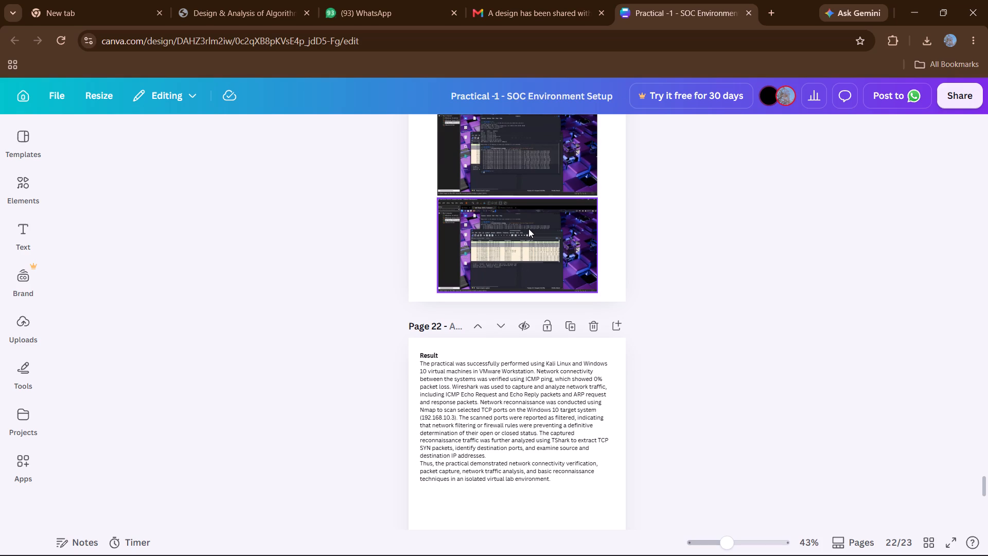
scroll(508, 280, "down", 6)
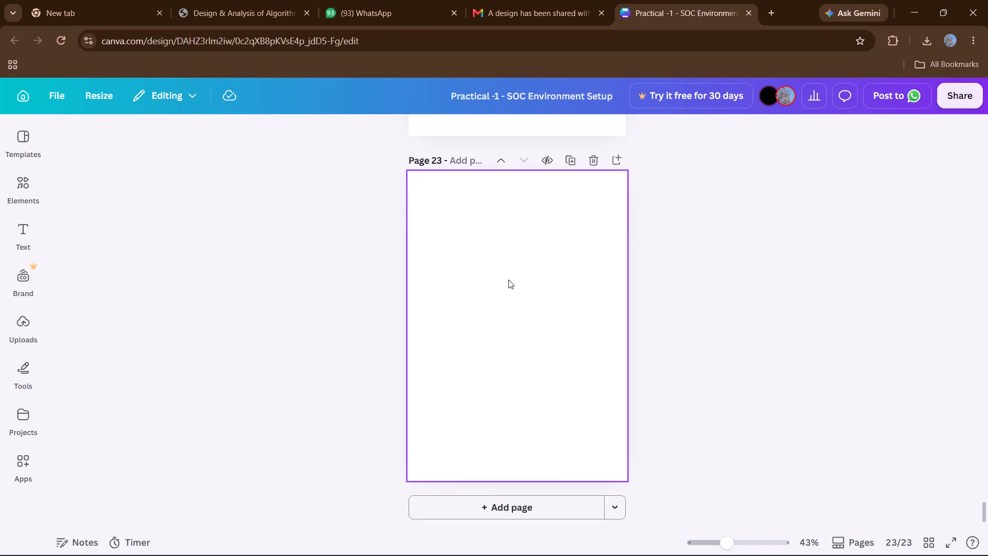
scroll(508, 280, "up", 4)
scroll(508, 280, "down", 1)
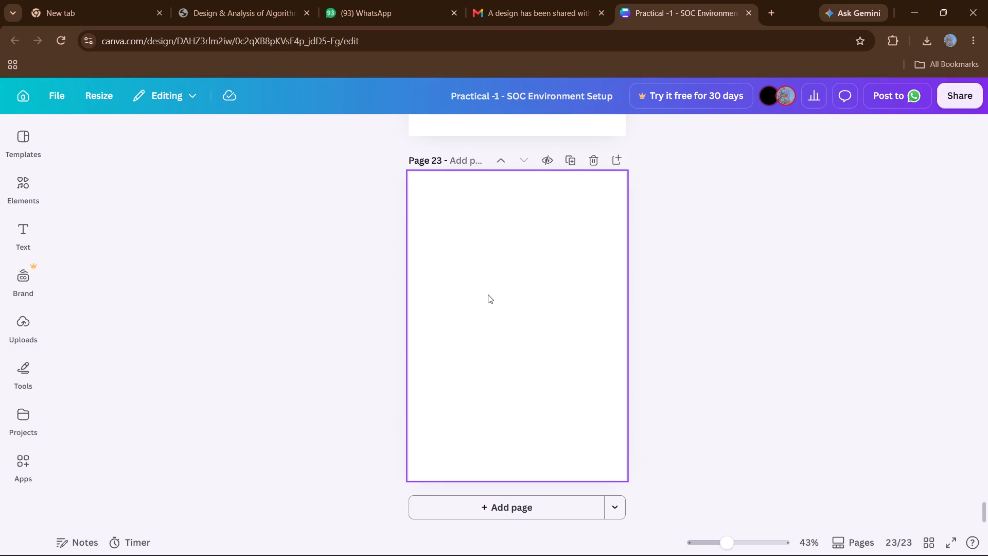
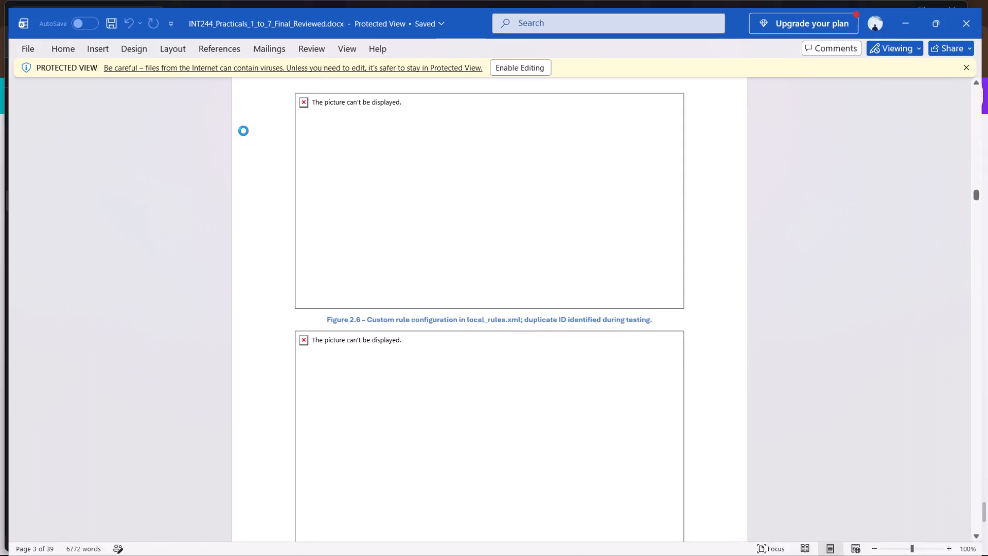
Copy the university logo and all cover-page text from the first page of Practical_3_Log_and_Event_Analysis_Report.docx.
scroll(447, 188, "down", 3)
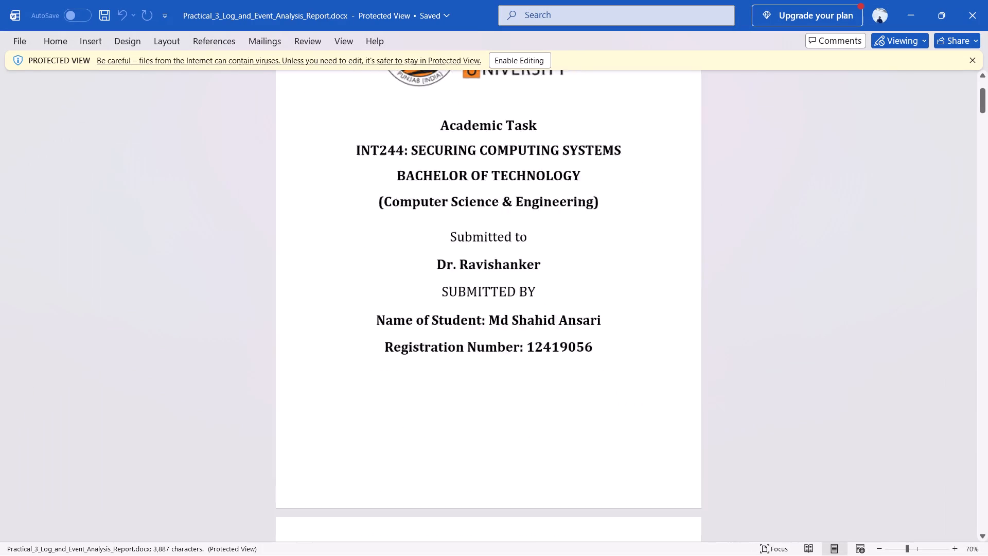
scroll(447, 188, "up", 1)
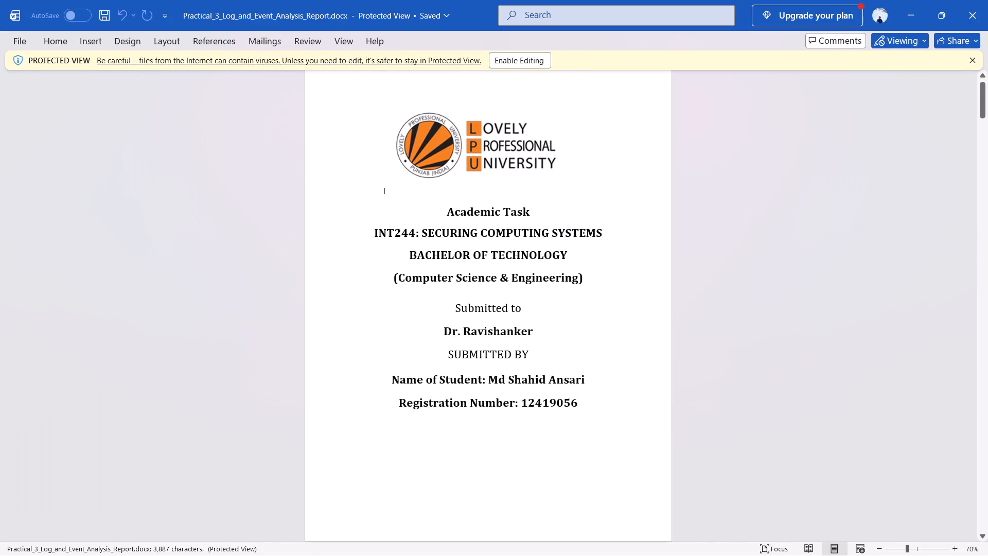
left_click_drag(354, 109, 588, 460)
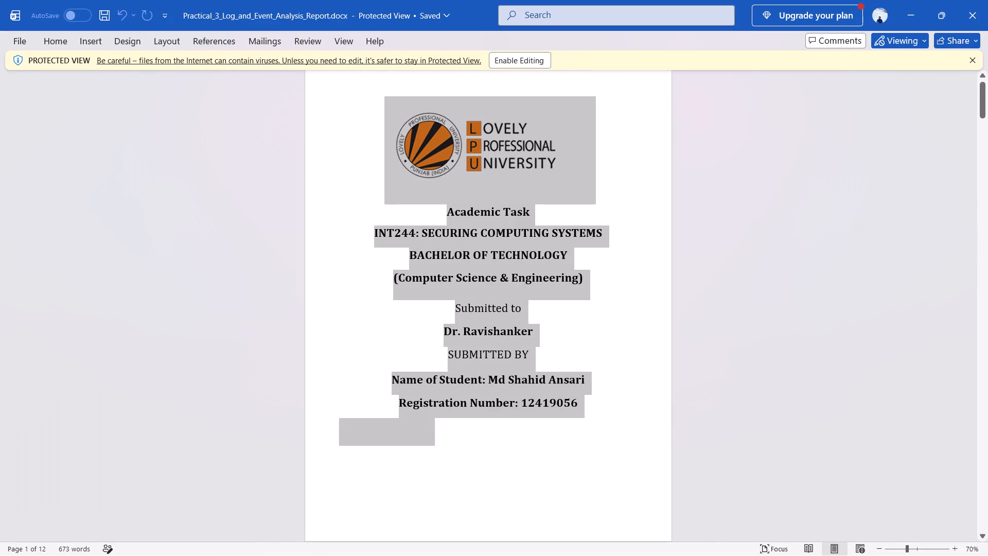
key("ctrl+c")
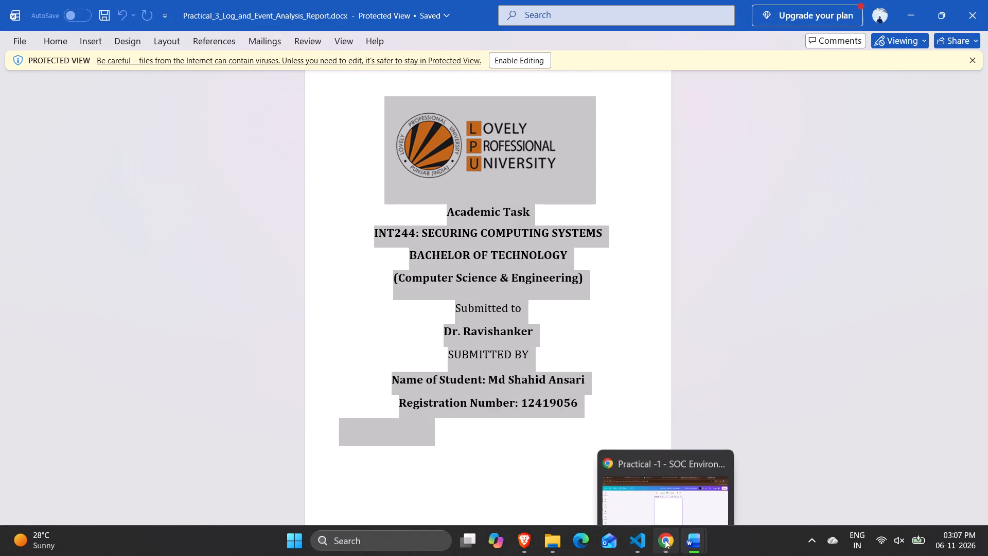
Switch to the Canva design in Chrome, add a blank page after page 1 and move it to the front.
left_click(663, 538)
scroll(575, 231, "up", 20)
scroll(575, 231, "up", 10)
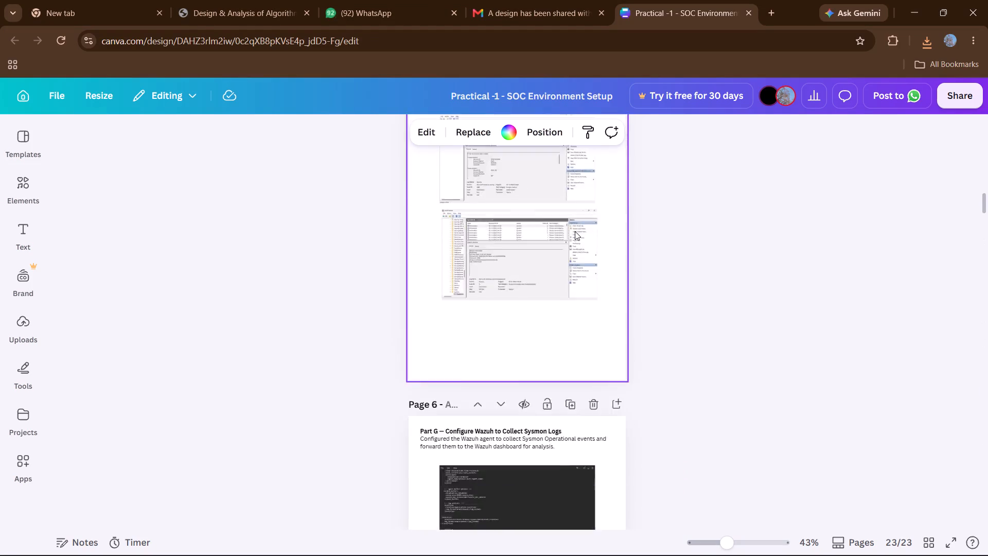
scroll(575, 231, "up", 7)
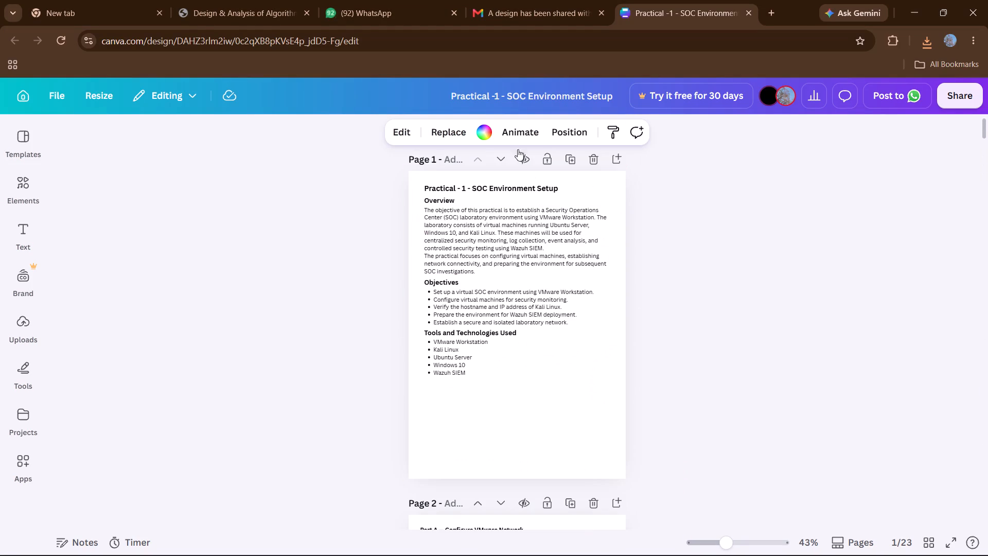
left_click(615, 157)
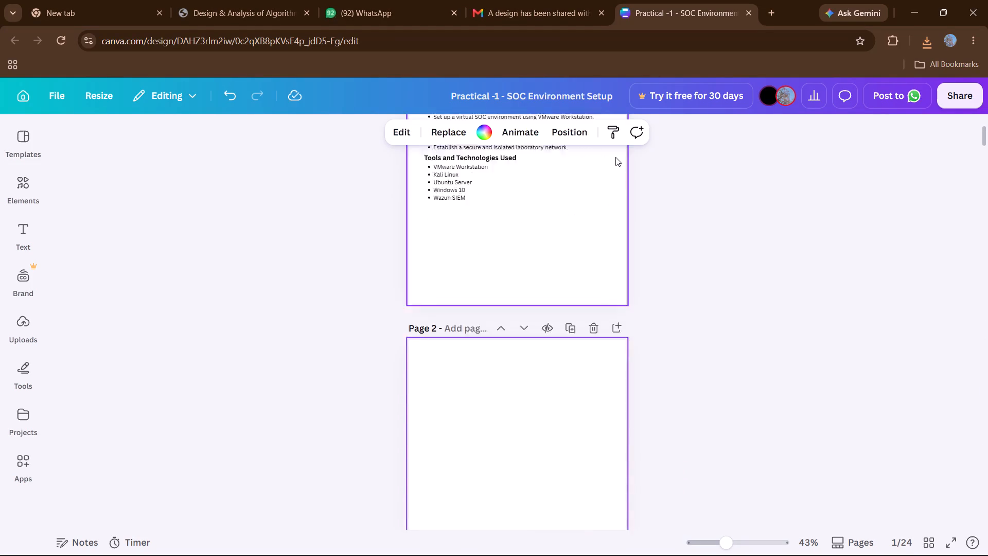
left_click(505, 160)
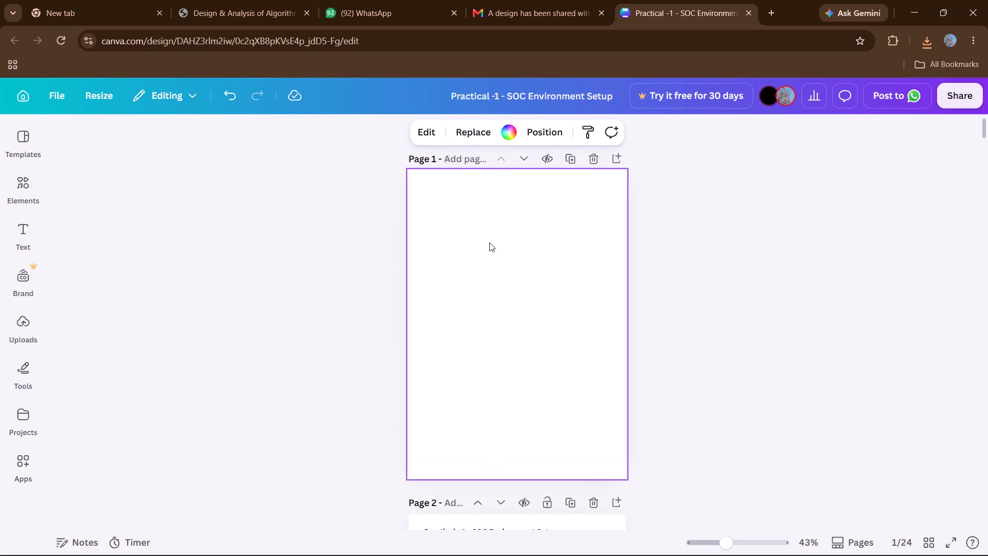
Paste the copied cover text onto the blank first page and scale it up to about font size 20.2.
left_click(488, 244)
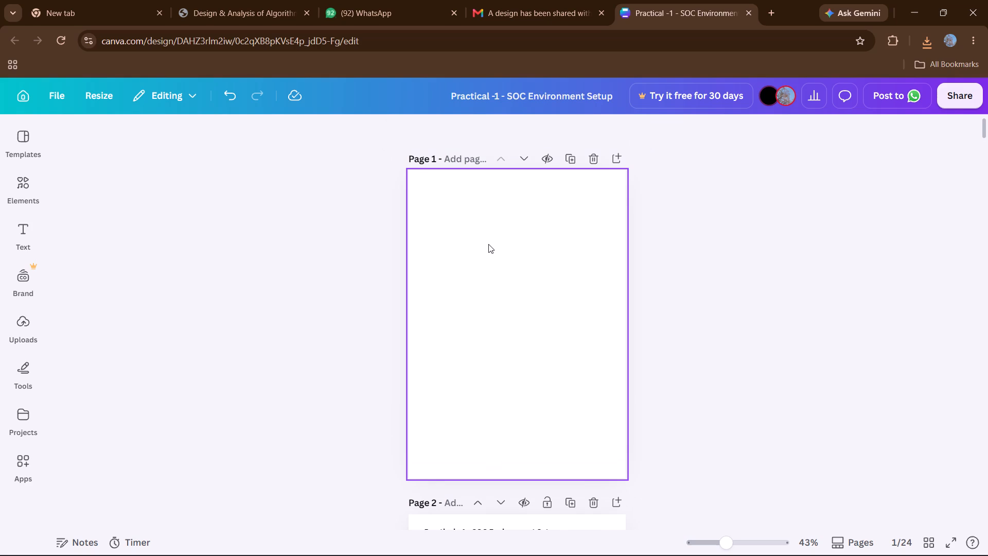
right_click(475, 250)
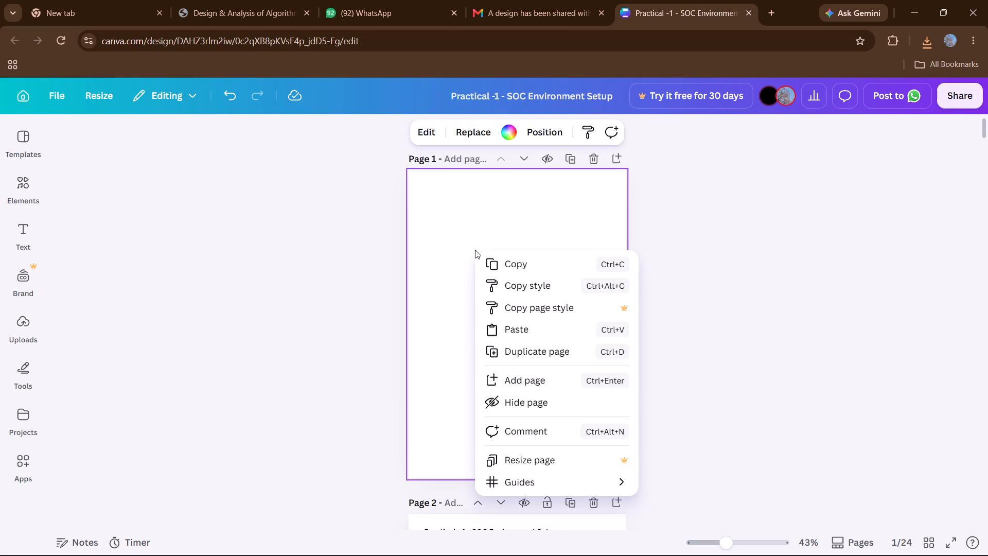
key("ctrl+v")
left_click(466, 243)
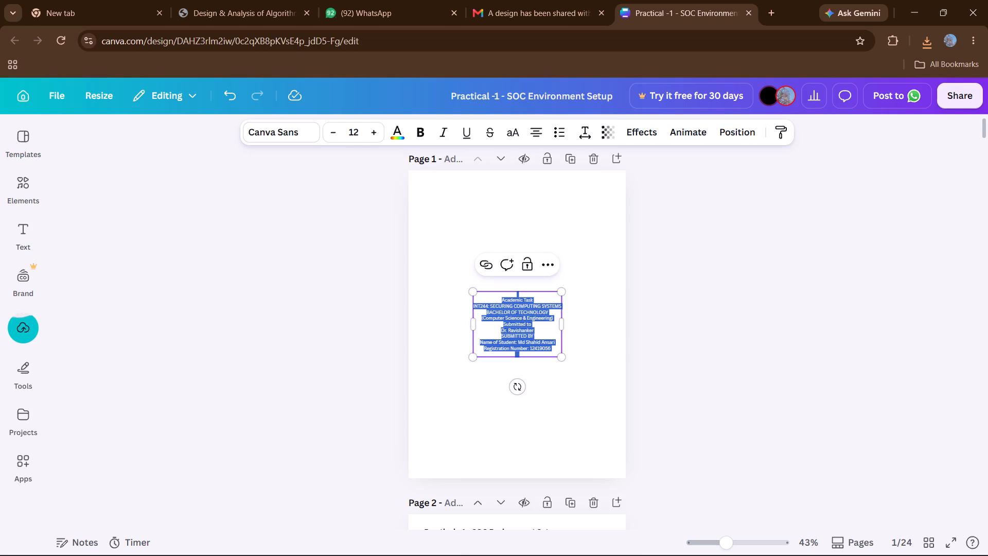
left_click_drag(559, 358, 581, 452)
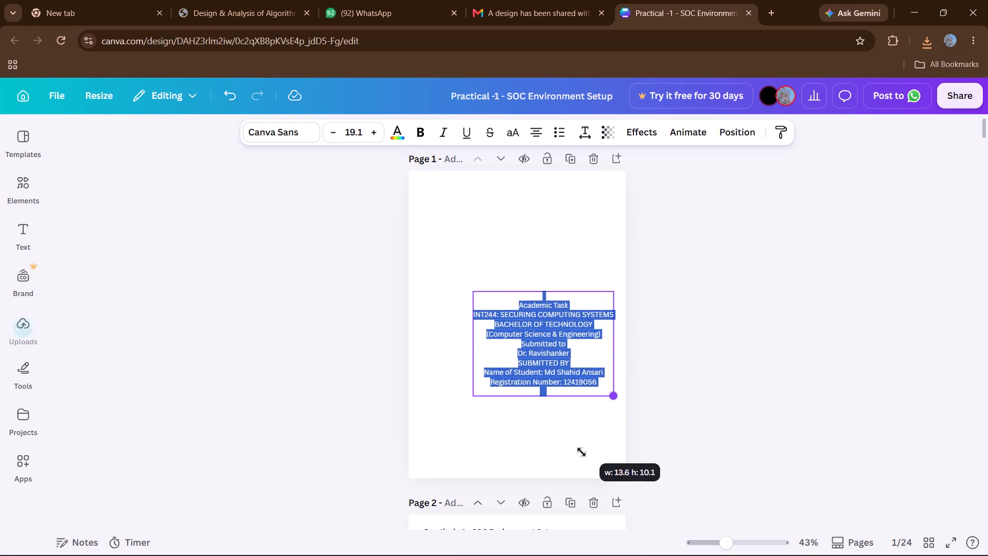
left_click_drag(581, 452, 582, 455)
Append "-2" to the first line of the cover text so it reads "Academic Task-2".
double_click(570, 362)
left_click(588, 355)
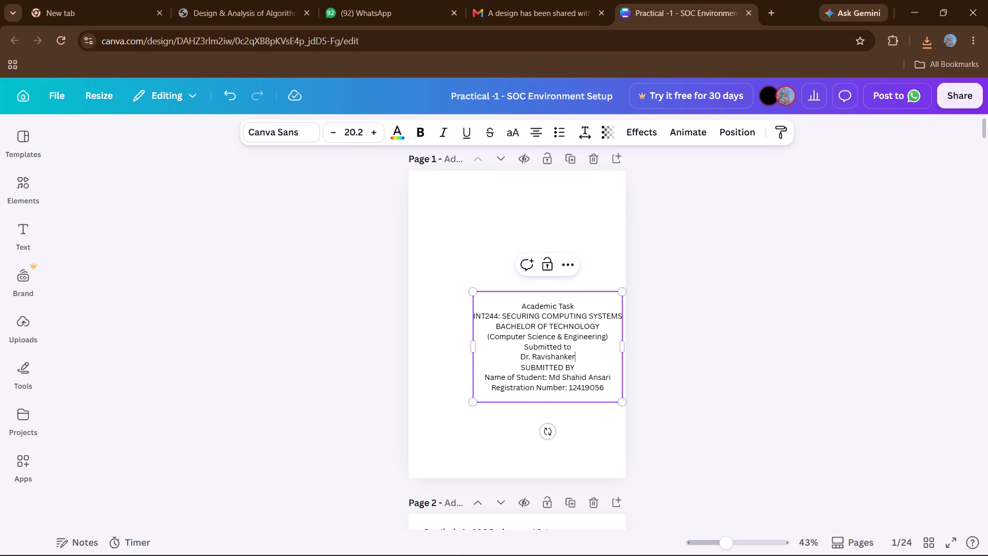
left_click(586, 305)
key("minus")
key("3")
key("BackSpace")
key("2")
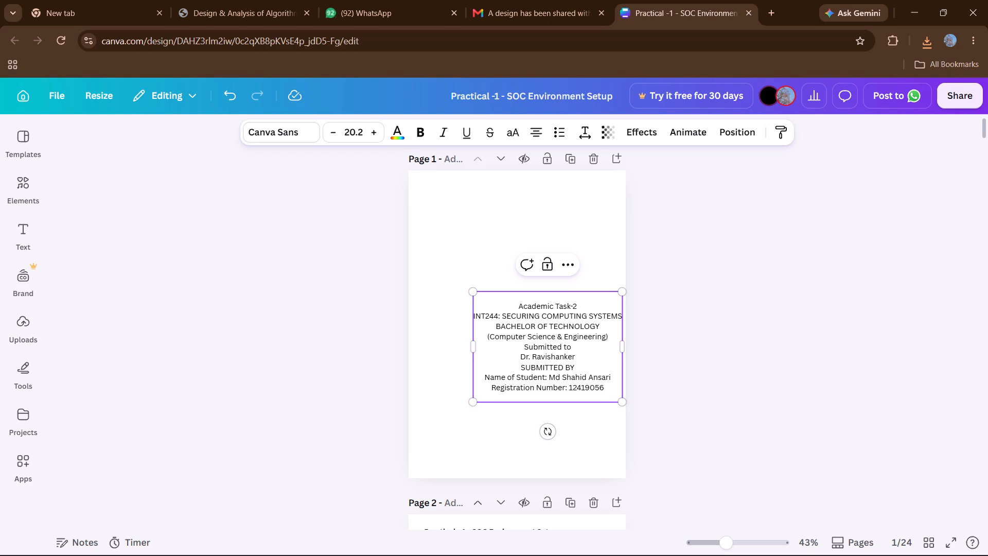
left_click(484, 256)
Move the cover text block so it is horizontally centred near the middle of the page.
left_click_drag(539, 359, 520, 324)
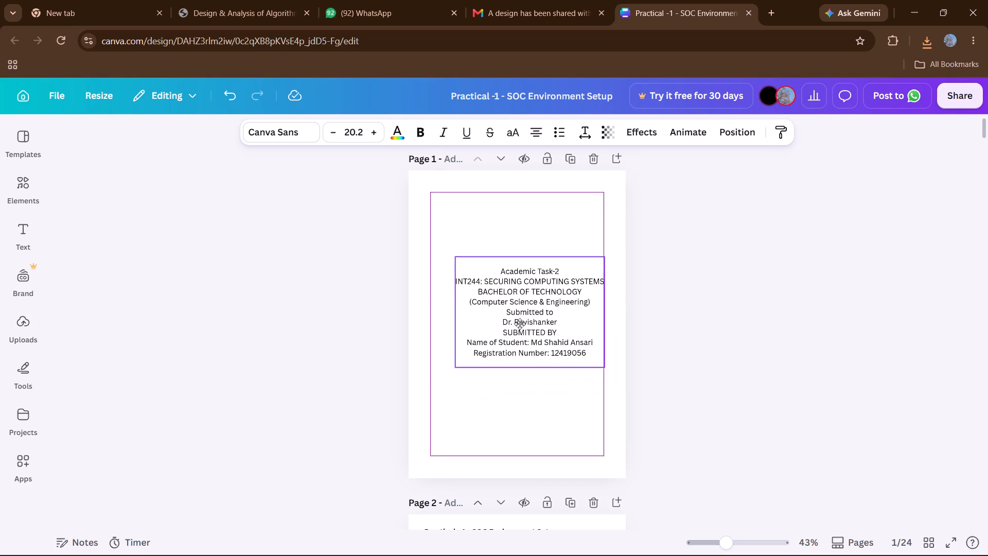
left_click_drag(520, 324, 507, 320)
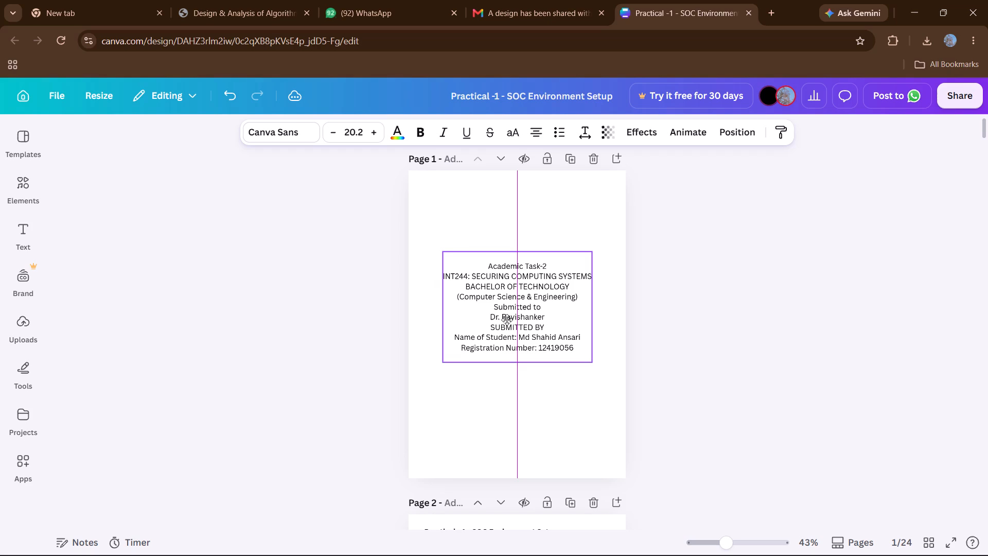
left_click_drag(507, 320, 508, 319)
left_click_drag(508, 319, 511, 337)
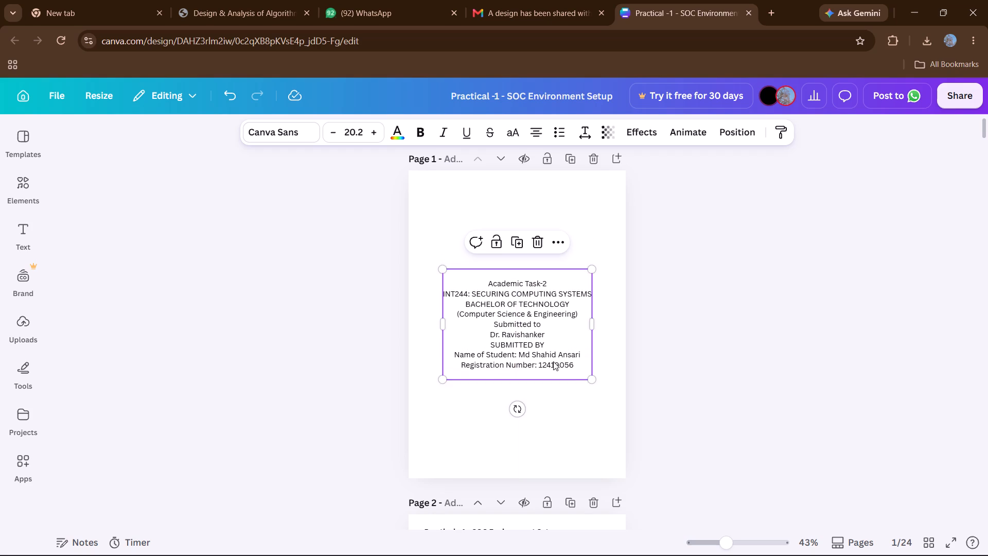
Scale the cover text up to about font size 24.9 and recentre it horizontally, slightly below the page's middle.
left_click_drag(594, 381, 605, 418)
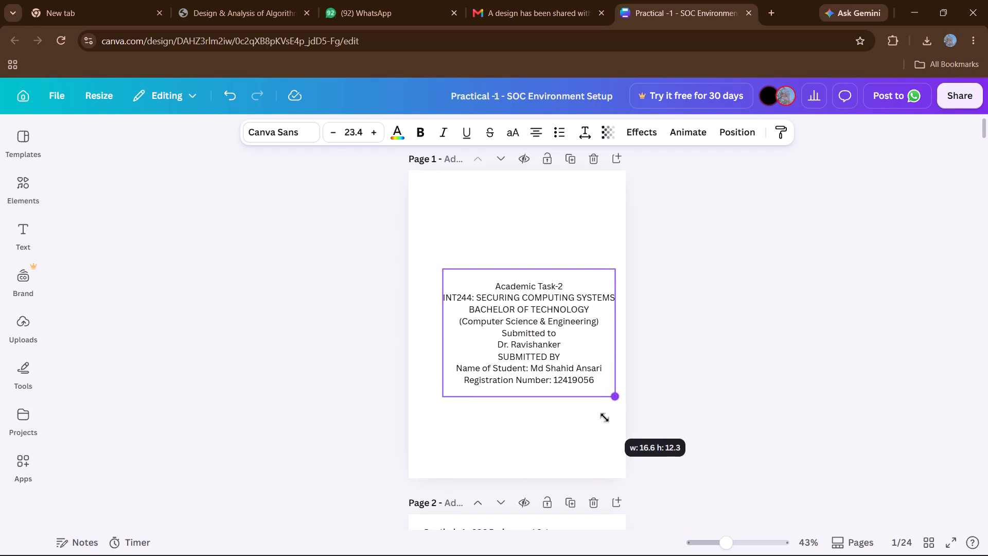
left_click_drag(605, 418, 612, 428)
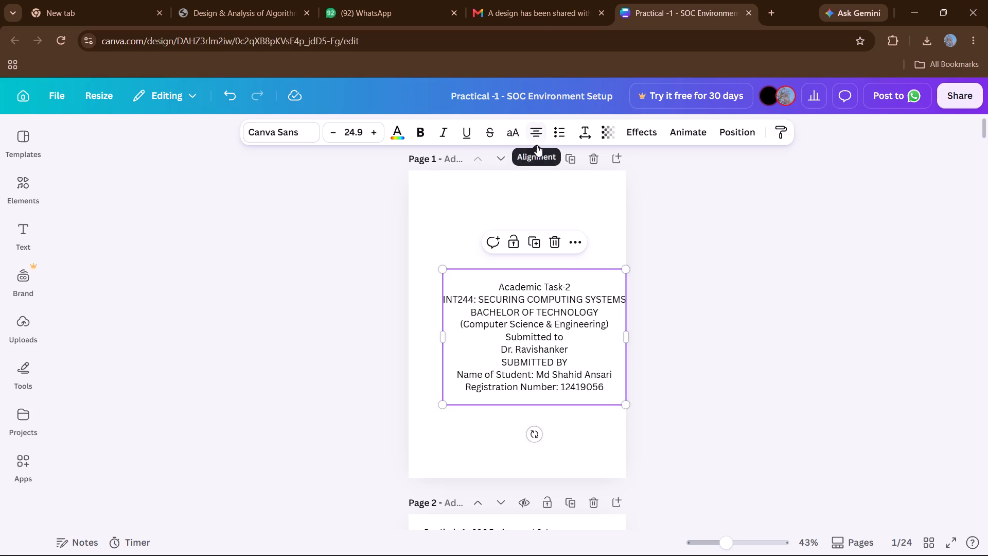
left_click_drag(537, 324, 519, 315)
left_click(577, 225)
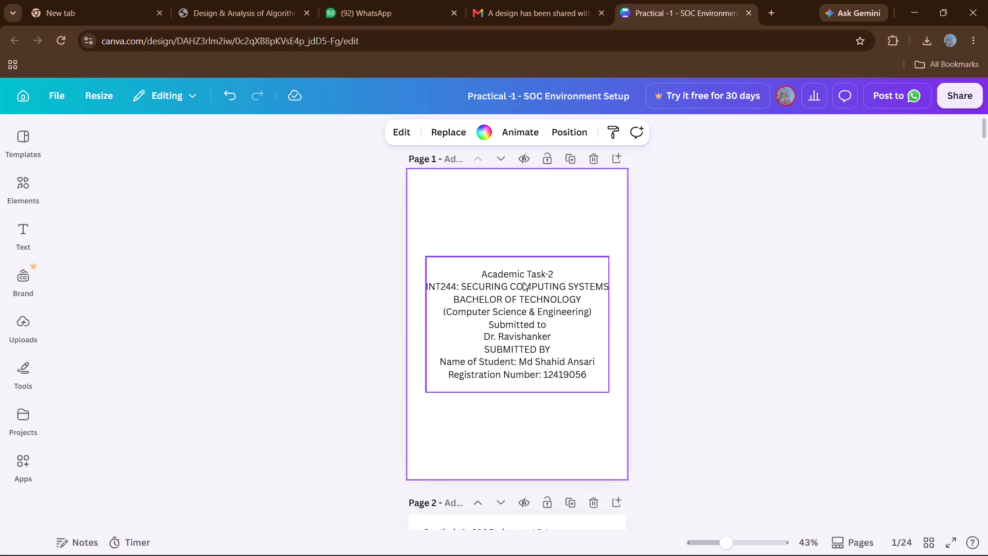
left_click_drag(523, 282, 524, 302)
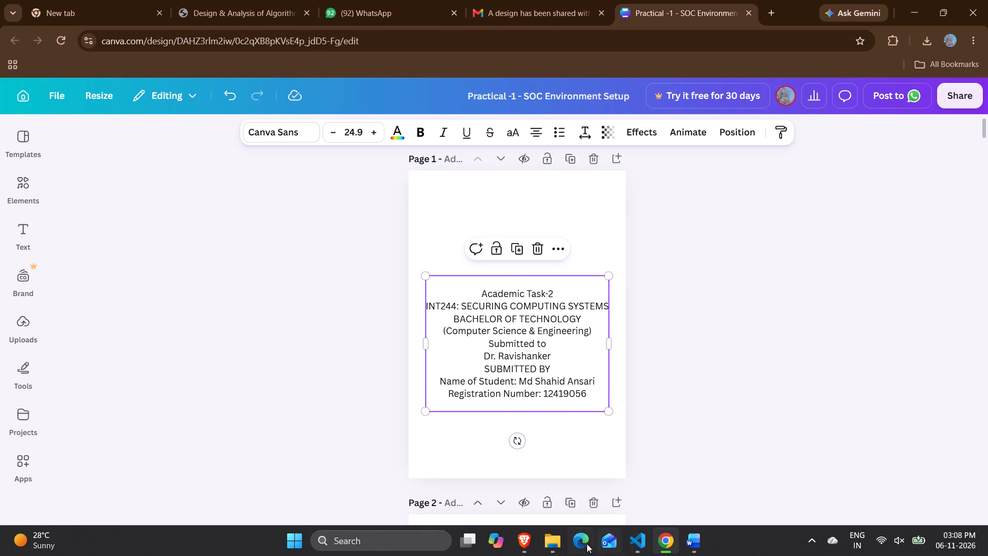
Switch to Practical_3_Log_and_Event_Analysis_Report.docx in Word and enable editing for the protected document.
left_click(695, 536)
left_click(730, 455)
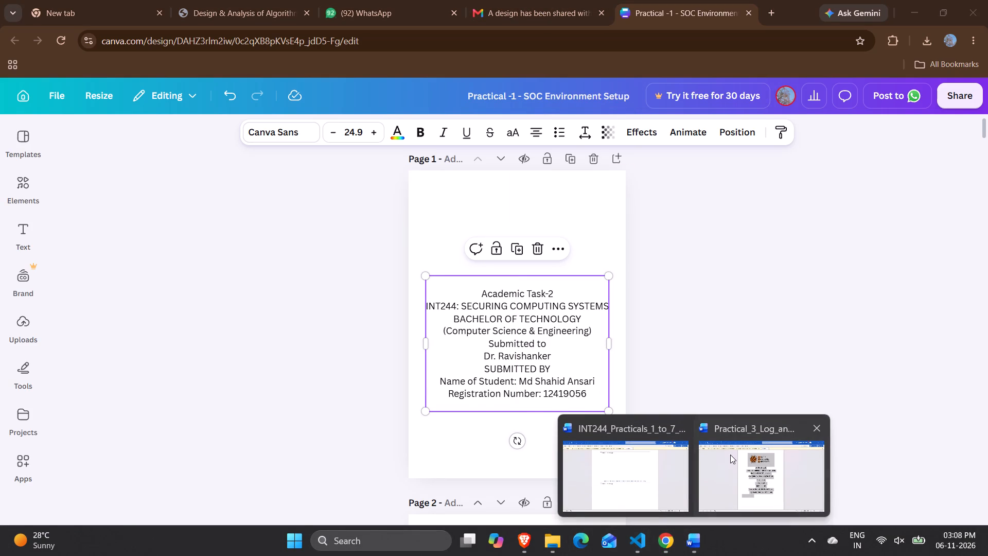
left_click(520, 162)
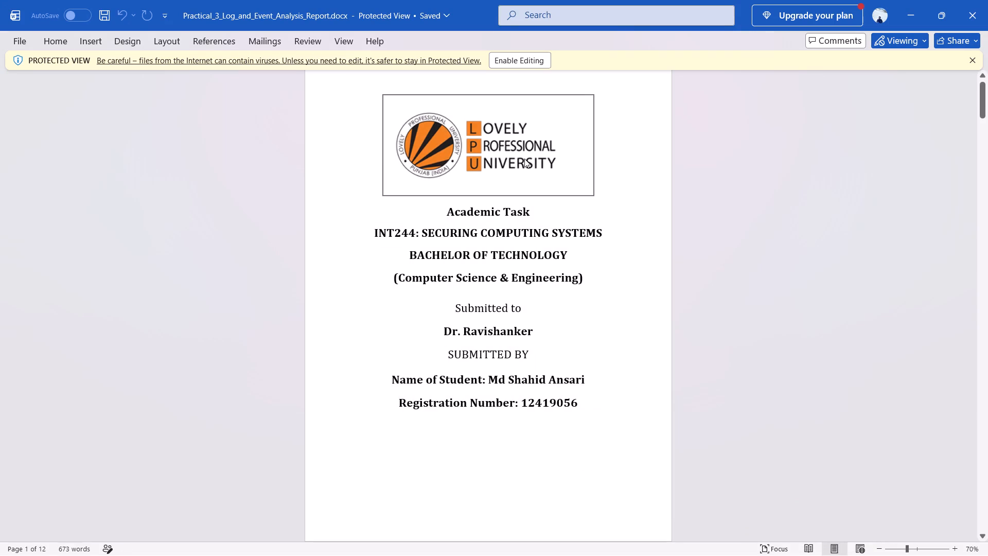
right_click(524, 159)
left_click(510, 59)
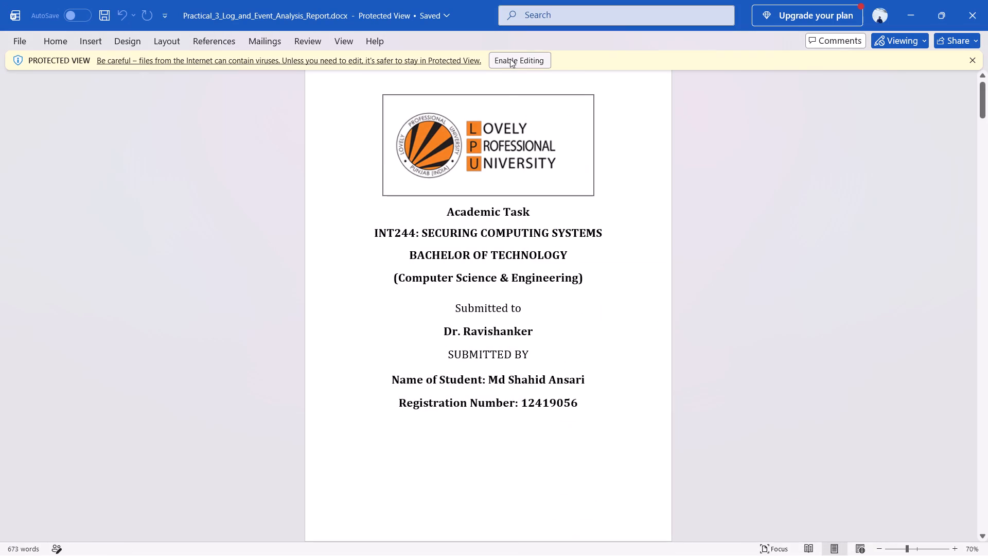
right_click(509, 59)
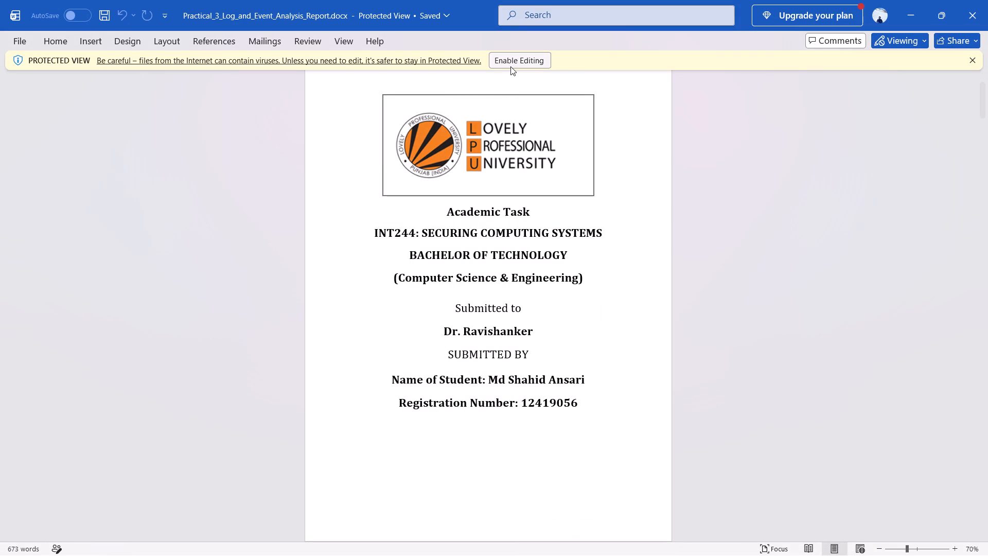
left_click(508, 63)
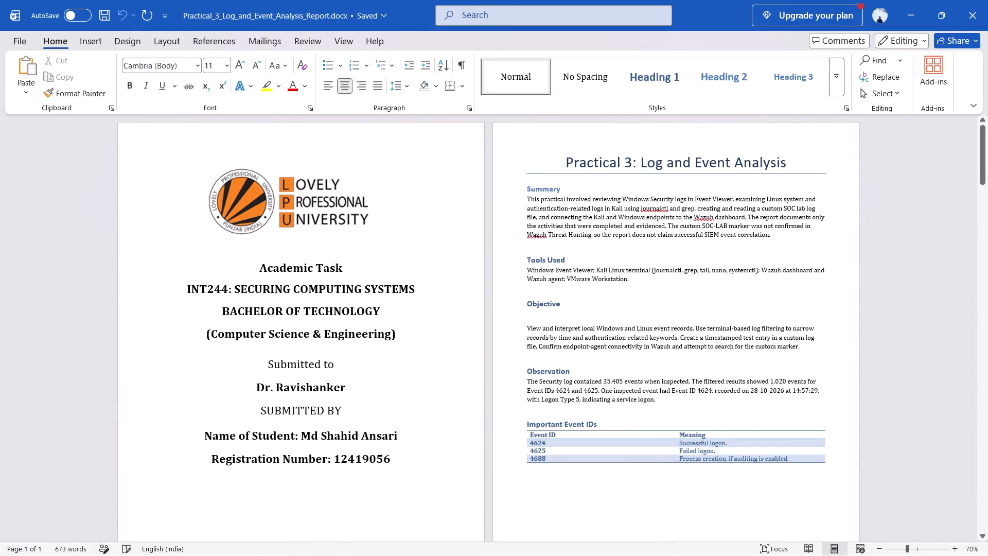
Cut the Lovely Professional University logo from the cover page to the clipboard, and undo the cut in the document.
left_click(319, 179)
right_click(281, 199)
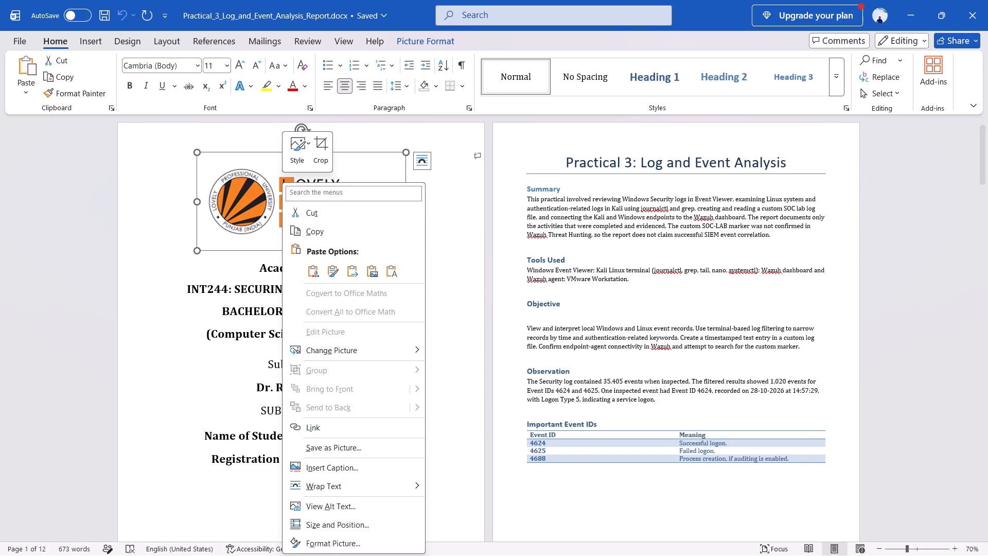
left_click(322, 216)
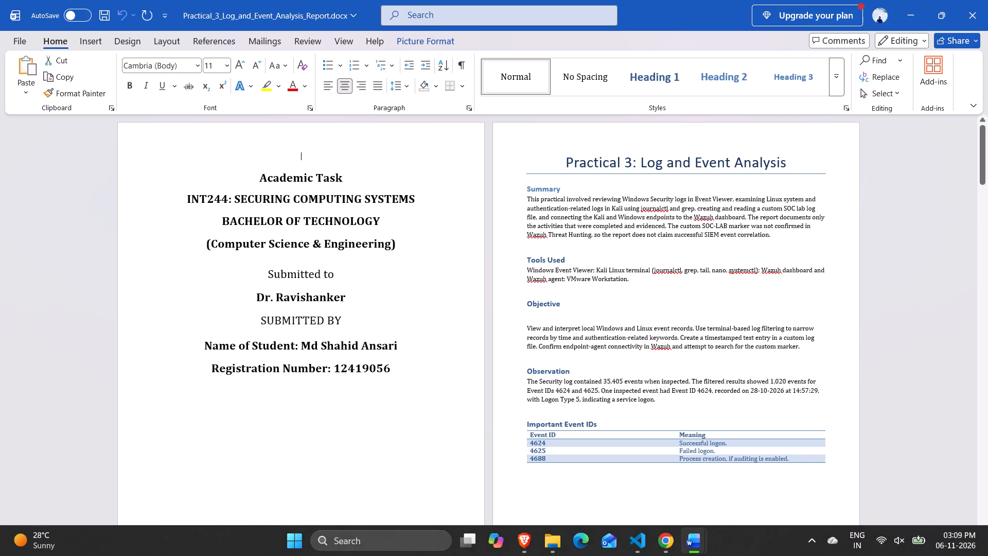
key("ctrl+z")
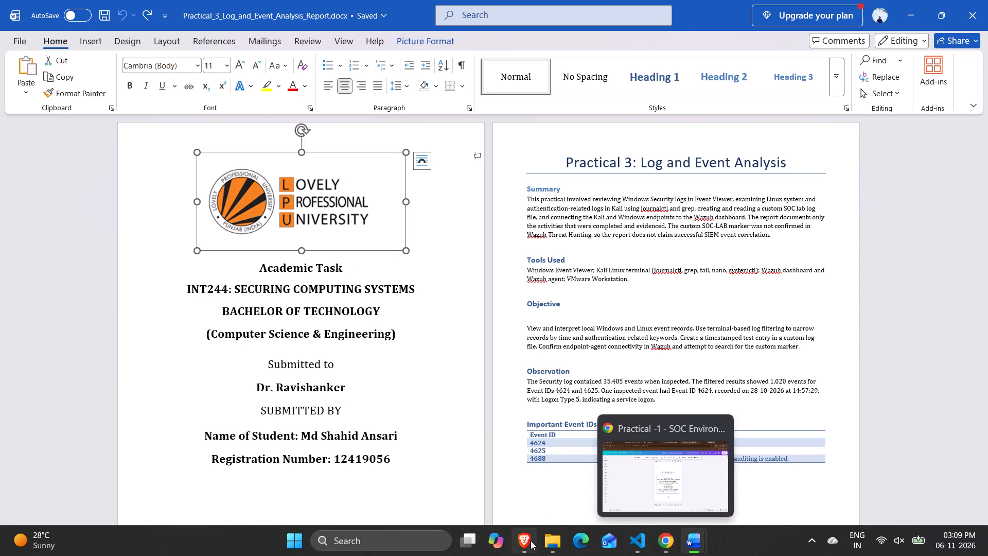
Switch back to the Canva design and paste the university logo onto the cover page.
left_click(680, 477)
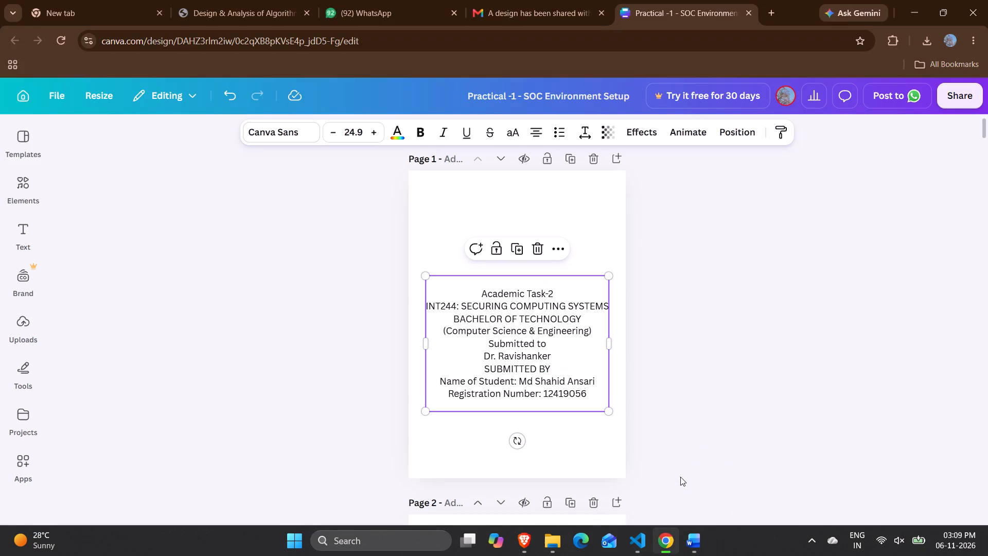
left_click(522, 213)
right_click(522, 213)
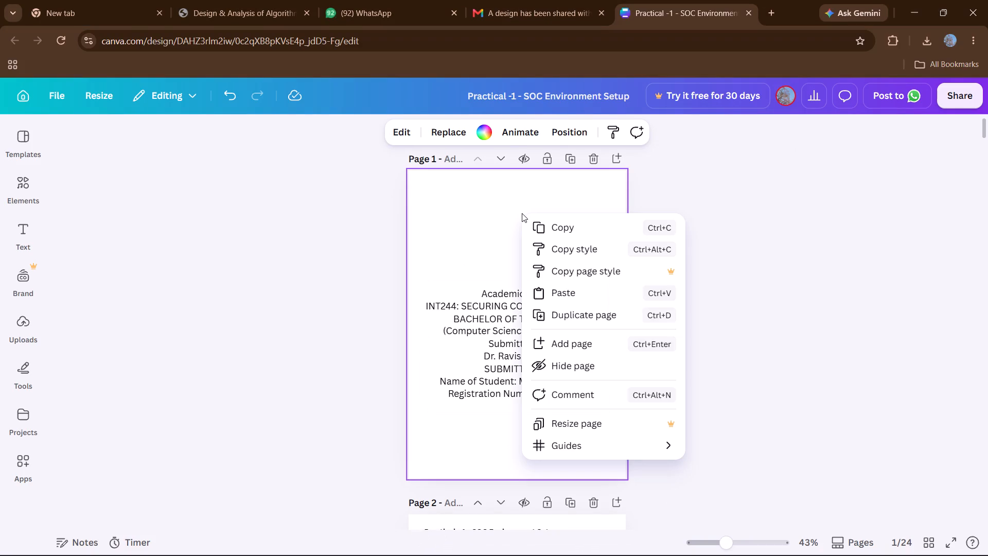
key("ctrl+v")
left_click(483, 217)
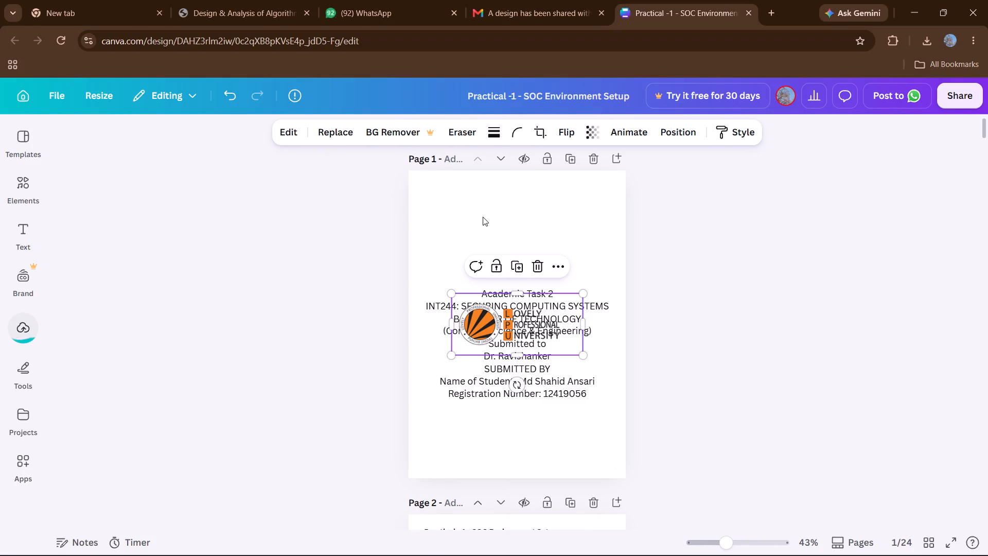
Move the university logo above the Academic Task-2 text on the cover page, keeping it horizontally centred with a small gap.
left_click_drag(485, 311, 484, 220)
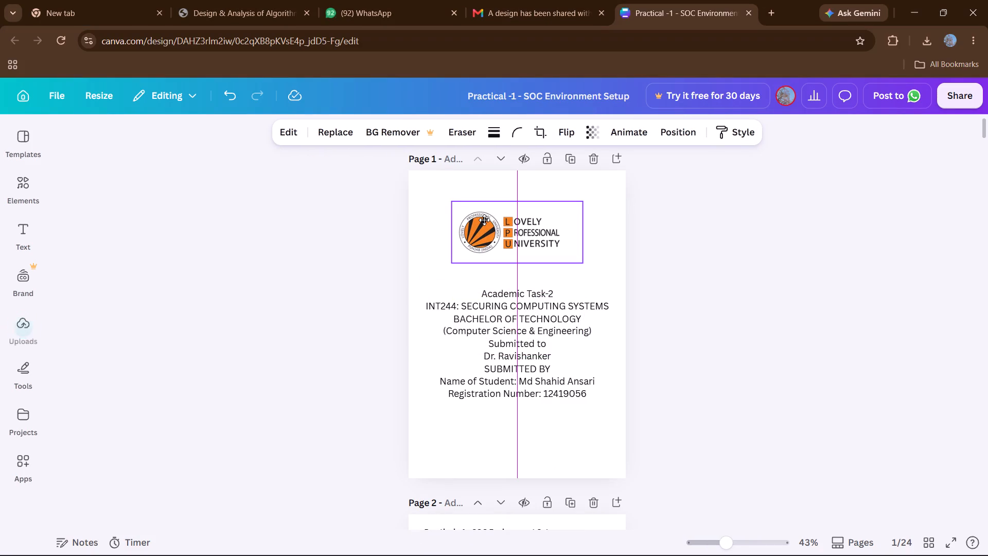
left_click_drag(484, 220, 485, 227)
left_click(601, 264)
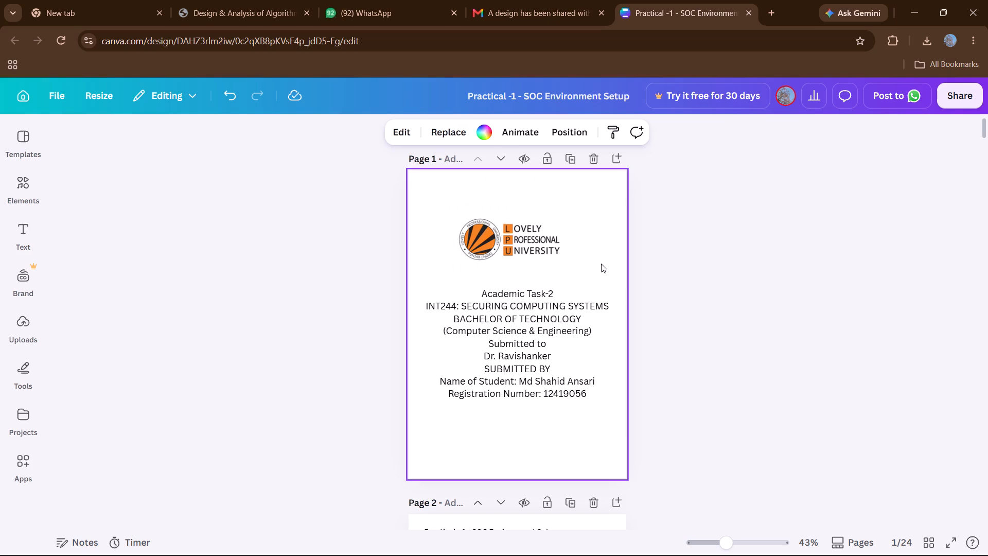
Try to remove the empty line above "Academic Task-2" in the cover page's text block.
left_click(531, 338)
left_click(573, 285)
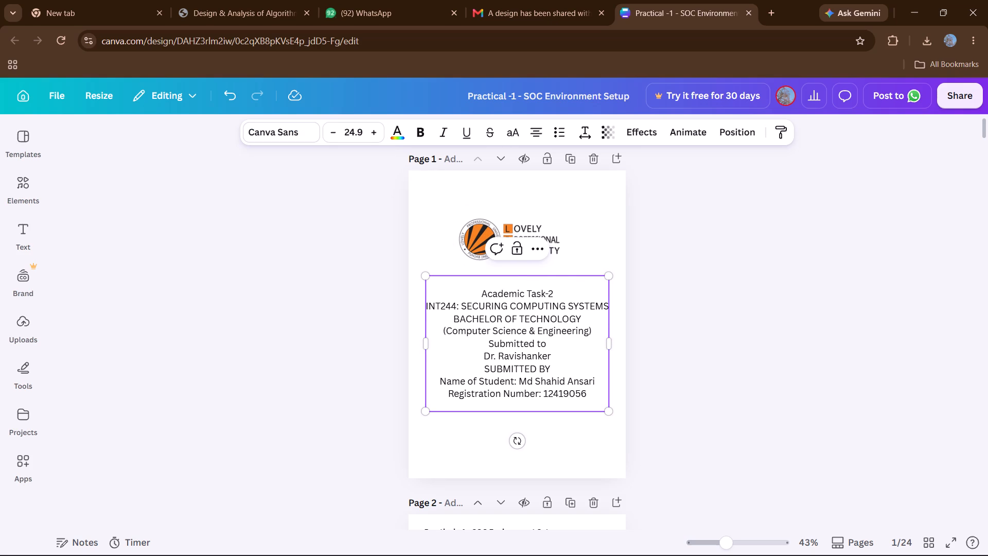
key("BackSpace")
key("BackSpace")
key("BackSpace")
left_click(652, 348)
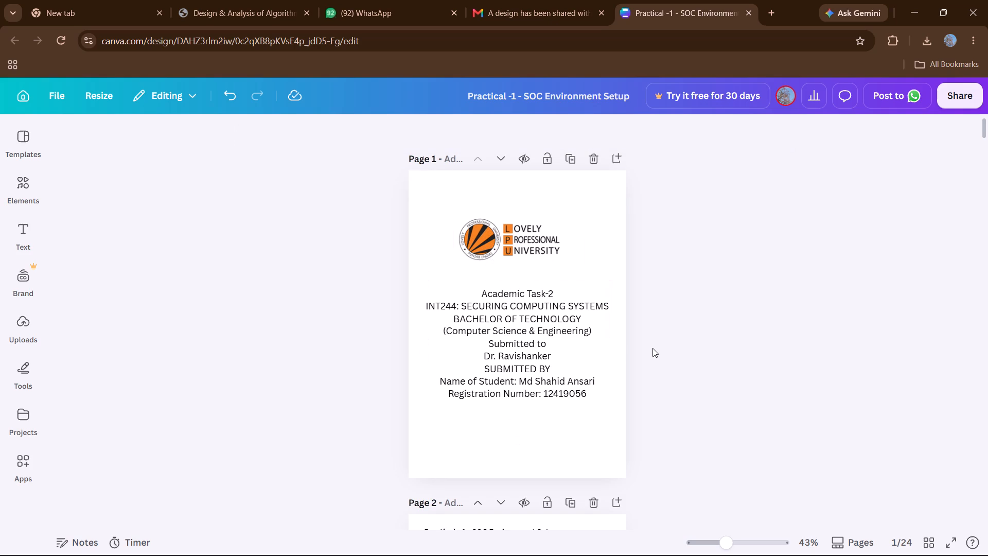
Look through the report's pages from the cover down to page 24 at the end.
scroll(571, 438, "down", 1)
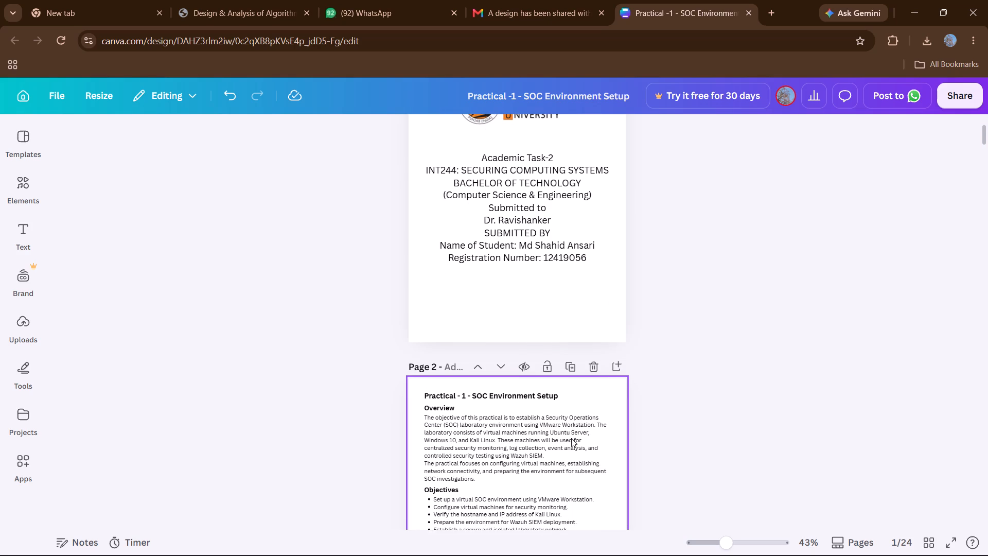
scroll(571, 438, "down", 12)
scroll(571, 438, "down", 10)
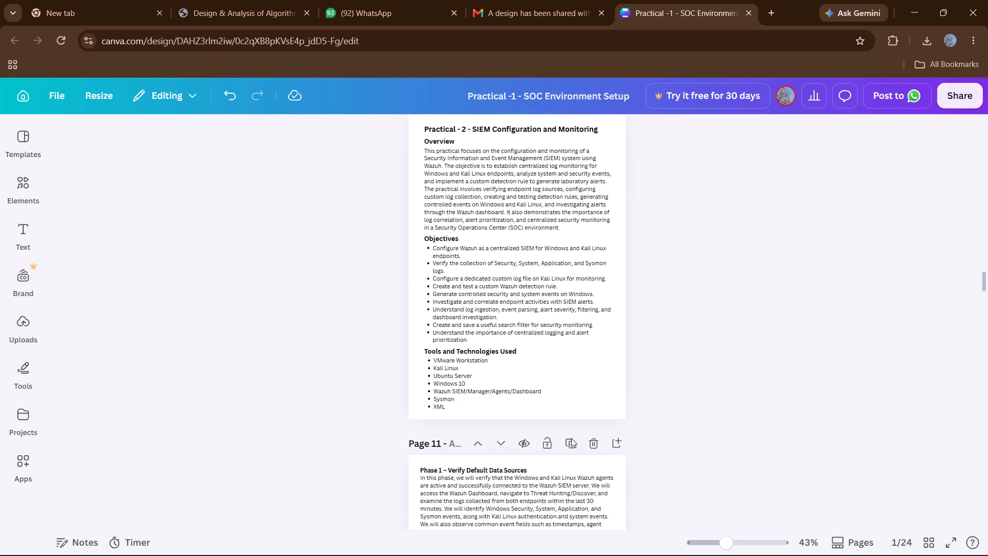
scroll(571, 438, "down", 14)
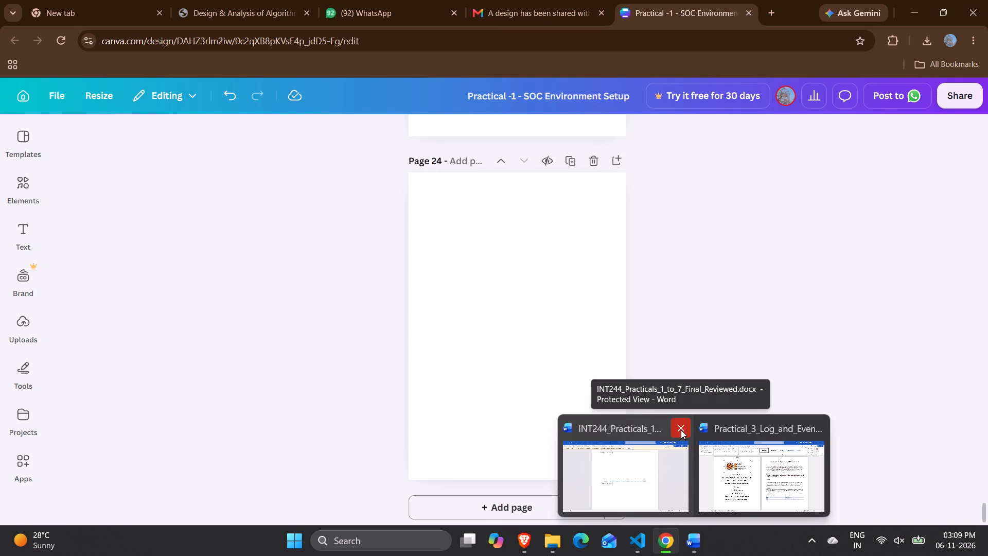
Close the INT244_Practicals_1_to_7_Final_Reviewed.docx document window in Word.
left_click(681, 430)
Switch to the Practical_3_Log_and_Event_Analysis_Report document in Word and copy its second page, from the title through the Important Event IDs table.
left_click(683, 453)
left_click(541, 153)
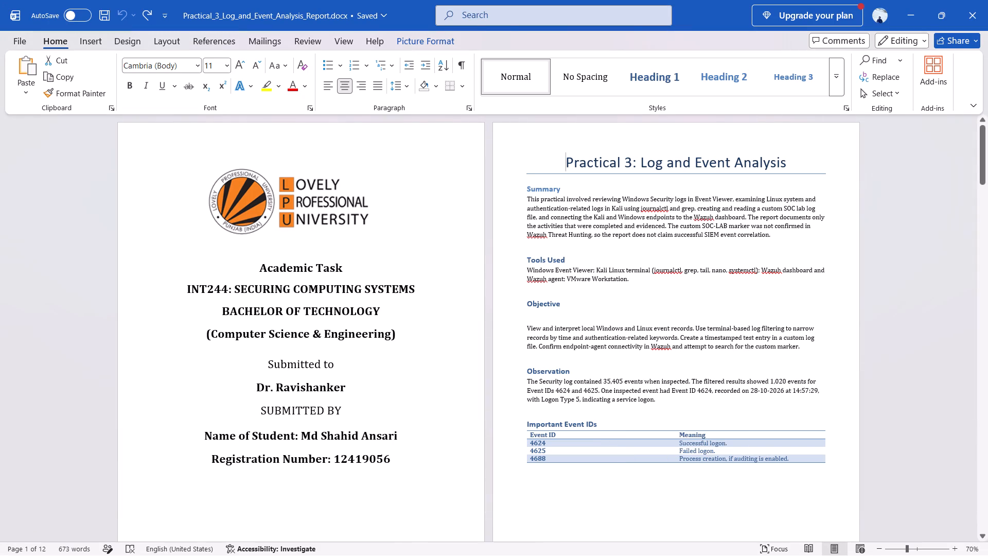
left_click_drag(541, 153, 823, 461)
key("ctrl+c")
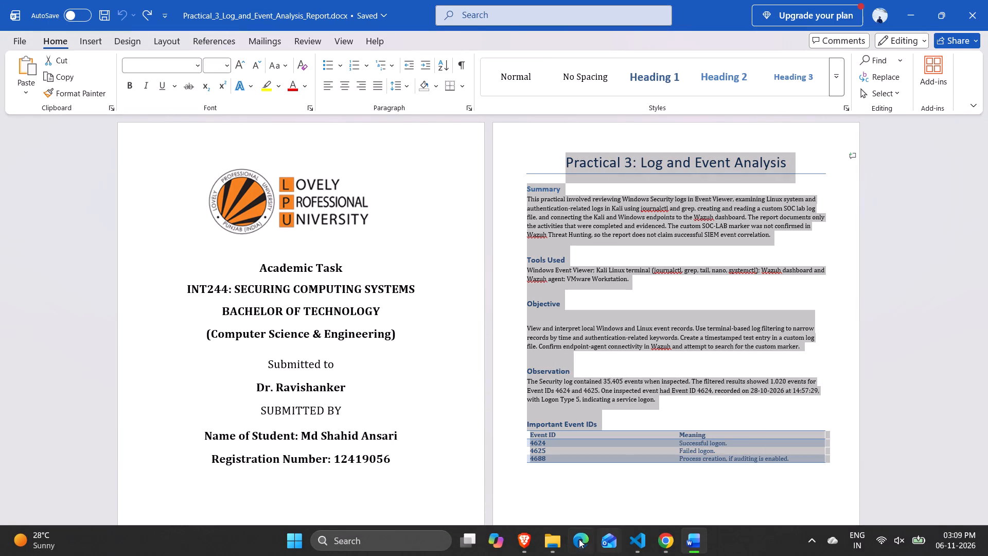
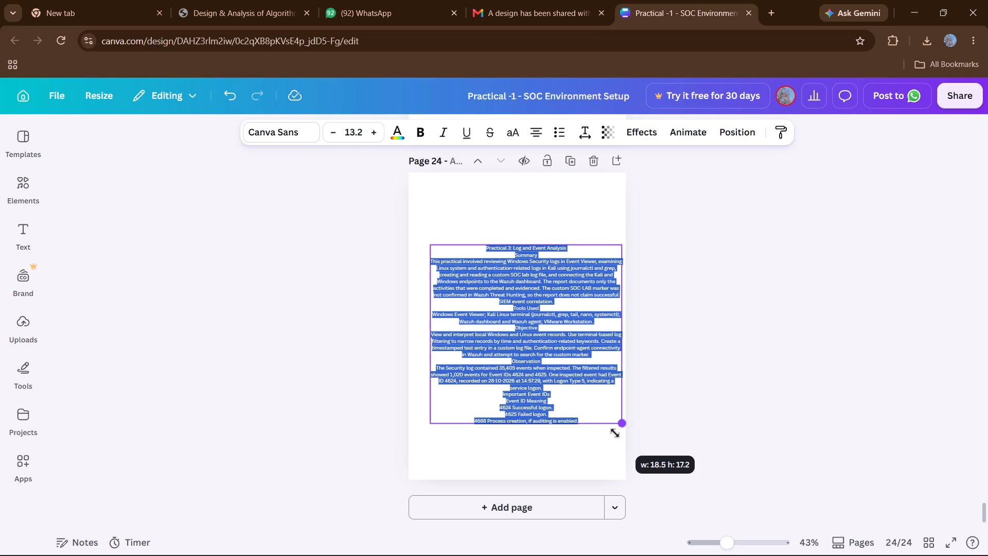
Enlarge the Practical 3 text block on page 24 to span the full page width, with text at size 15.
left_click_drag(615, 433, 616, 441)
left_click_drag(431, 428, 419, 450)
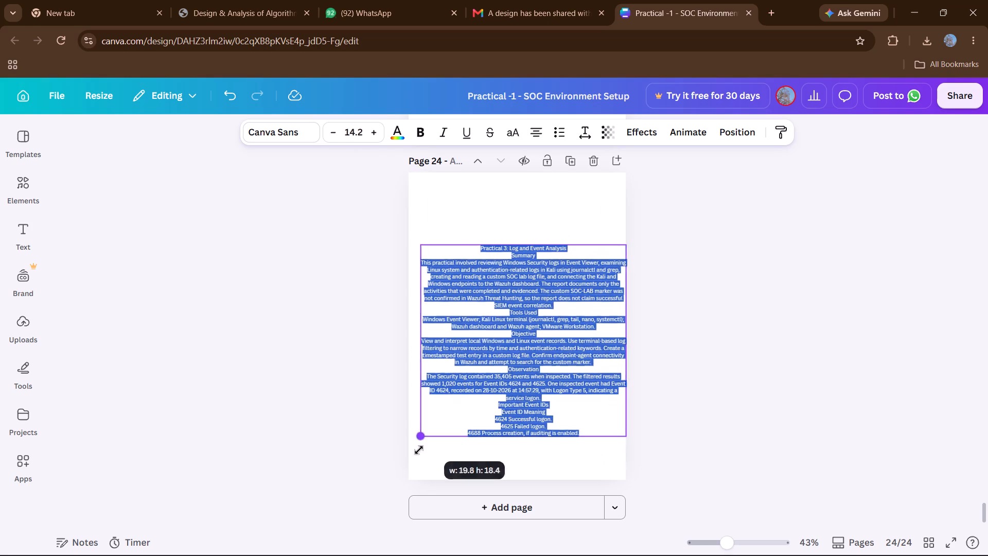
left_click_drag(419, 450, 419, 454)
left_click(597, 204)
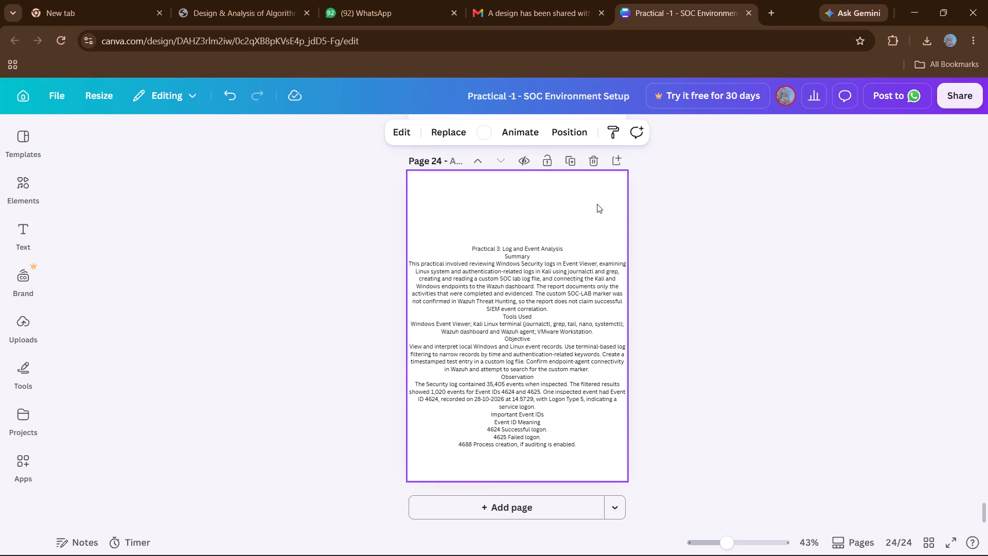
left_click(522, 290)
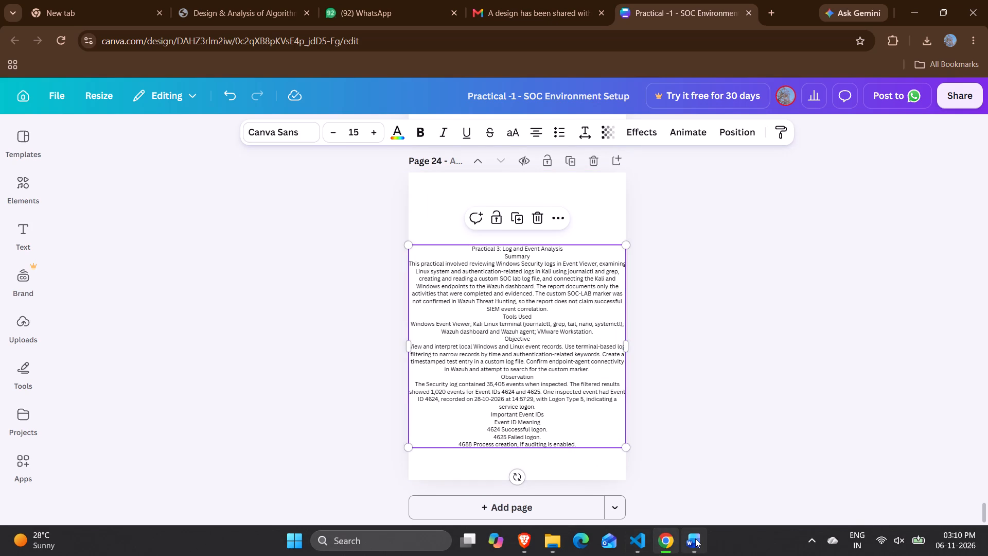
Switch to the Practical 3 Log and Event Analysis report in Word and check its summary-to-Event-IDs page against the Canva text.
left_click(697, 538)
left_click(521, 285)
scroll(521, 285, "down", 1)
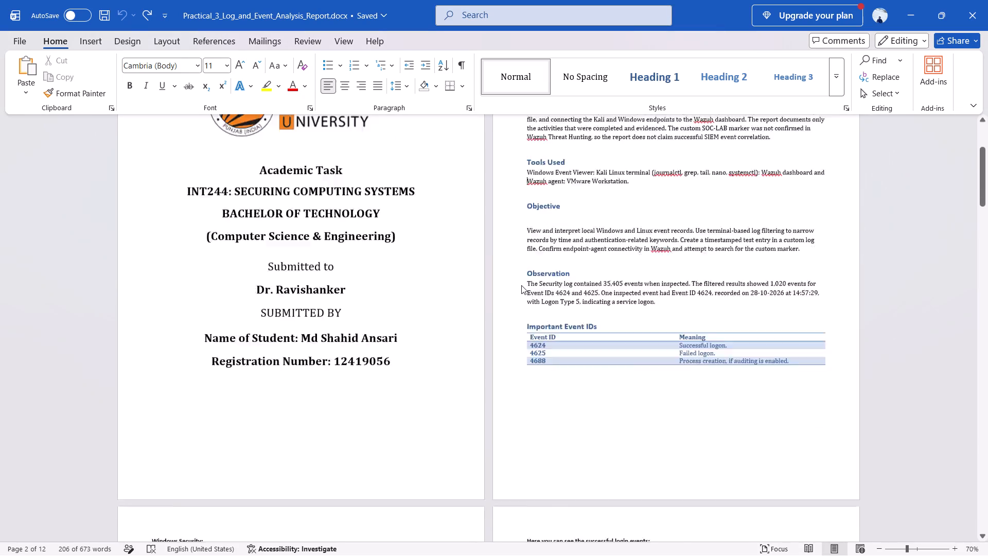
Look through the Practical 3 Log and Event Analysis report in Word, from its cover page through the screenshot pages.
scroll(521, 285, "down", 3)
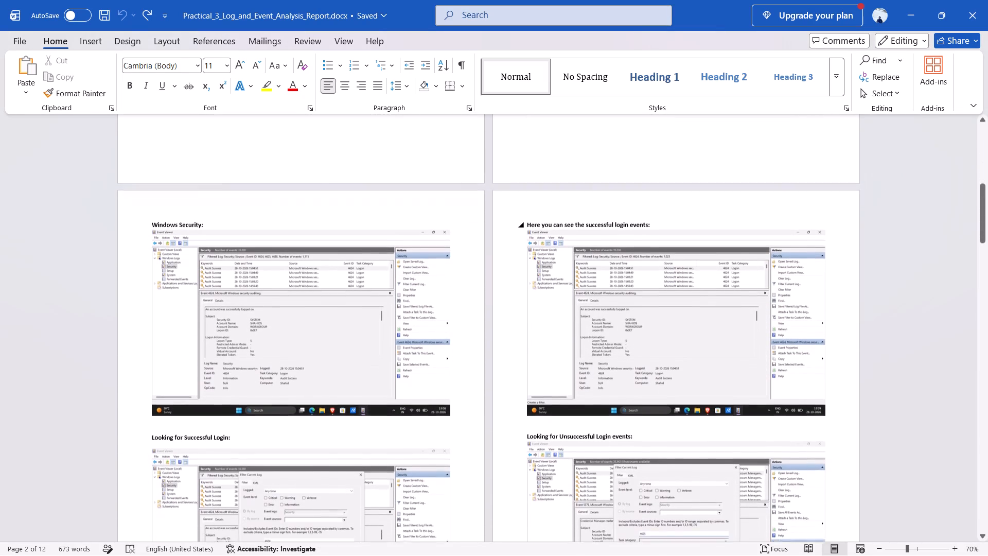
scroll(521, 285, "down", 2)
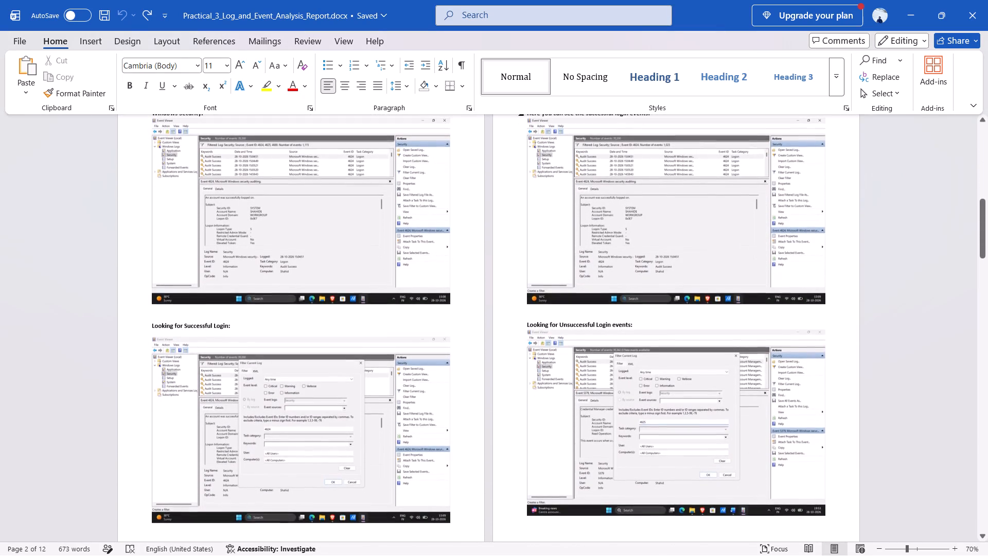
scroll(521, 285, "up", 1)
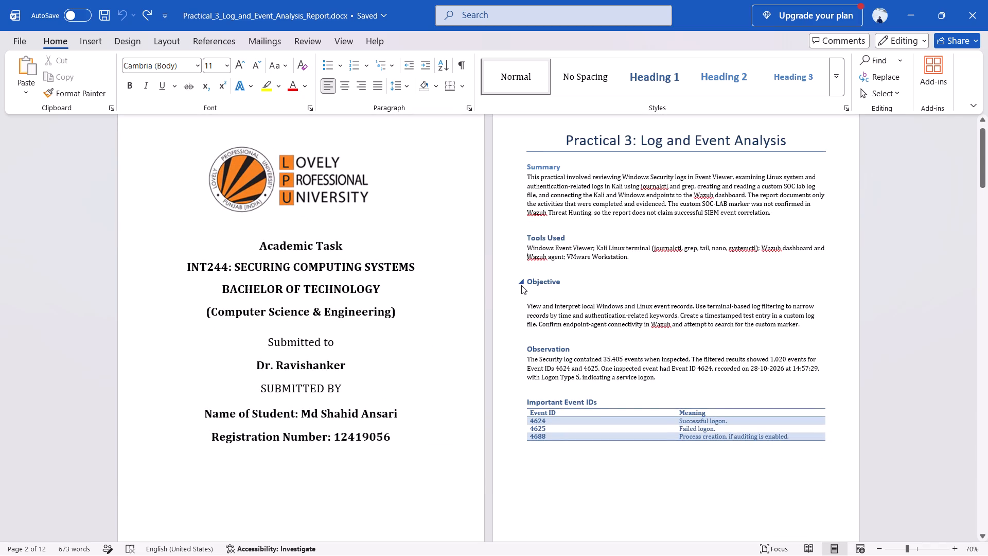
scroll(521, 285, "up", 1)
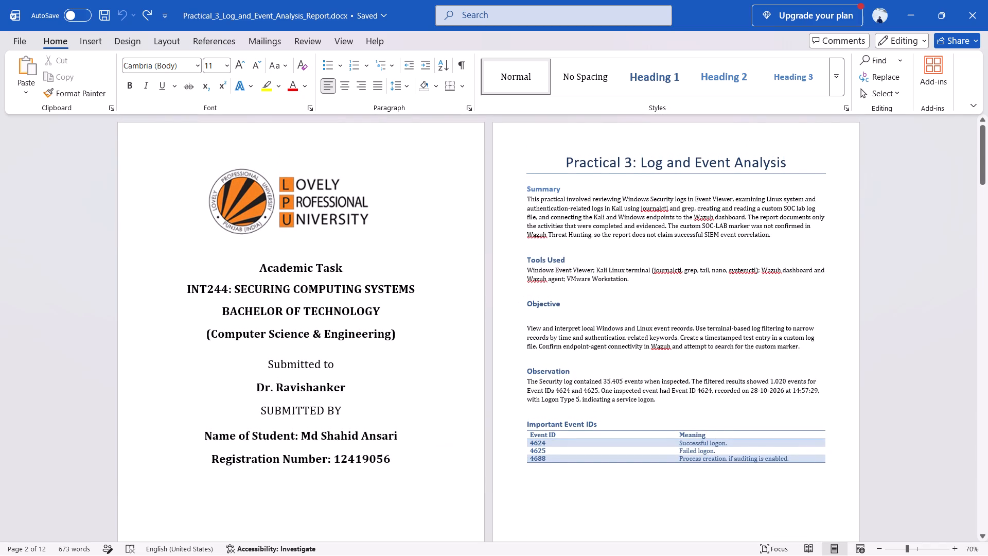
scroll(521, 285, "up", 1)
scroll(502, 364, "down", 2)
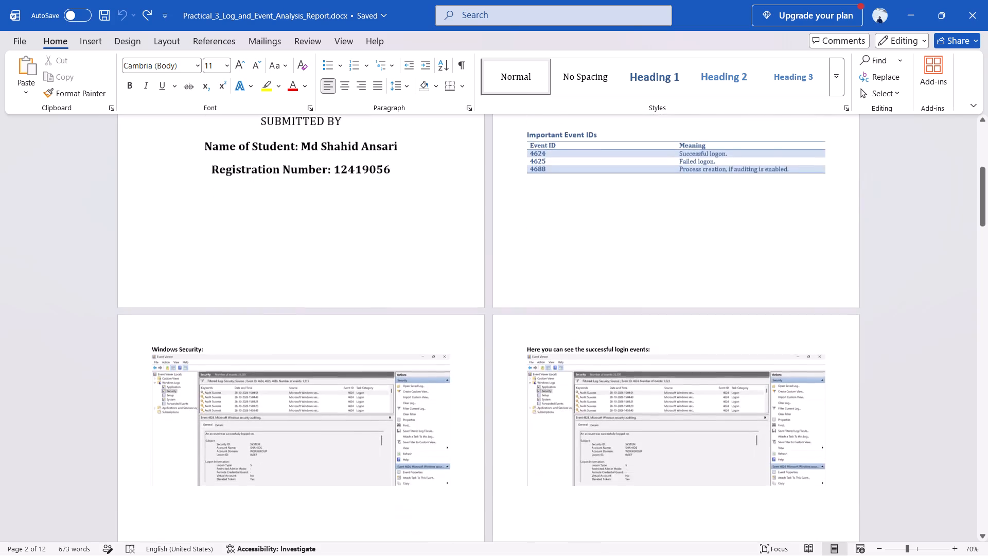
scroll(502, 364, "down", 8)
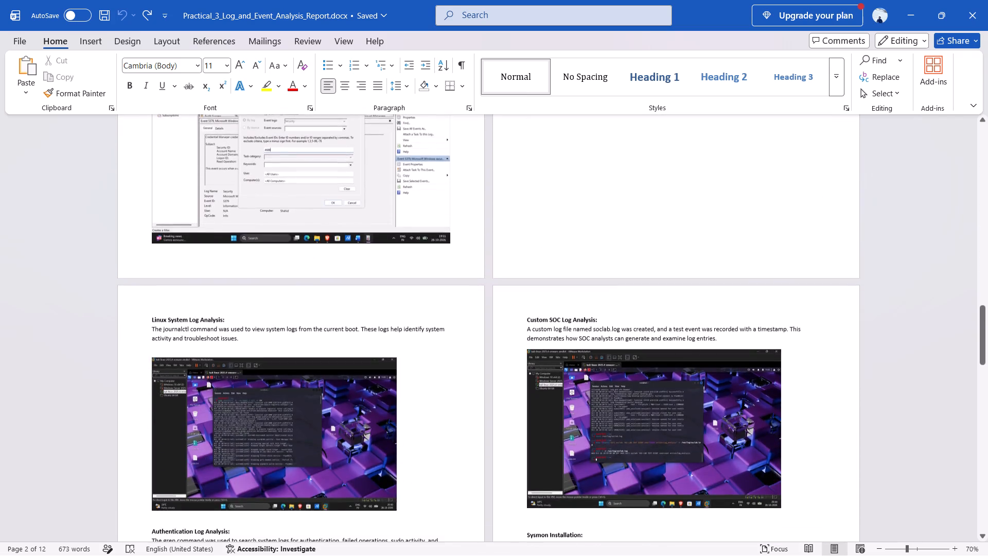
scroll(502, 364, "down", 15)
scroll(502, 364, "up", 7)
Switch back to the Canva design and delete the Practical 3 text block from page 24.
left_click(666, 547)
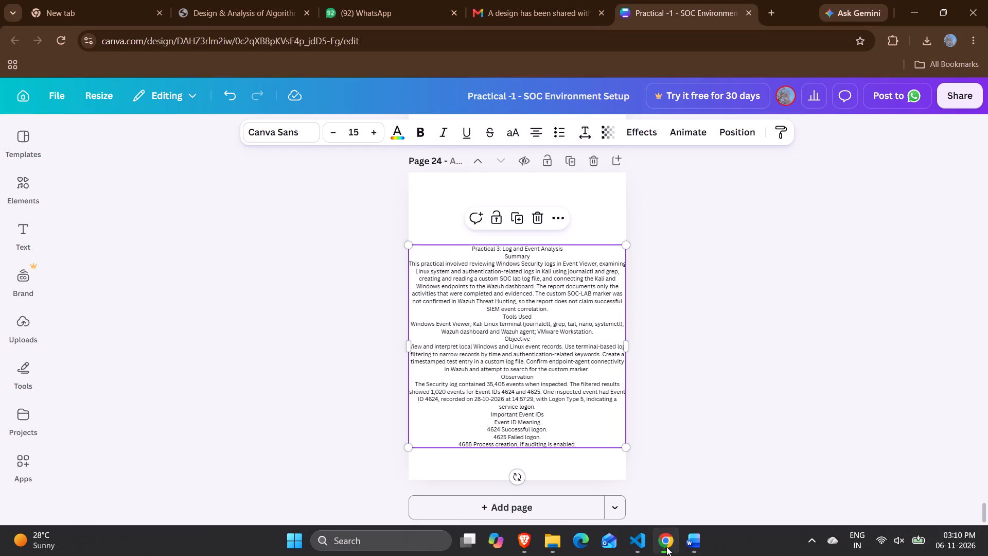
left_click(540, 211)
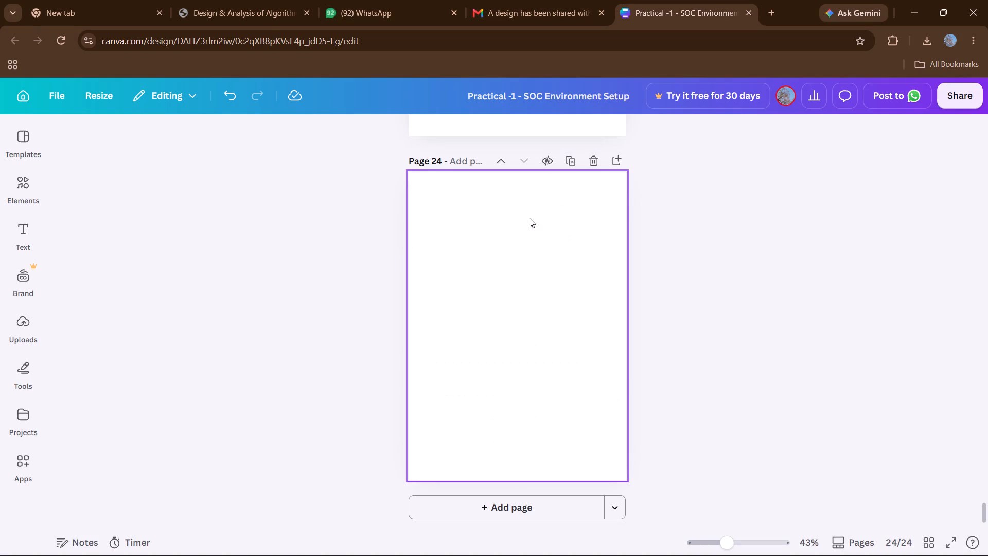
Upload the Practical_3_Log_and_Event_Analysis_Report file from the Downloads folder to the Canva uploads.
scroll(477, 231, "right", 1)
scroll(477, 231, "up", 3)
scroll(477, 231, "down", 1)
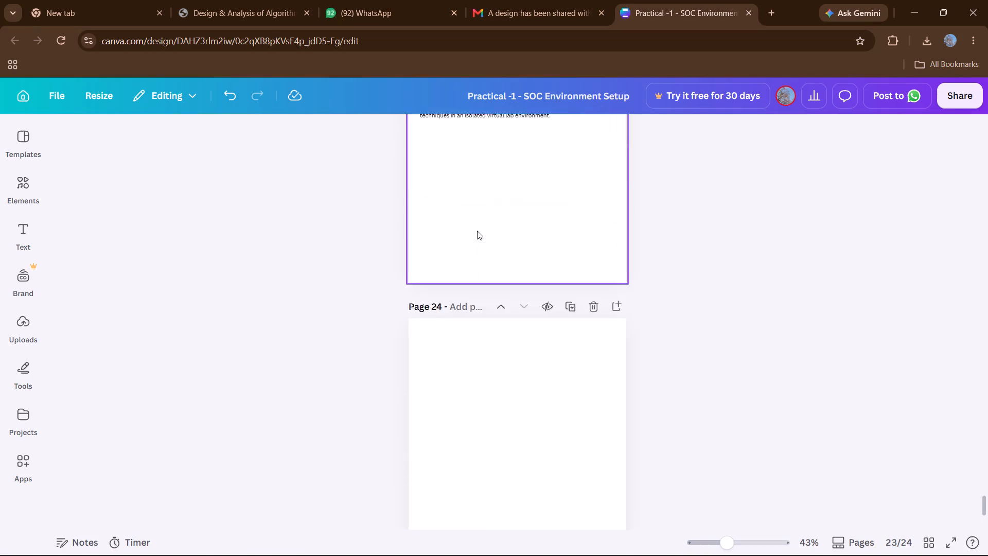
scroll(477, 231, "down", 1)
left_click(474, 252)
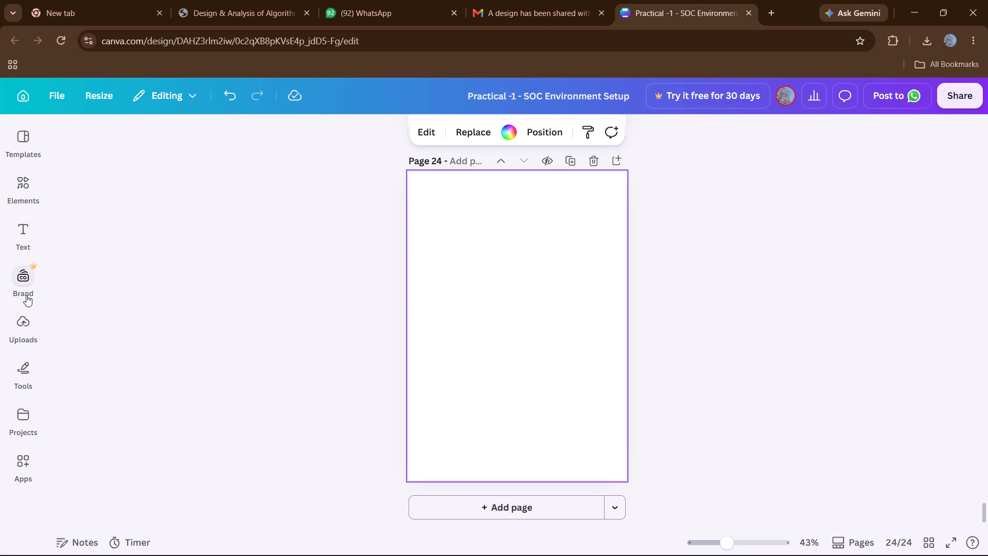
left_click(21, 333)
left_click(190, 167)
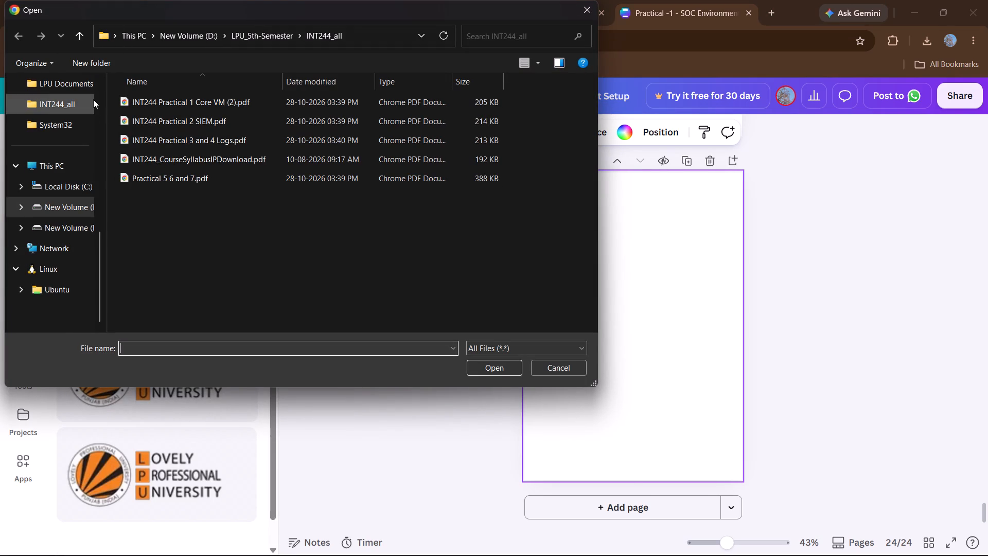
scroll(60, 110, "up", 1)
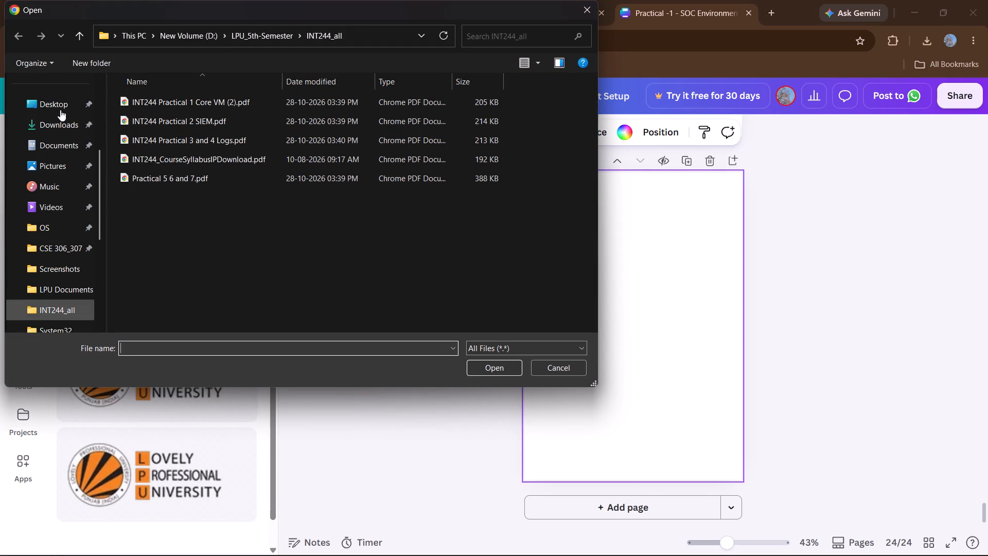
left_click(59, 129)
double_click(199, 124)
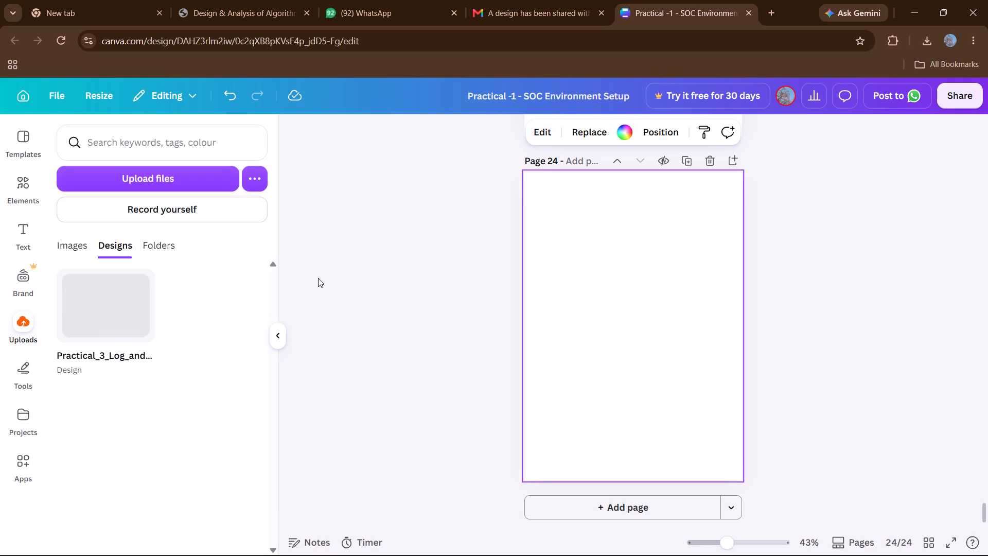
Place the uploaded Practical 3 report on the blank page 24.
left_click(100, 308)
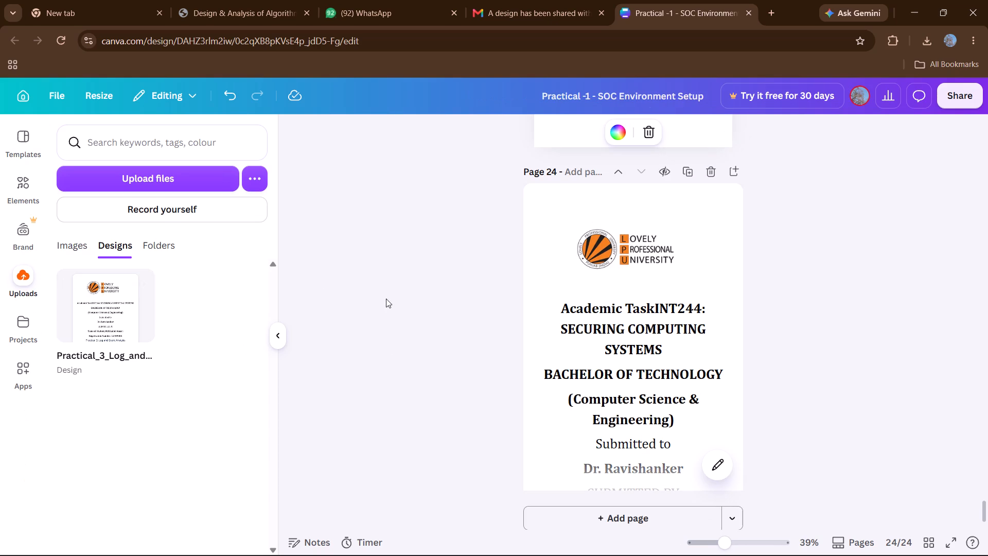
Open the Practical 3 document on page 24 for editing.
scroll(414, 326, "down", 2)
scroll(620, 370, "down", 1)
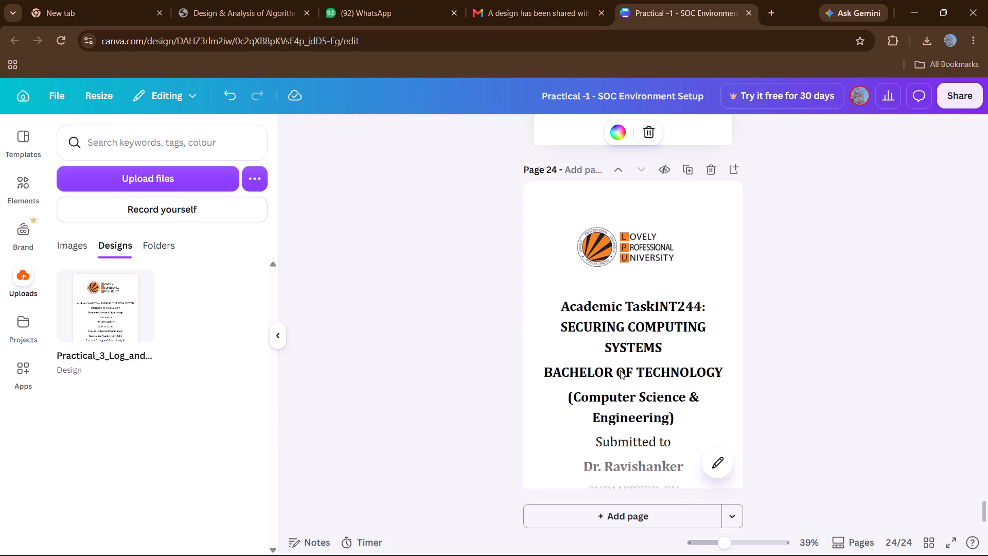
left_click(710, 319)
scroll(655, 402, "down", 1)
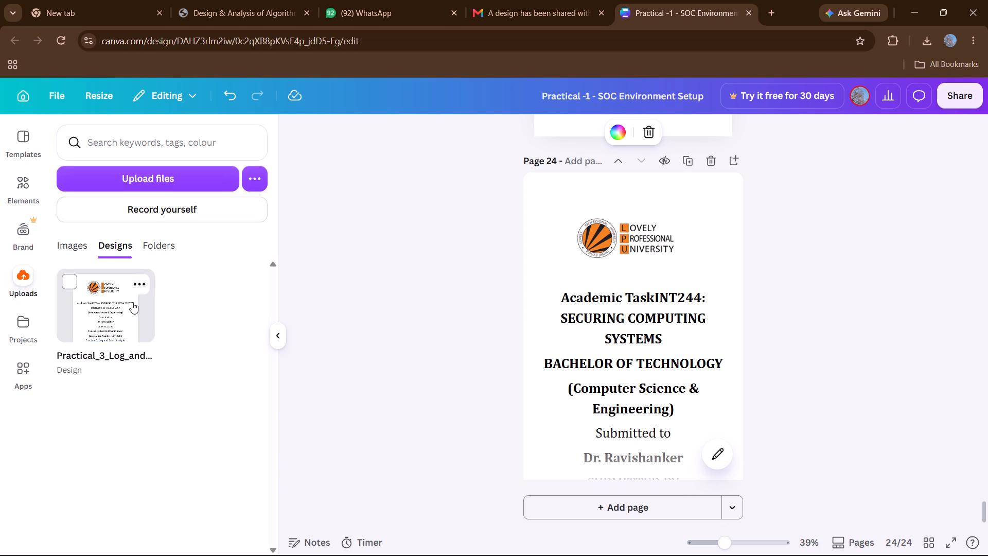
scroll(613, 350, "down", 2)
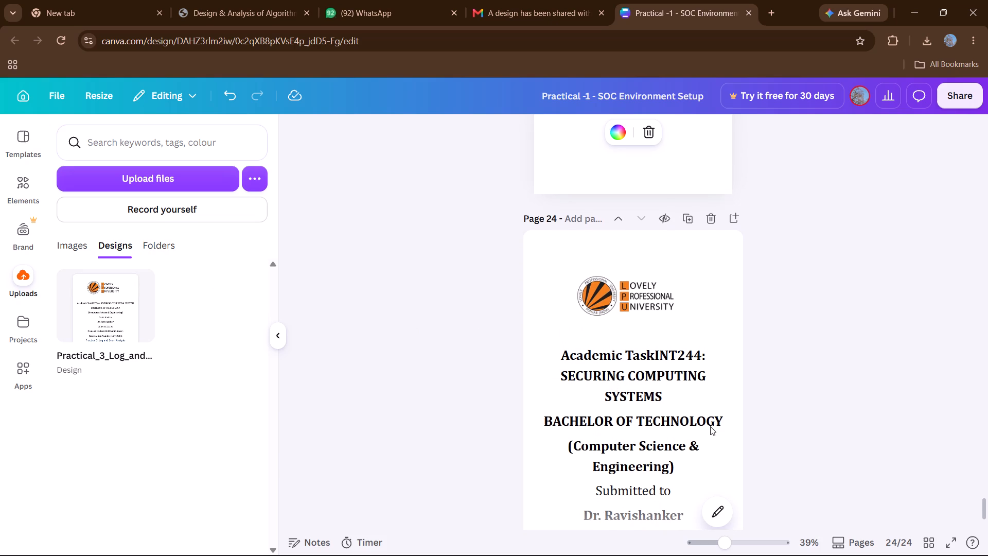
left_click(713, 456)
Look through the imported Practical 3 document on page 24, from its cover to the end of the report.
scroll(644, 386, "down", 1)
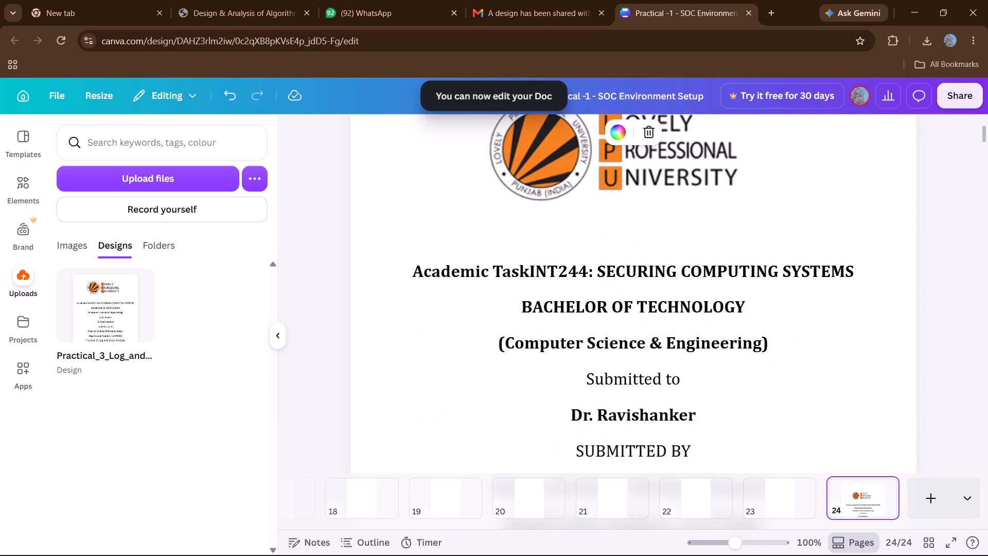
scroll(644, 386, "down", 2)
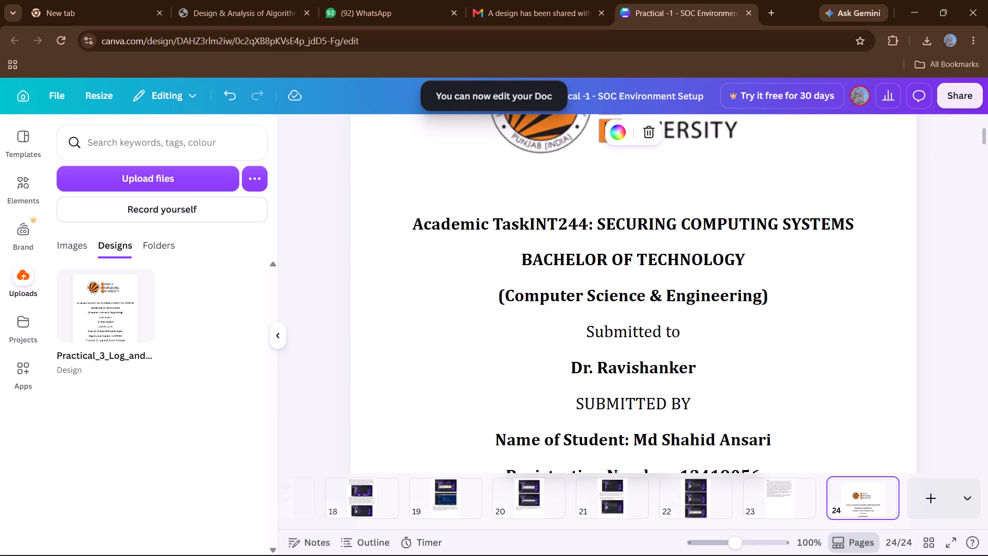
scroll(644, 386, "down", 1)
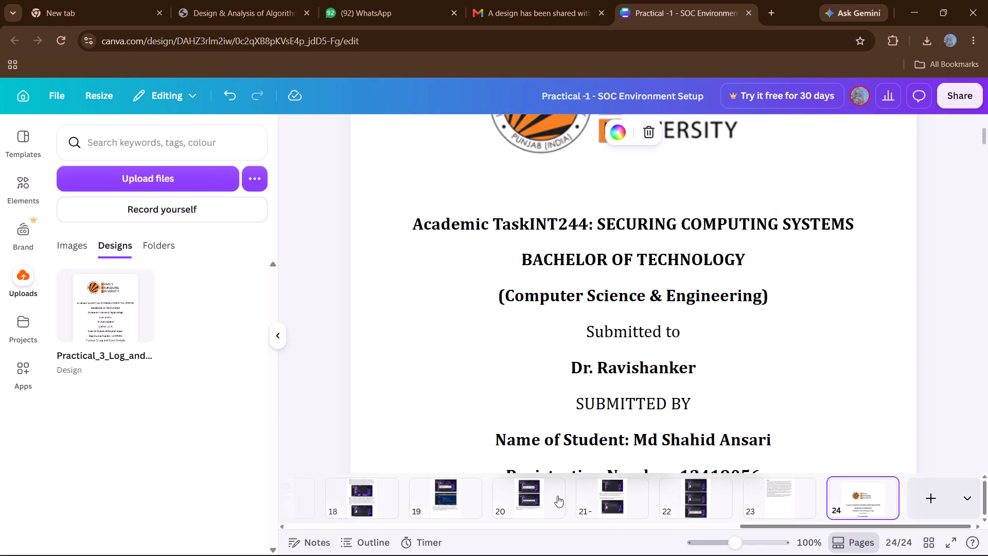
scroll(528, 501, "right", 1)
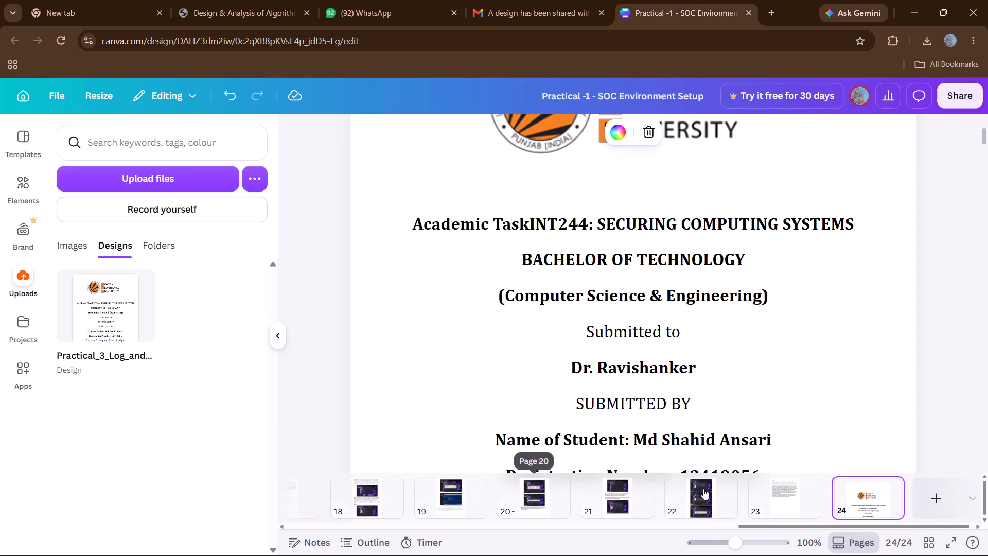
scroll(788, 511, "left", 1)
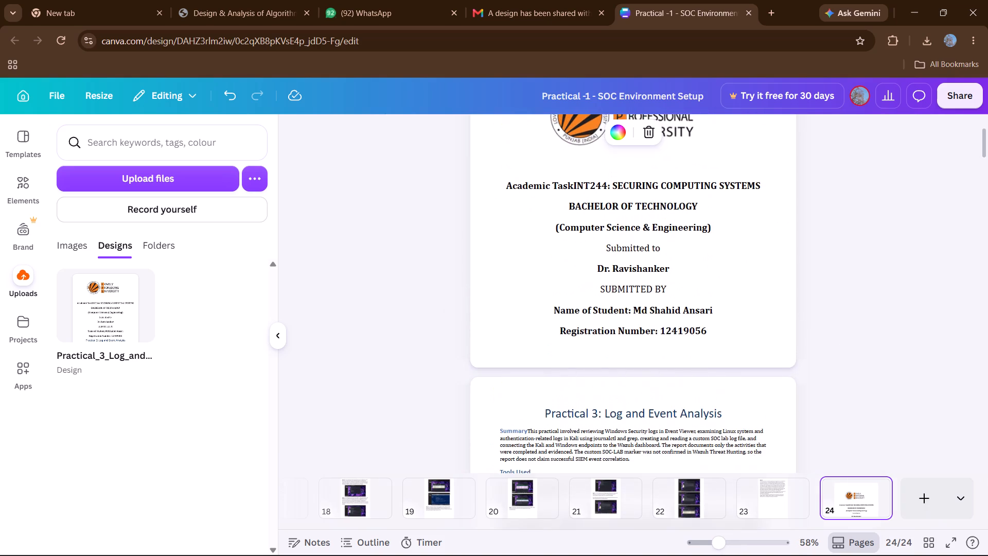
scroll(678, 293, "up", 3)
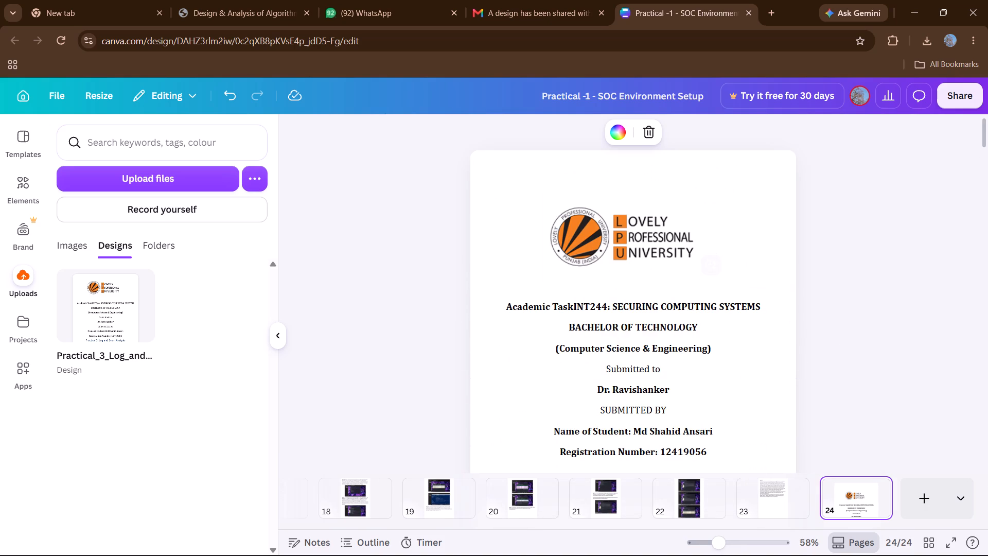
scroll(678, 383, "down", 6)
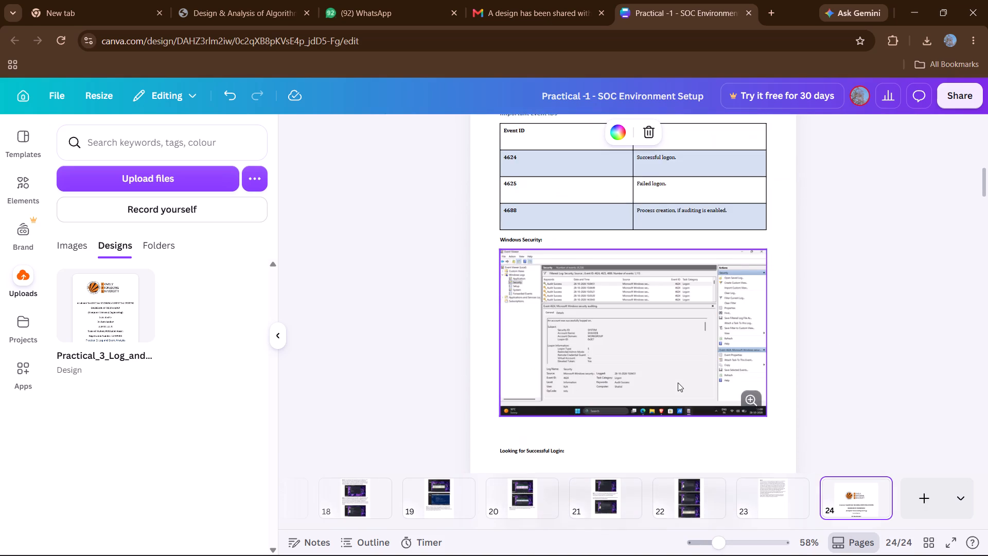
scroll(678, 383, "down", 11)
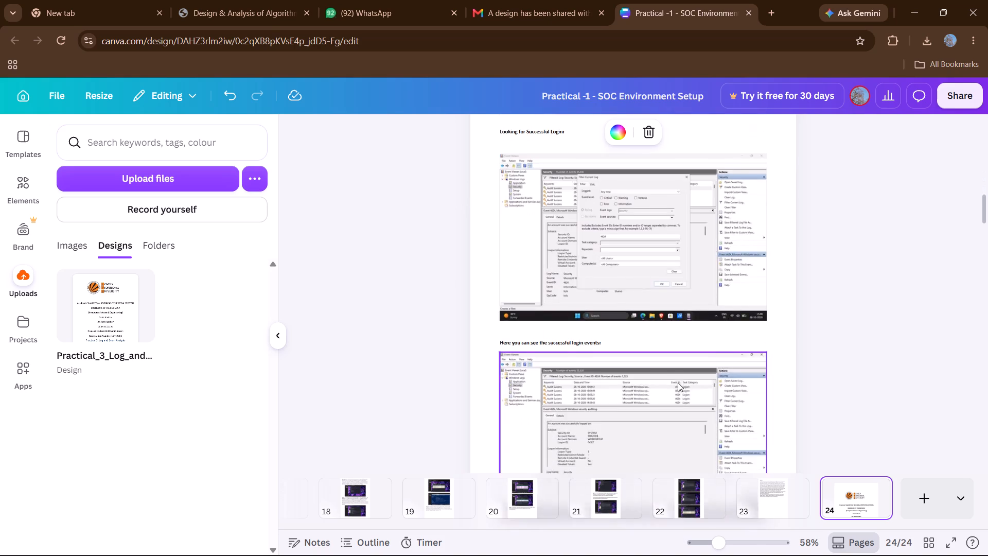
scroll(678, 383, "down", 15)
scroll(678, 383, "down", 6)
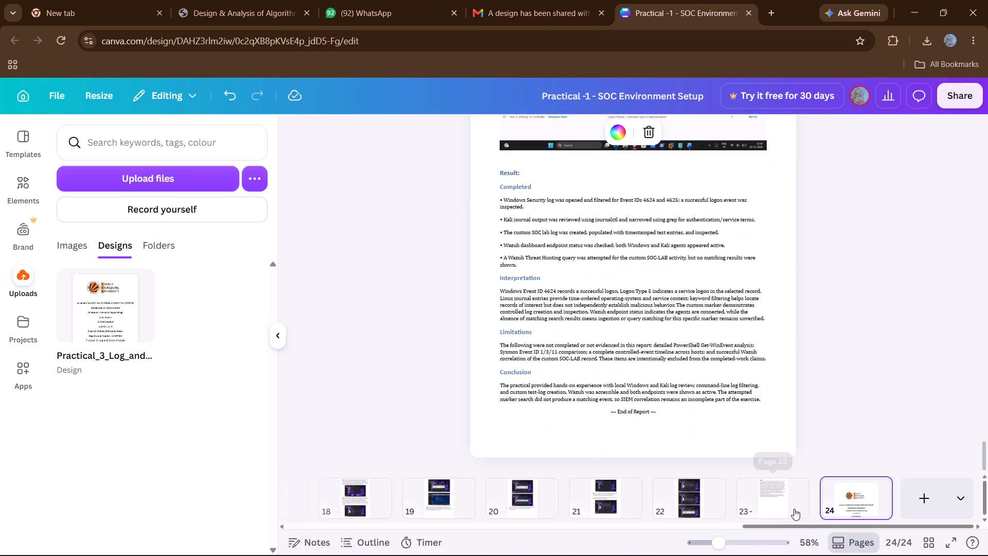
left_click(795, 507)
scroll(672, 322, "down", 2)
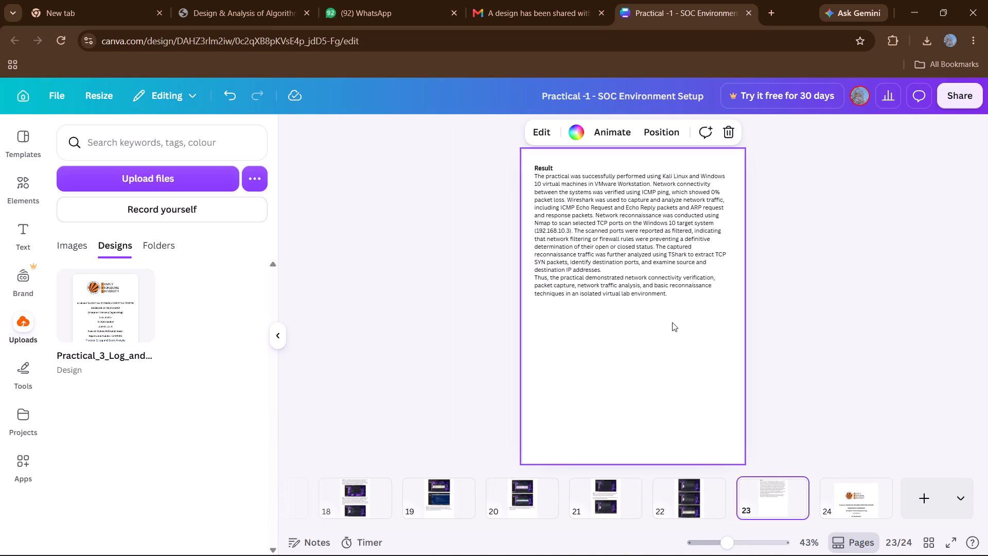
left_click(881, 300)
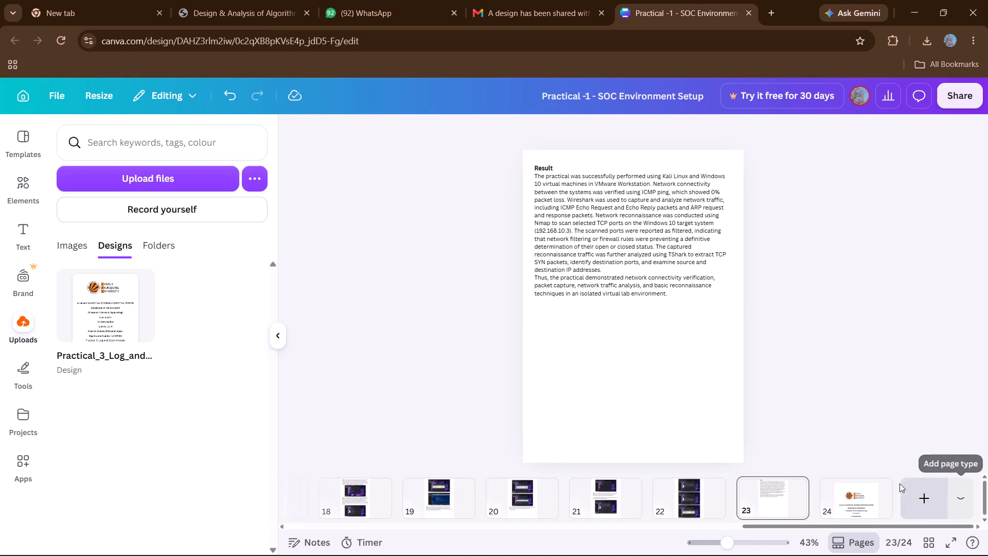
left_click(828, 300)
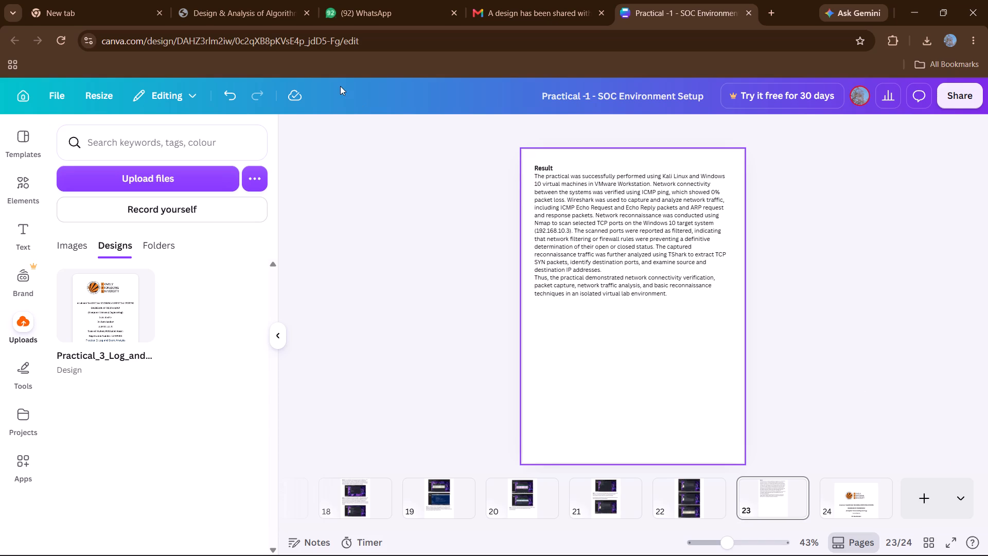
triple_click(397, 208)
left_click(397, 208)
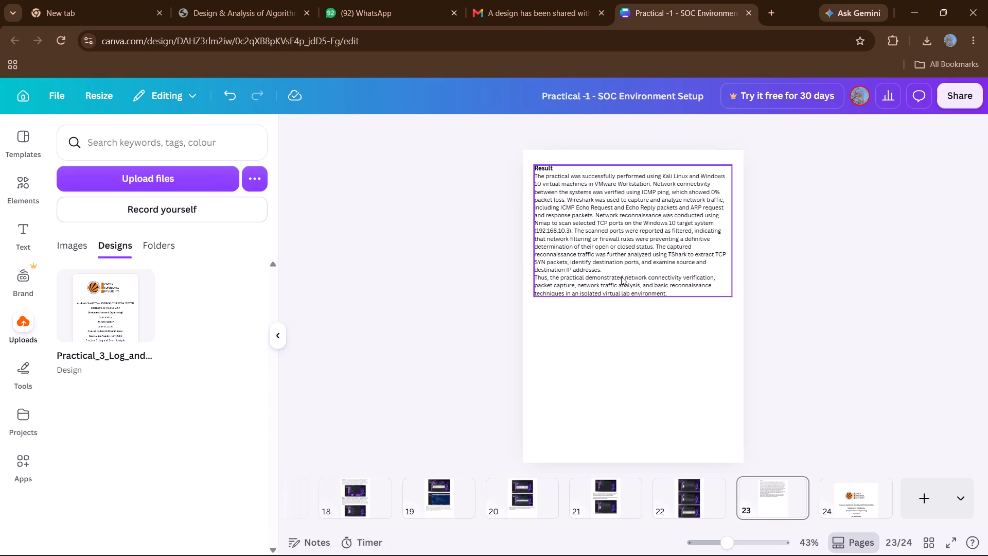
scroll(621, 276, "down", 1)
scroll(662, 383, "down", 1)
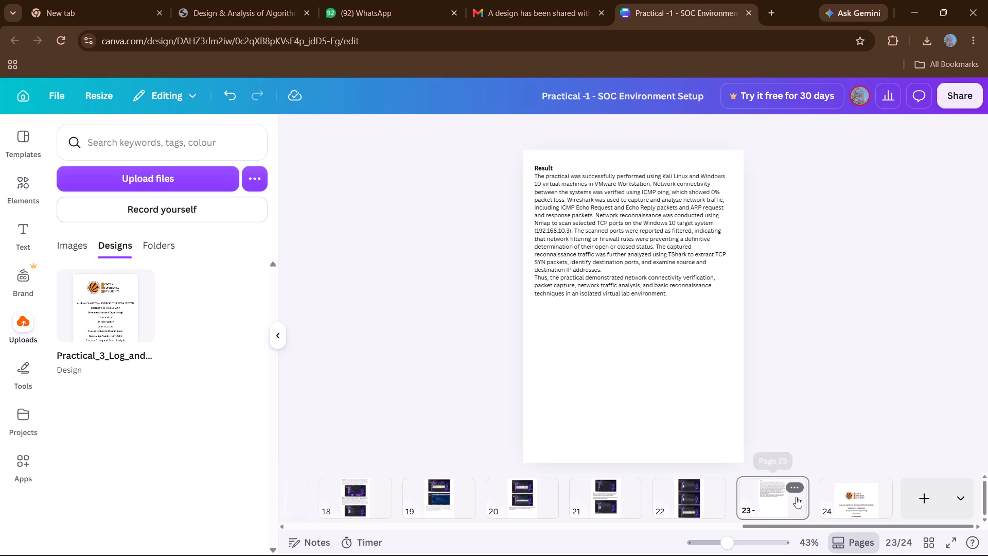
left_click(838, 492)
scroll(666, 419, "down", 1)
scroll(666, 419, "up", 2)
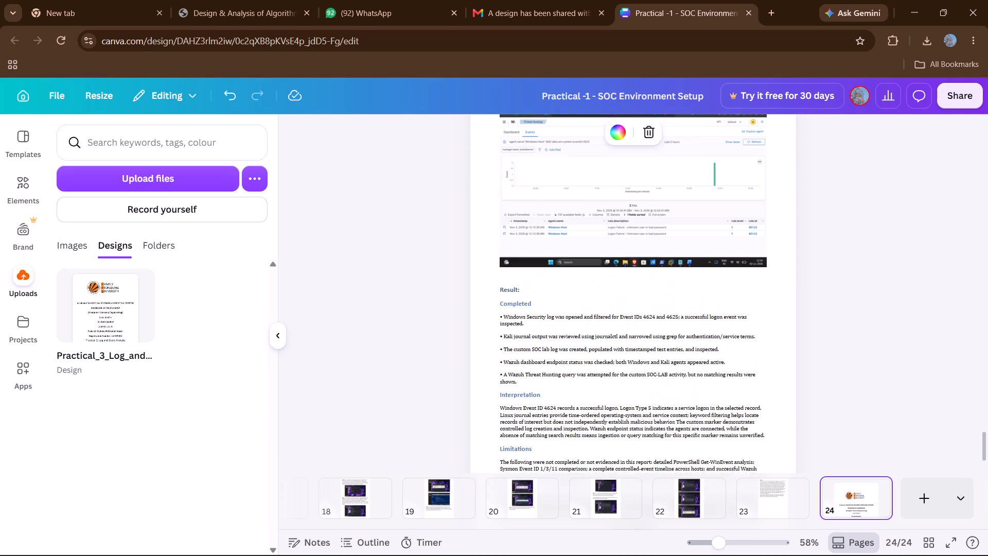
scroll(666, 419, "up", 1)
scroll(666, 419, "down", 3)
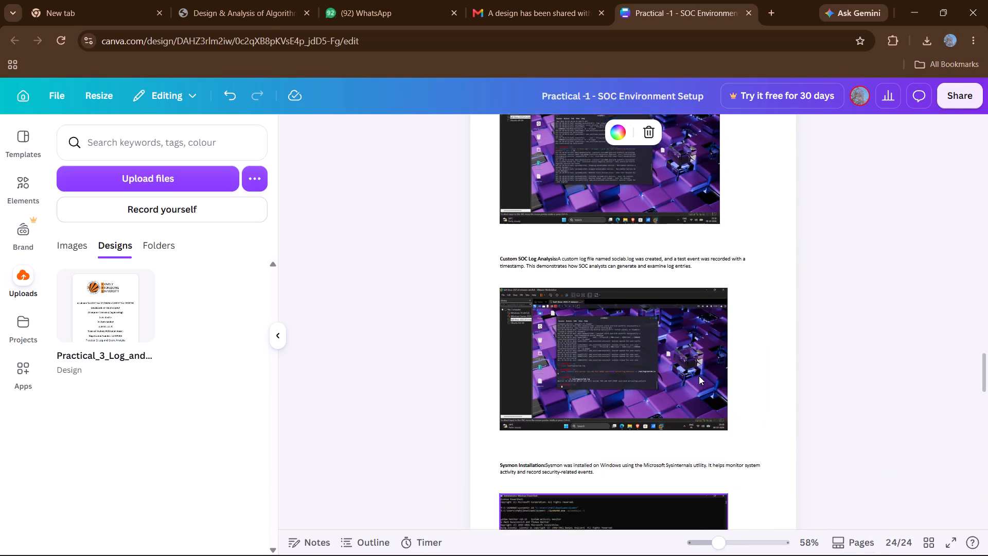
scroll(699, 376, "up", 10)
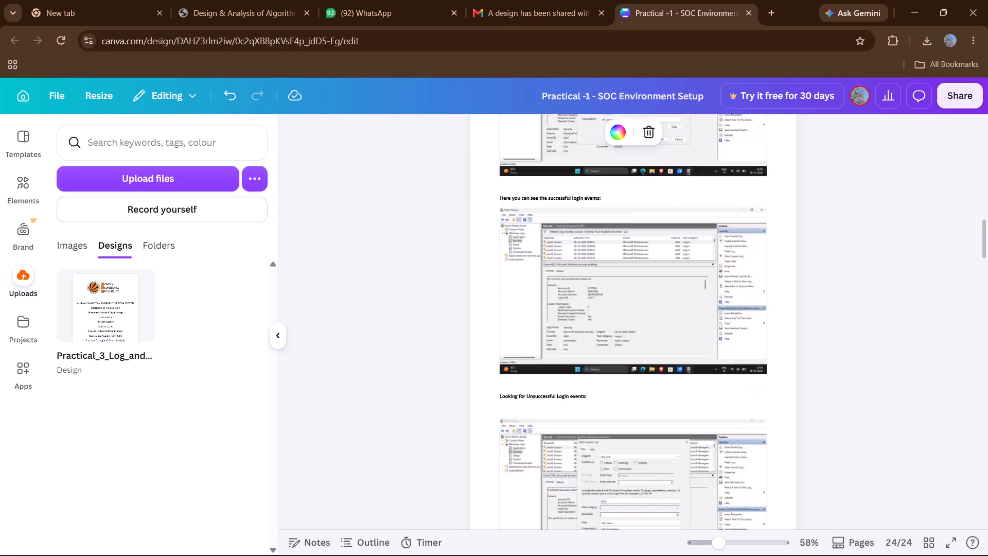
scroll(699, 376, "up", 10)
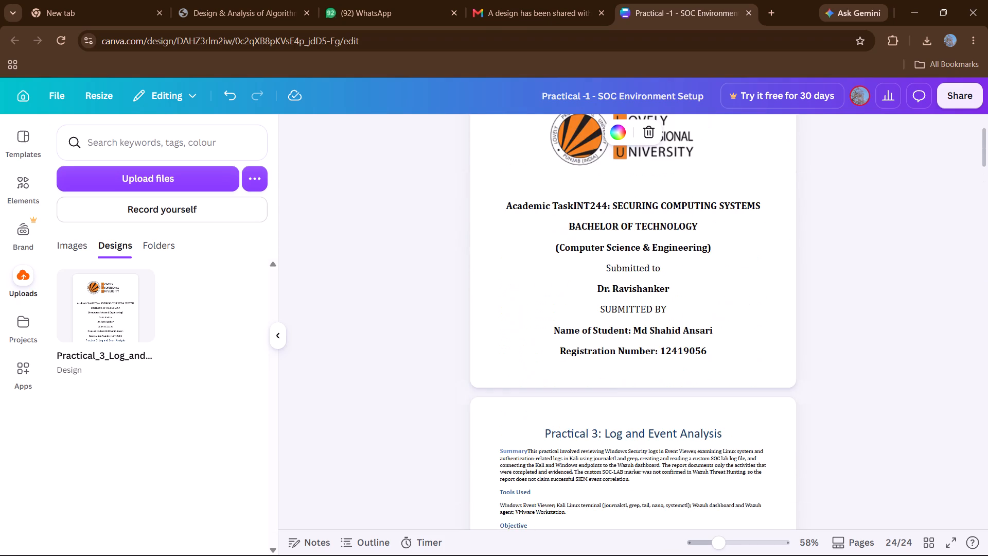
scroll(699, 376, "up", 2)
scroll(699, 376, "left", 1)
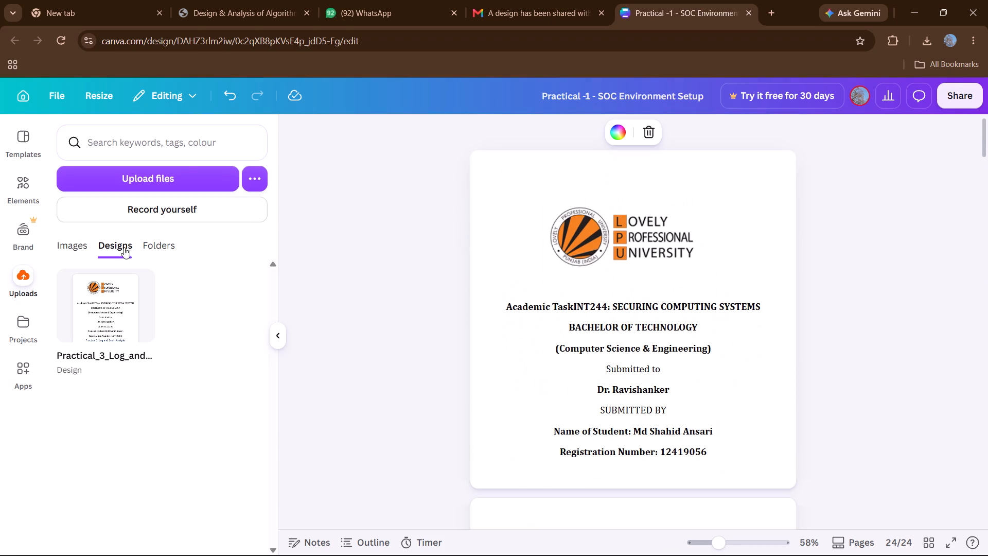
left_click(59, 102)
left_click(346, 152)
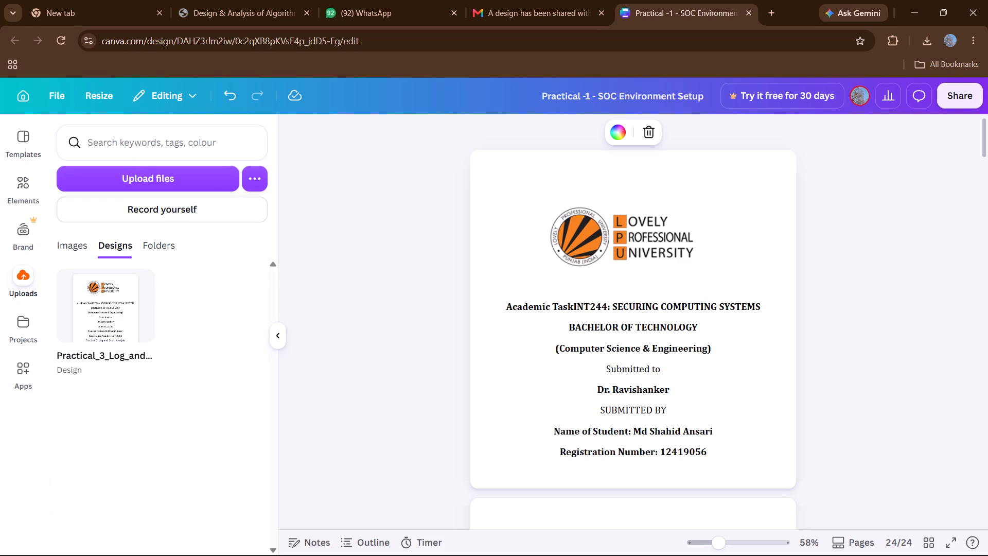
scroll(645, 230, "down", 18)
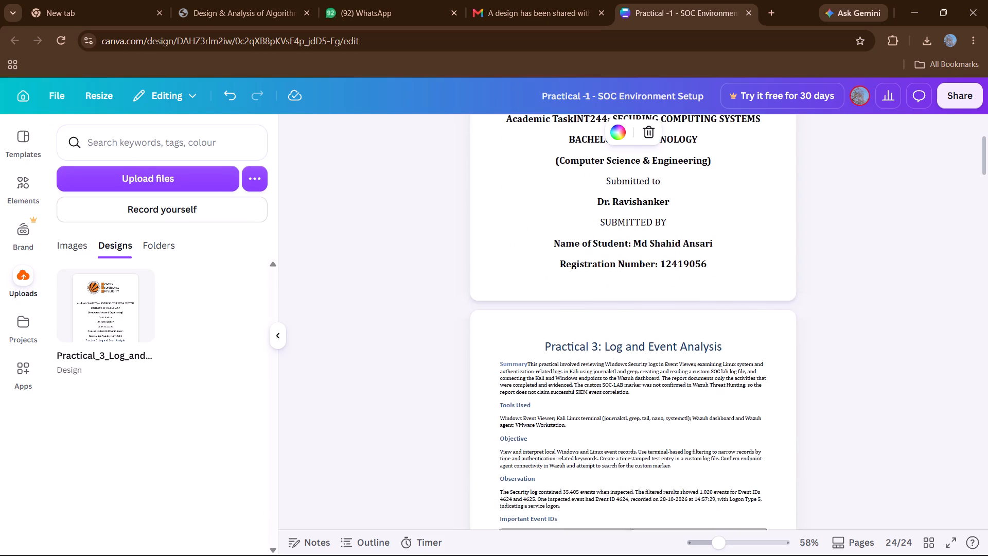
scroll(645, 230, "down", 11)
scroll(645, 230, "up", 20)
scroll(645, 230, "up", 4)
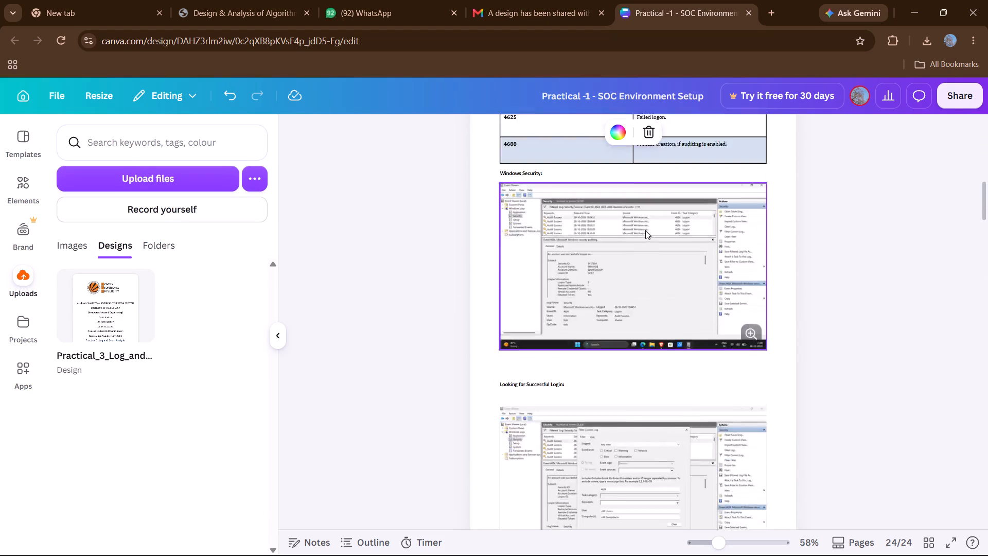
scroll(645, 230, "up", 12)
scroll(585, 393, "down", 13)
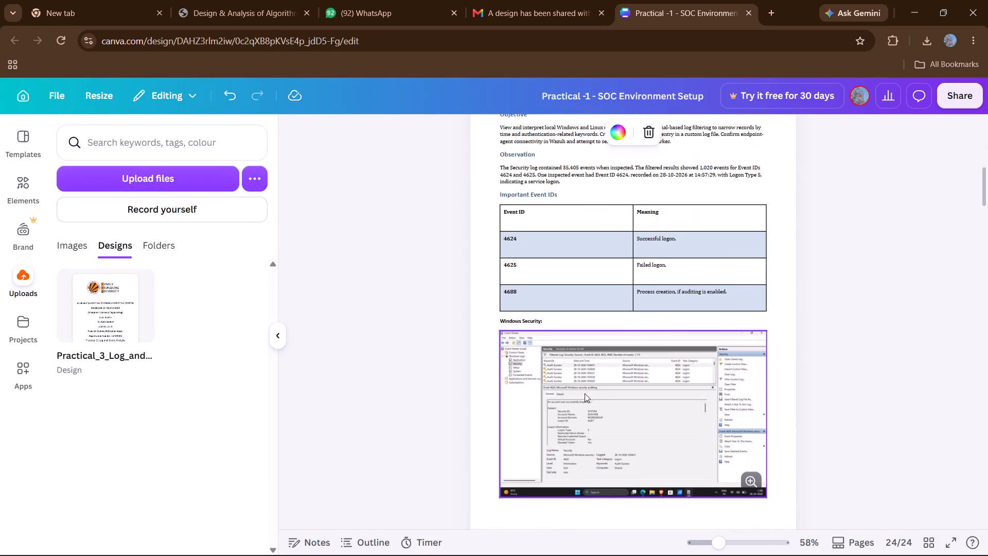
scroll(585, 393, "down", 4)
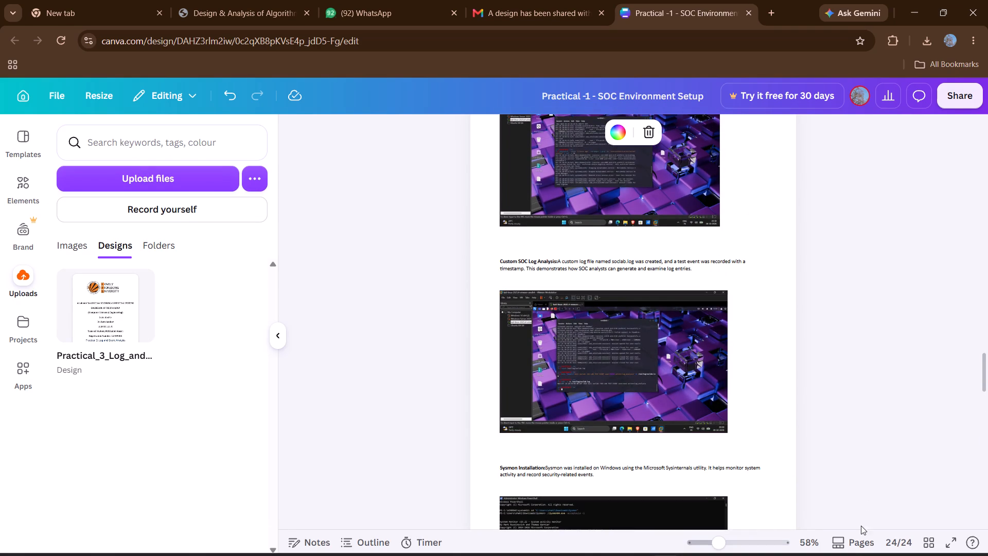
Show the strip of page thumbnails, go to page 23, and check which page types can be added after page 24.
left_click(837, 552)
left_click(798, 480)
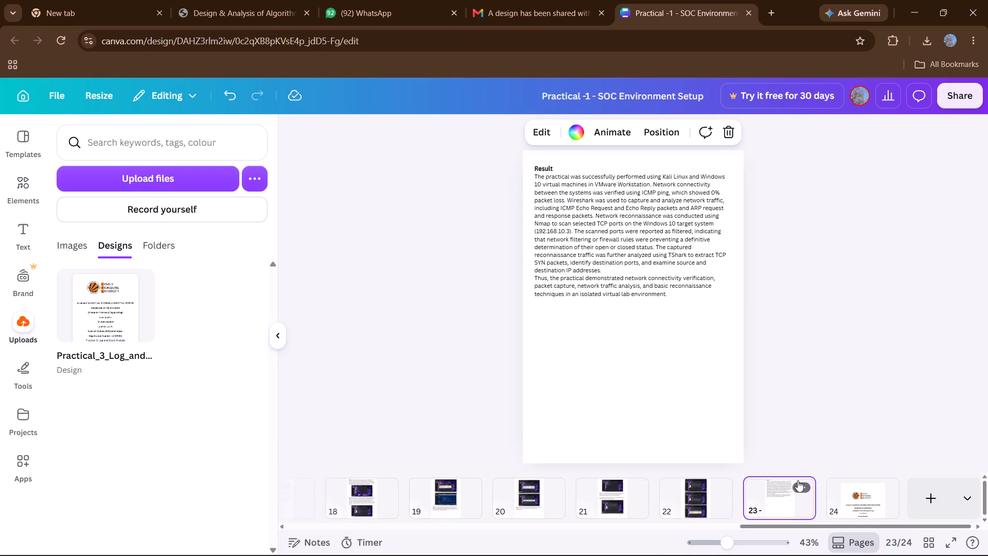
left_click(799, 258)
scroll(703, 309, "down", 1)
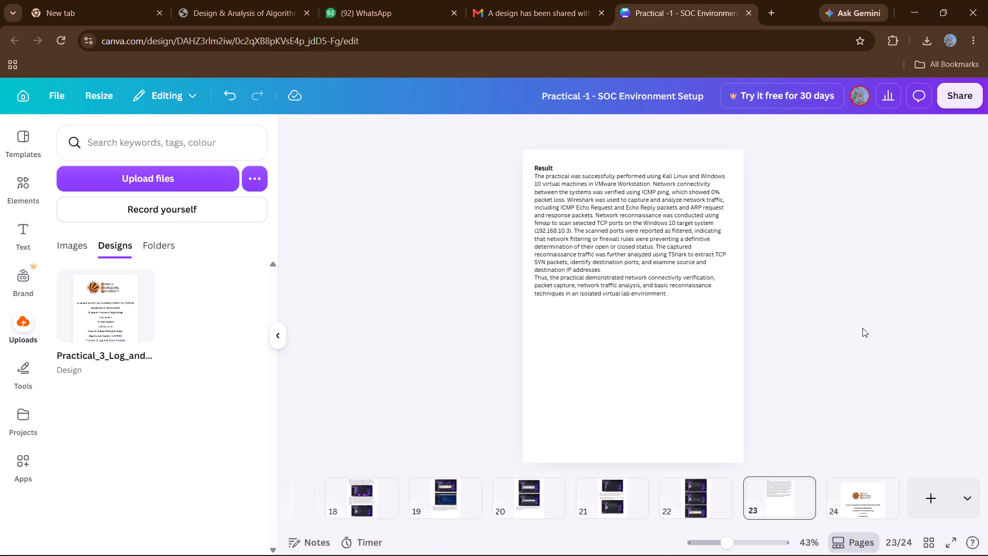
left_click(862, 329)
left_click(957, 499)
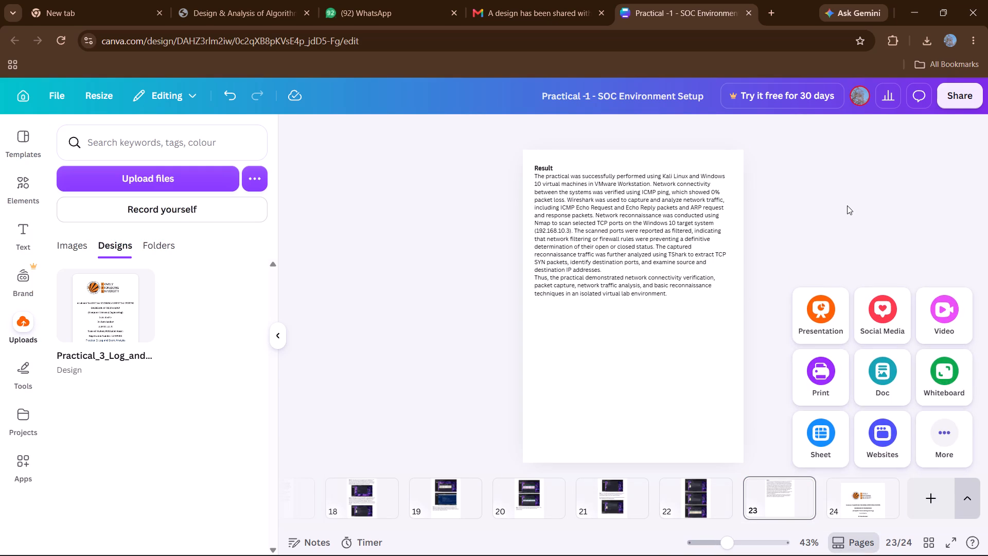
left_click(848, 206)
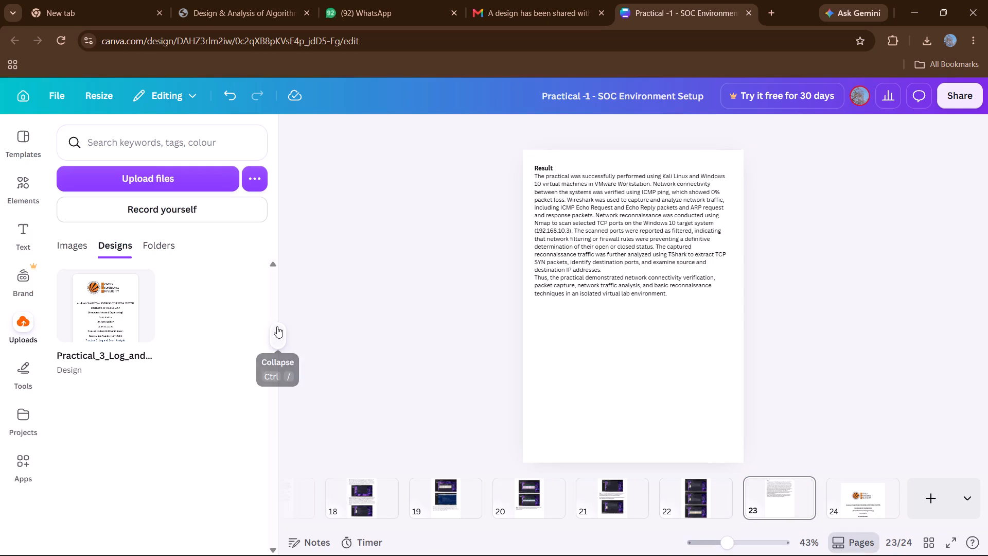
Collapse the side panel listing the uploaded designs.
left_click(277, 326)
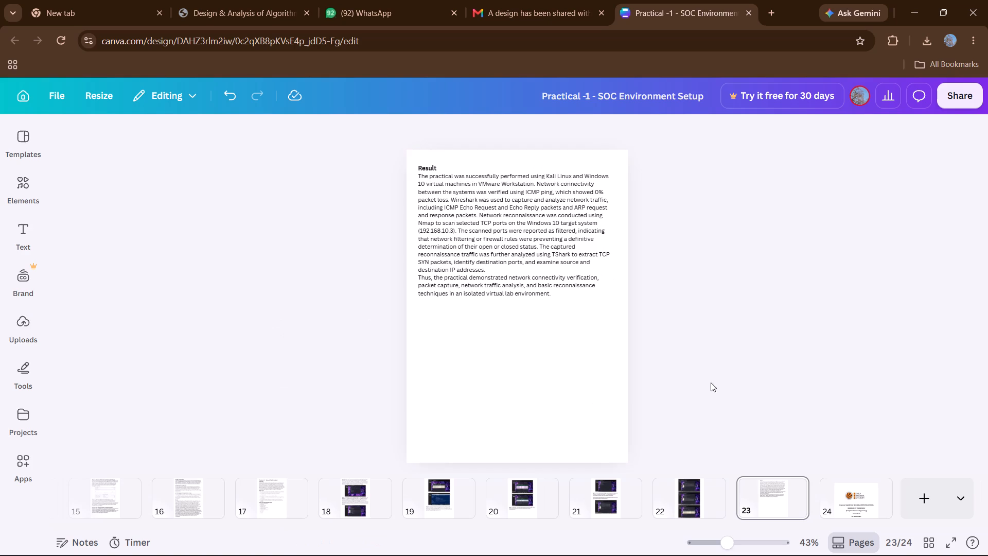
Check the Result text on page 23 and the log analysis and closing sections of the document on page 24.
scroll(608, 371, "down", 1)
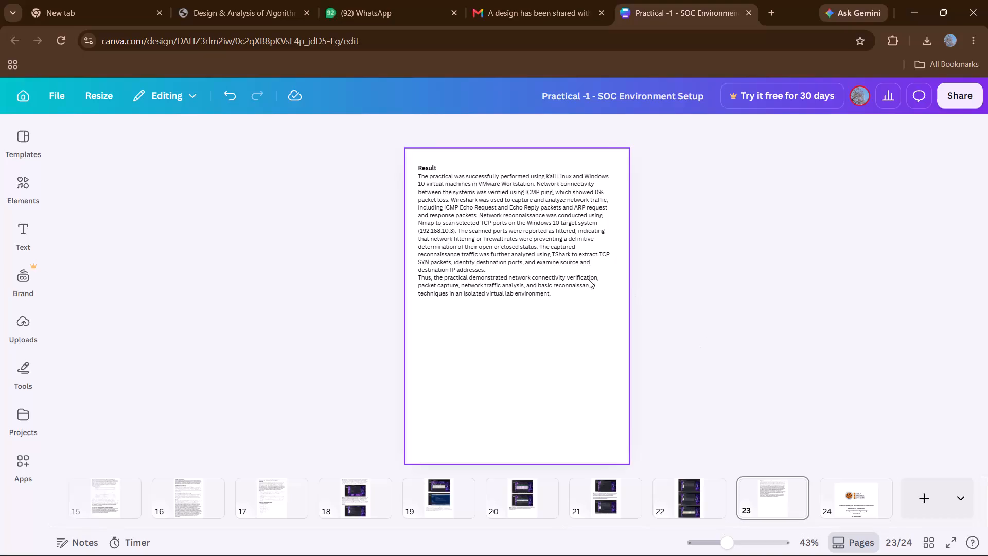
scroll(567, 275, "up", 3)
scroll(527, 379, "up", 1)
scroll(527, 379, "left", 2)
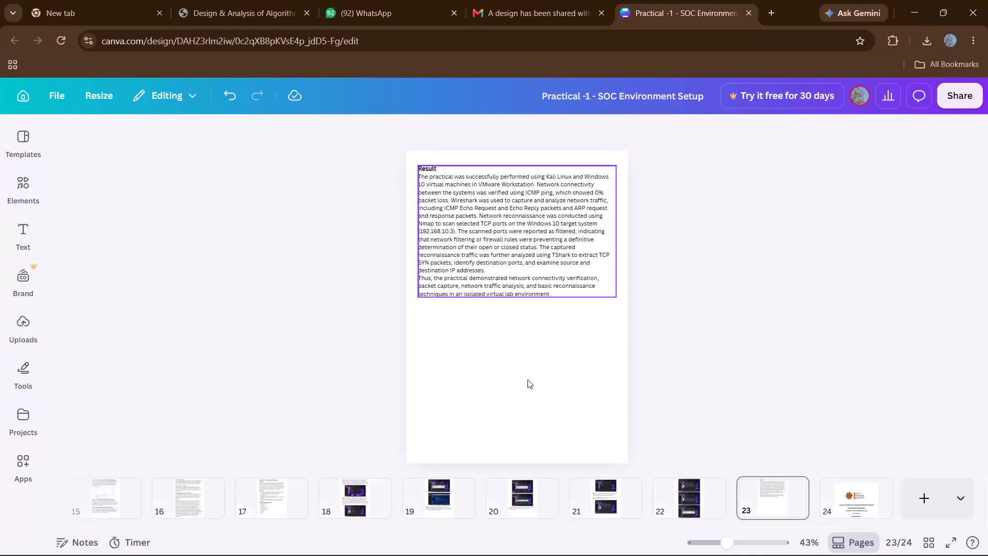
scroll(527, 379, "right", 4)
left_click(726, 505)
left_click(704, 500)
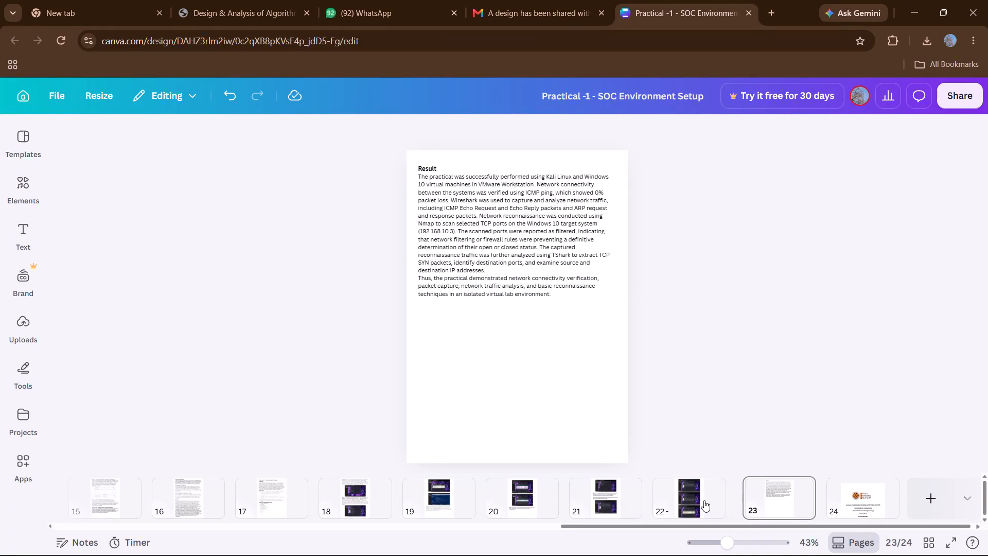
left_click(770, 497)
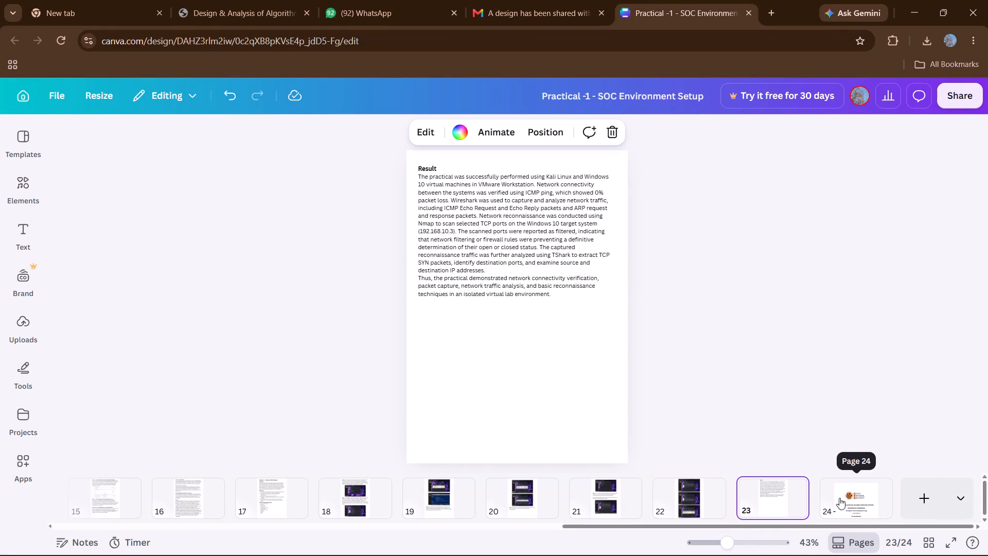
left_click(850, 499)
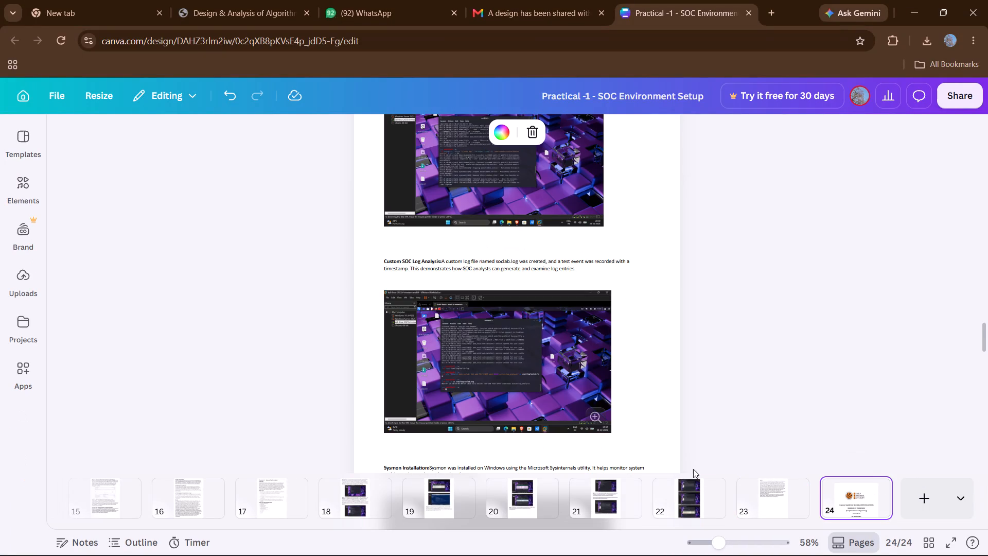
scroll(664, 350, "down", 10)
scroll(664, 350, "up", 5)
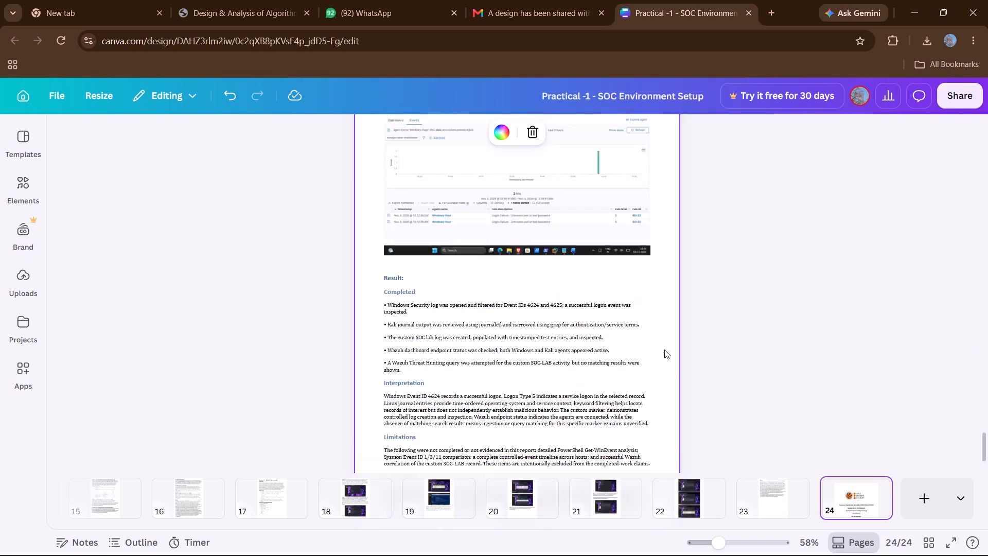
scroll(664, 350, "up", 4)
left_click(341, 266)
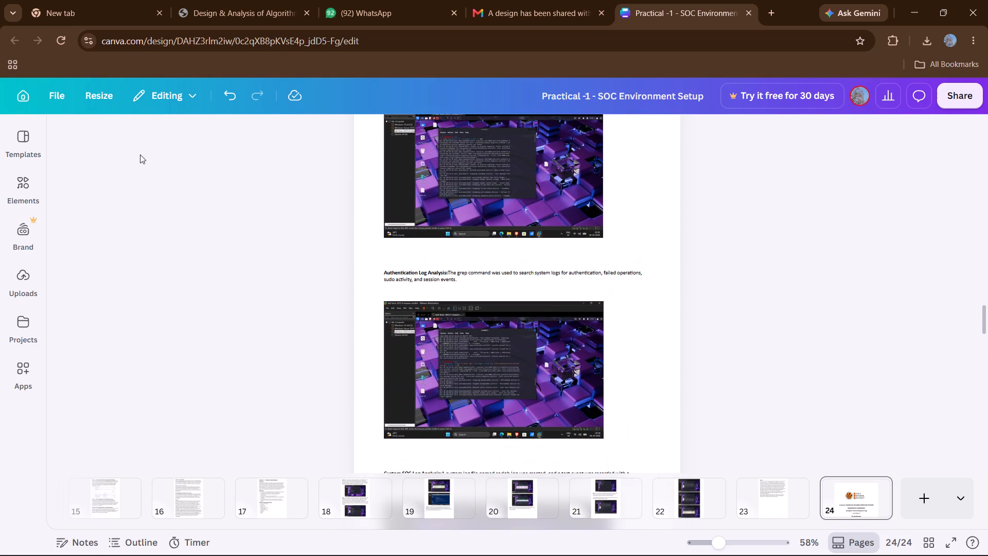
Return to the Canva home page and open the Practical -1 - SOC Environment Setup design in a new tab.
left_click(16, 94)
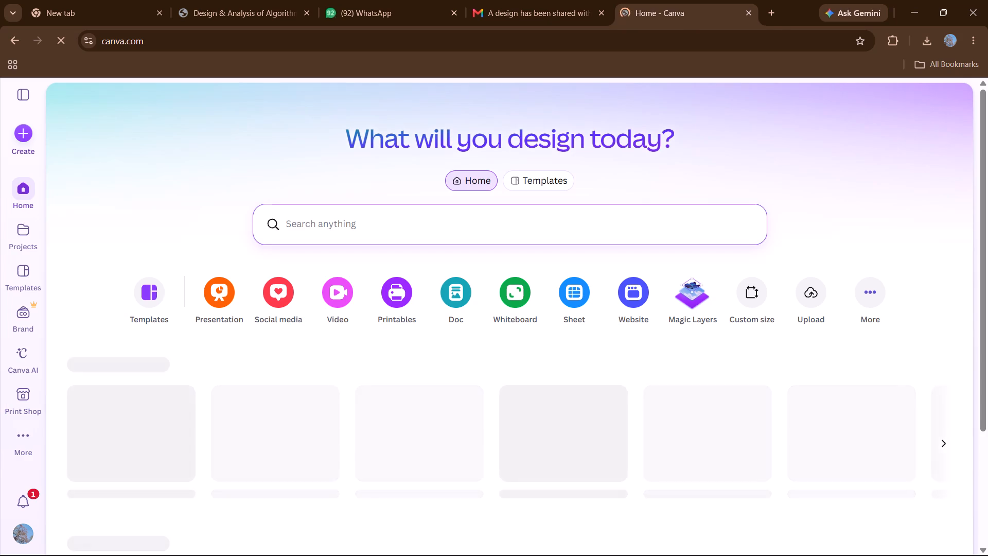
scroll(336, 361, "down", 1)
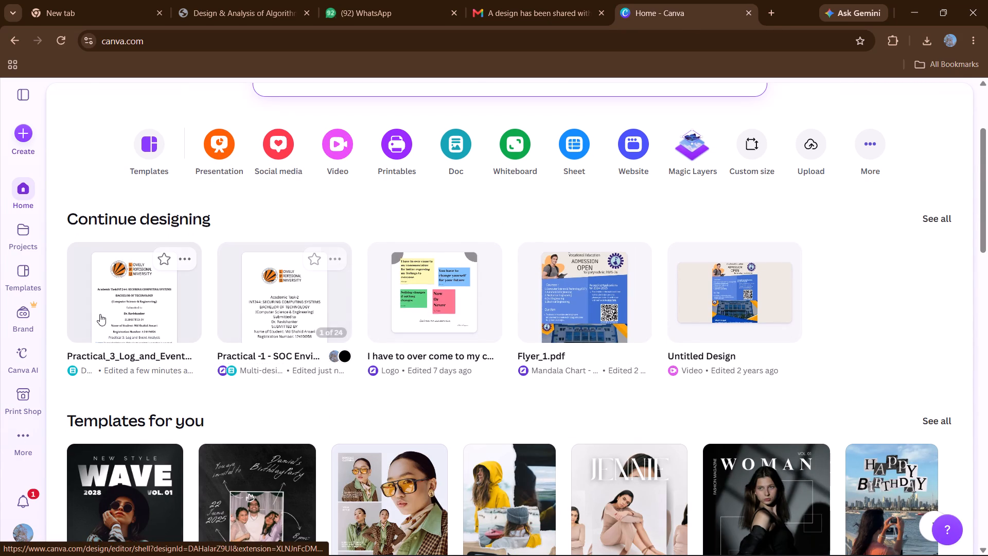
right_click(237, 314)
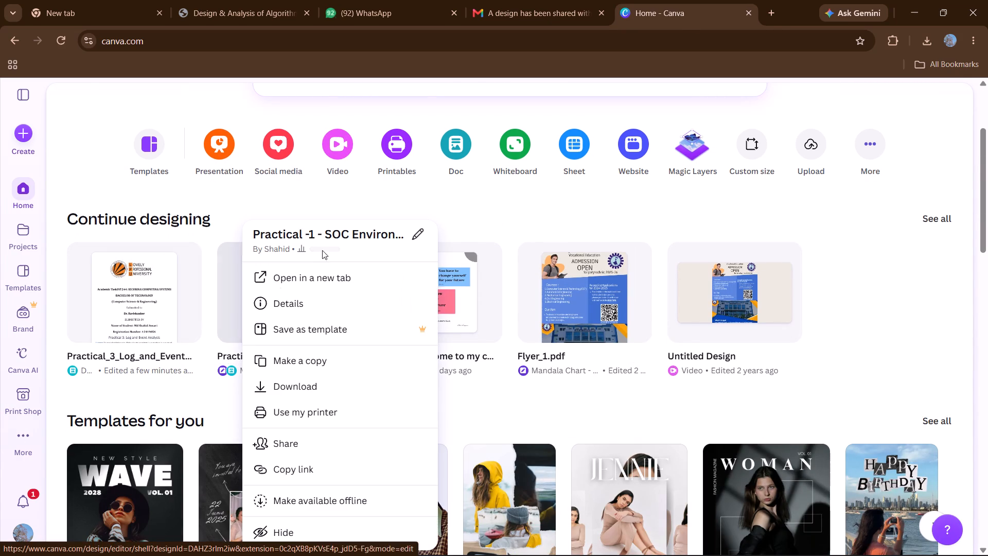
left_click(224, 284)
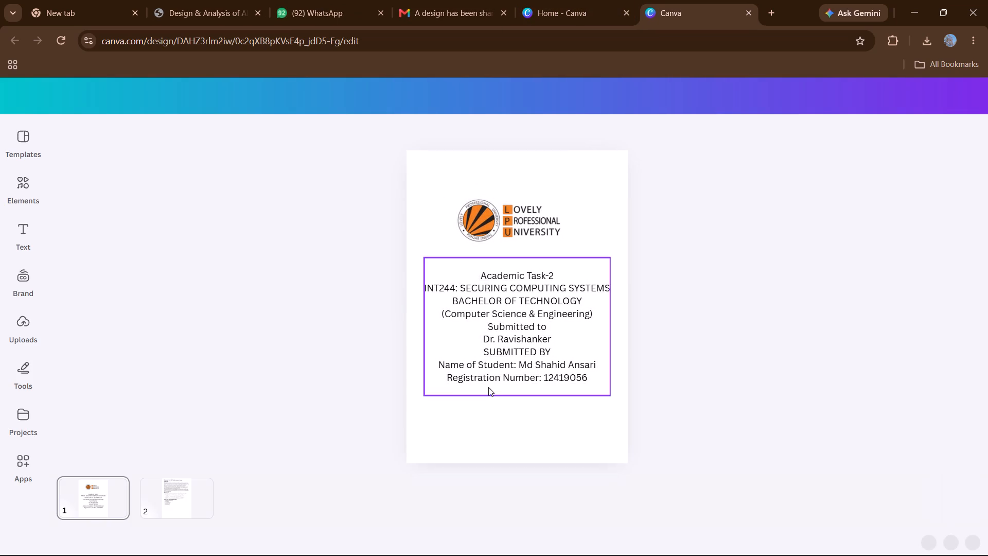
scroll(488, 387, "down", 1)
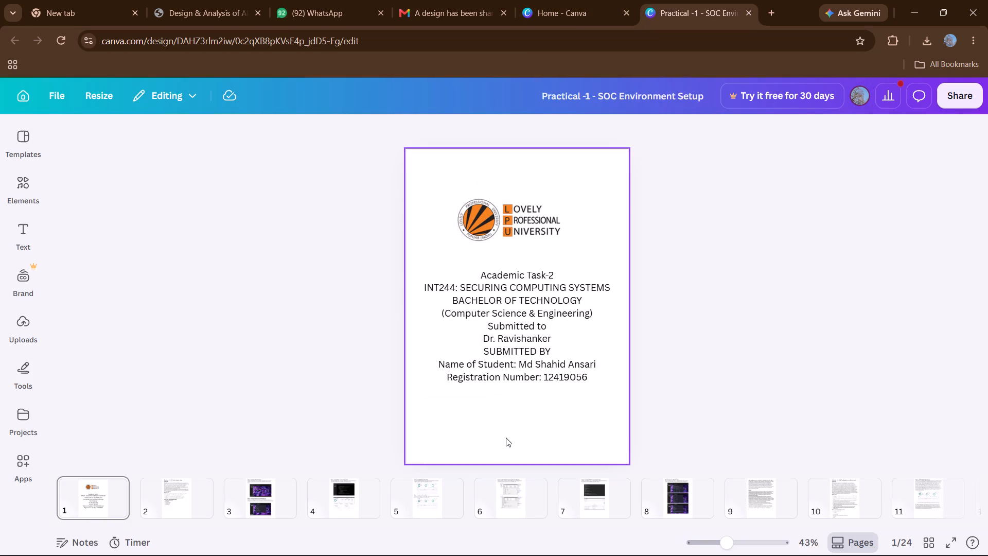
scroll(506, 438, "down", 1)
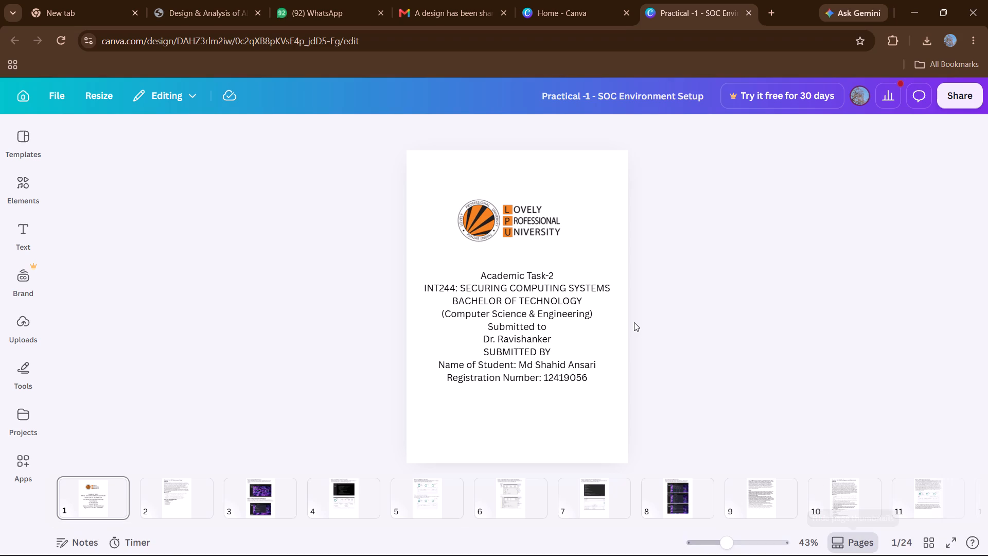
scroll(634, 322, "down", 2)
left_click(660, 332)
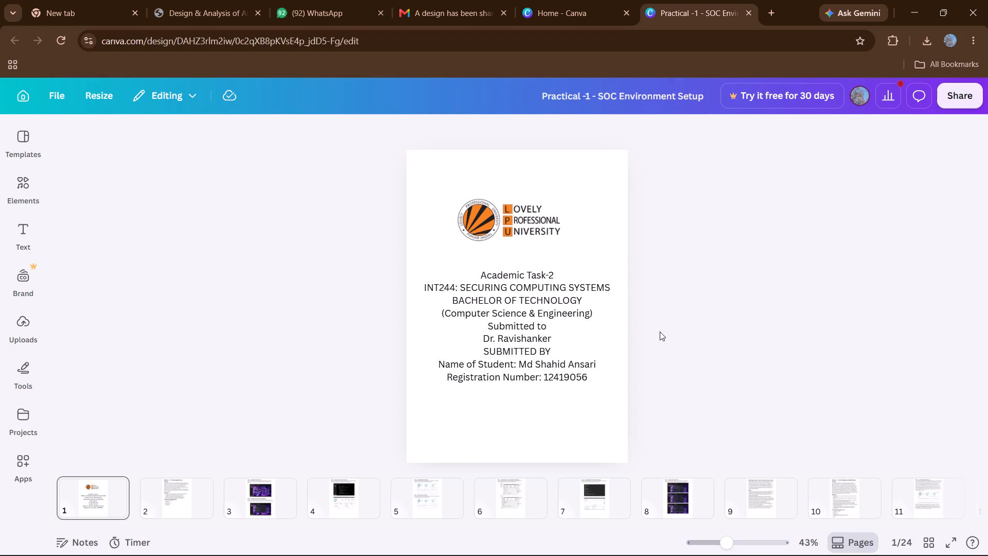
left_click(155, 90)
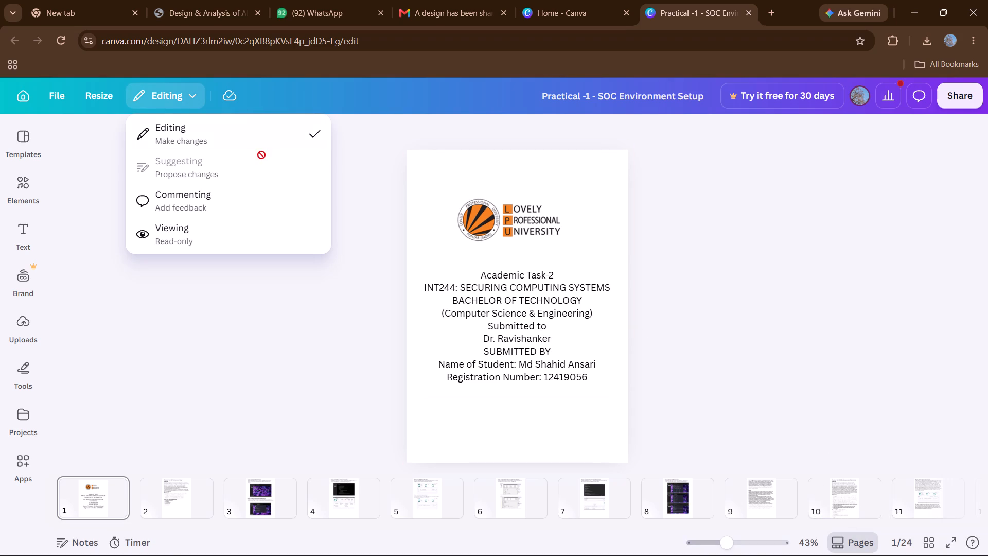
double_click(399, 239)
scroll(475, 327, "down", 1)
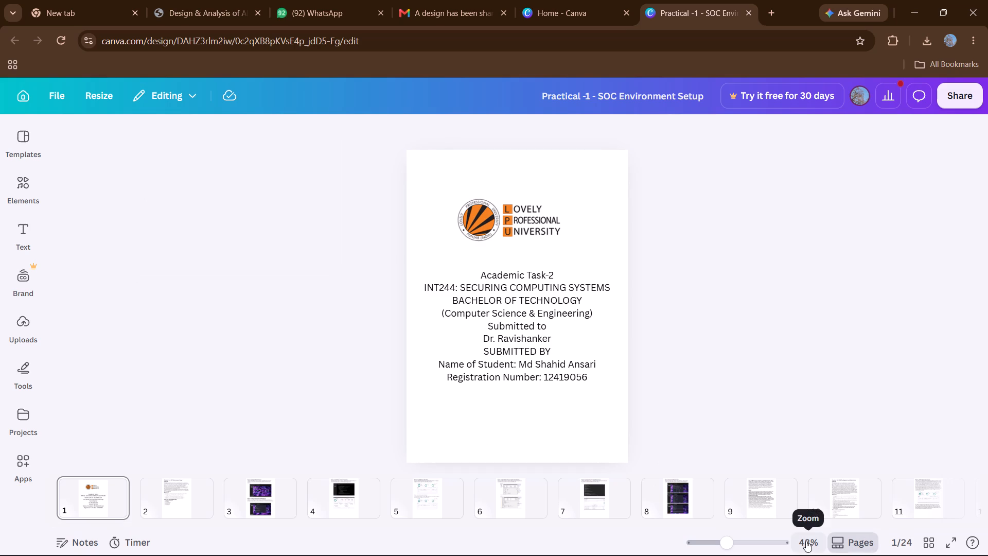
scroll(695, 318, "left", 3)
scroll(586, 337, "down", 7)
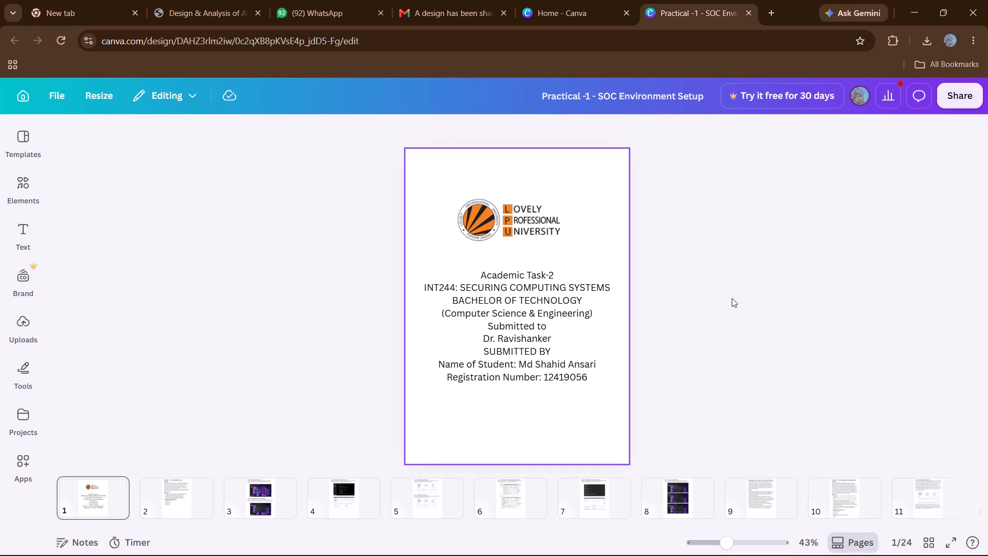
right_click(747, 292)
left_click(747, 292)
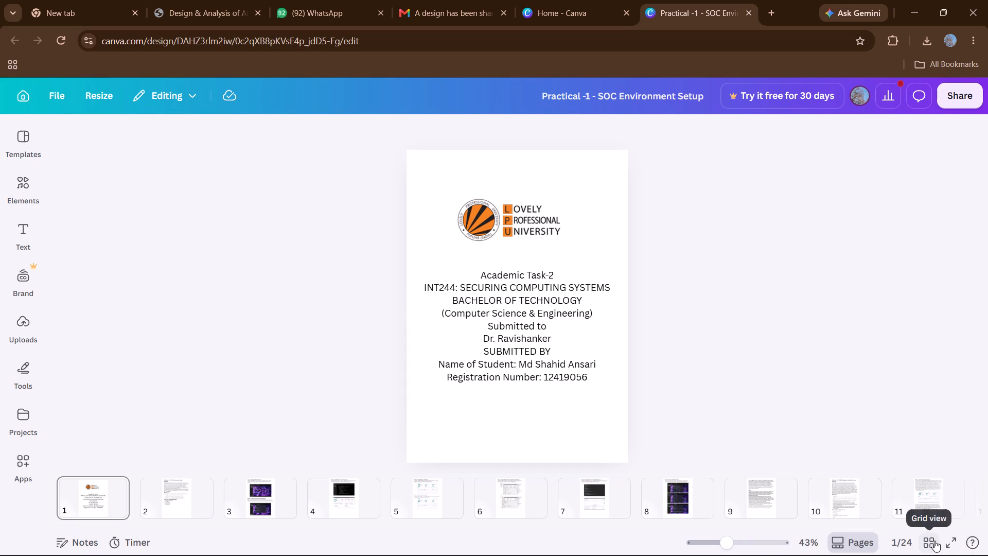
Hide the page thumbnails and look through the design's pages from the cover to page 24.
left_click(849, 544)
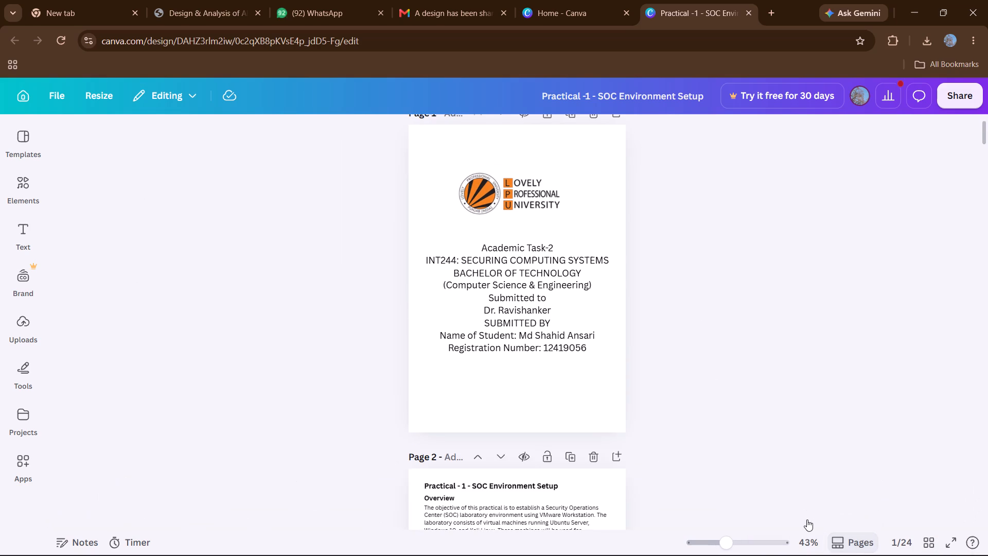
scroll(654, 401, "down", 8)
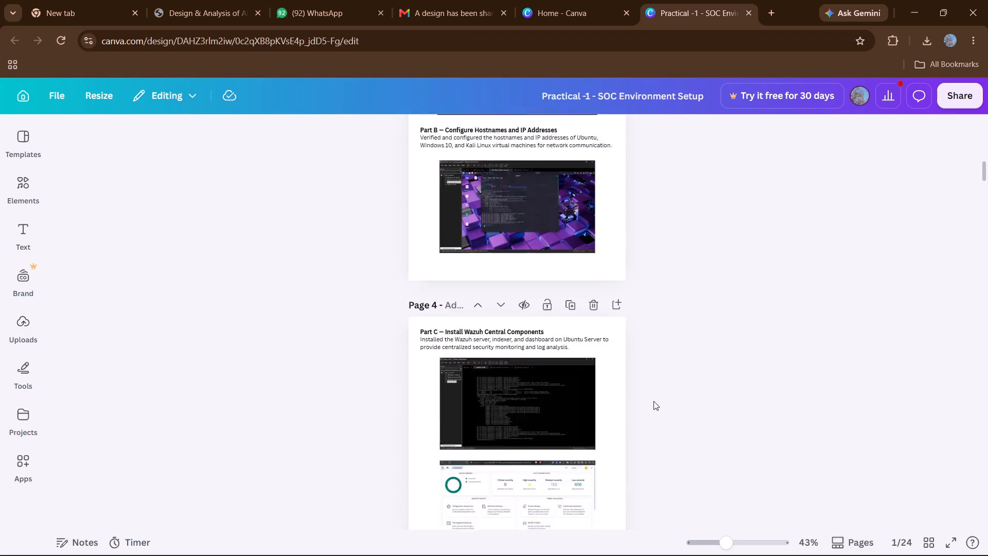
scroll(654, 401, "down", 20)
scroll(654, 401, "down", 11)
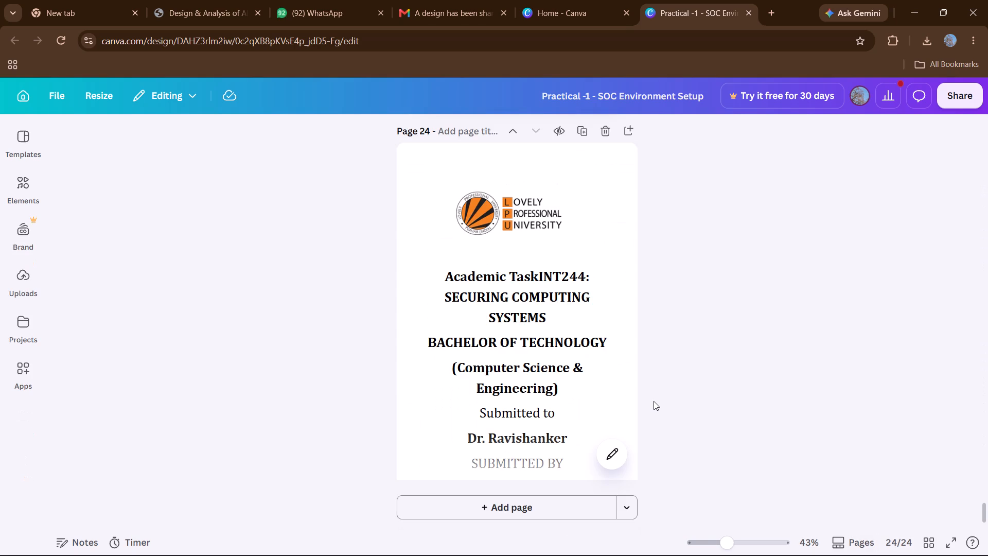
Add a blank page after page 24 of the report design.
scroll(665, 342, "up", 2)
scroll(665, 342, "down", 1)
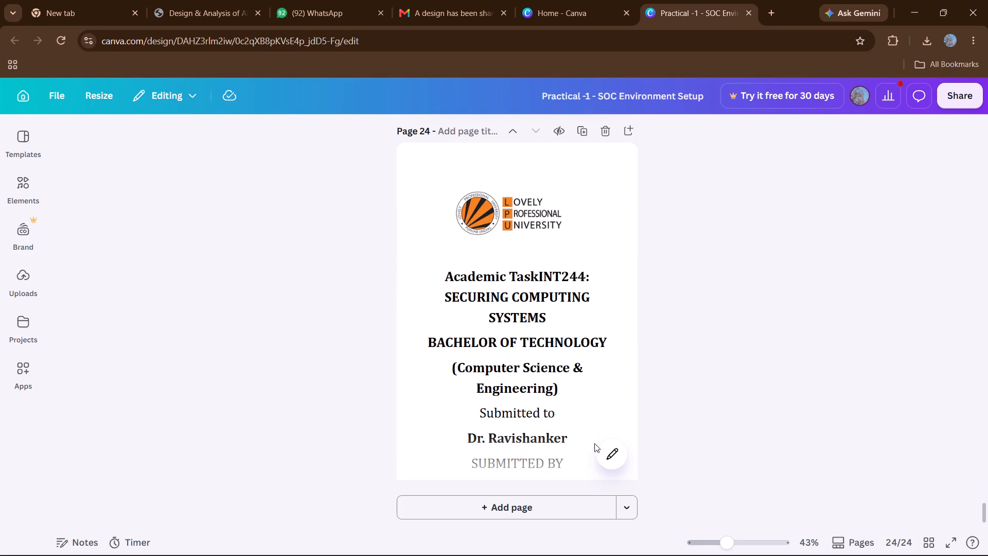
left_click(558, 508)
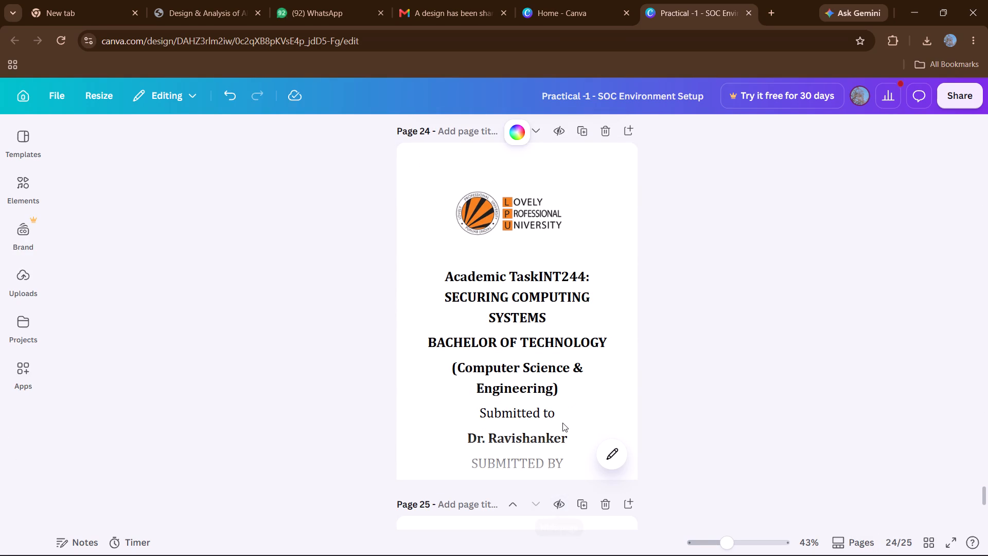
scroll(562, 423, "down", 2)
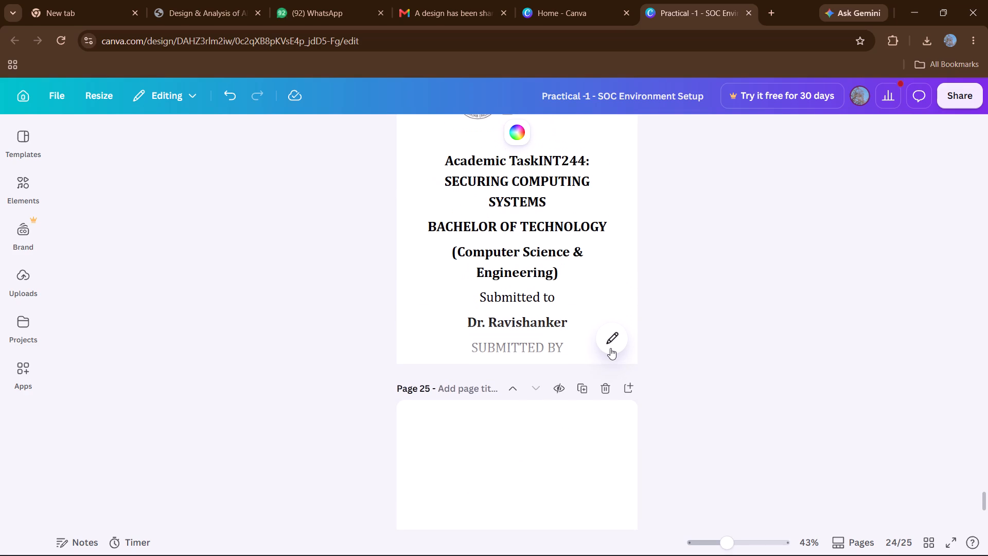
Make the embedded document on page 24 editable and look over its cover and the start of Practical 3: Log and Event Analysis.
left_click(610, 348)
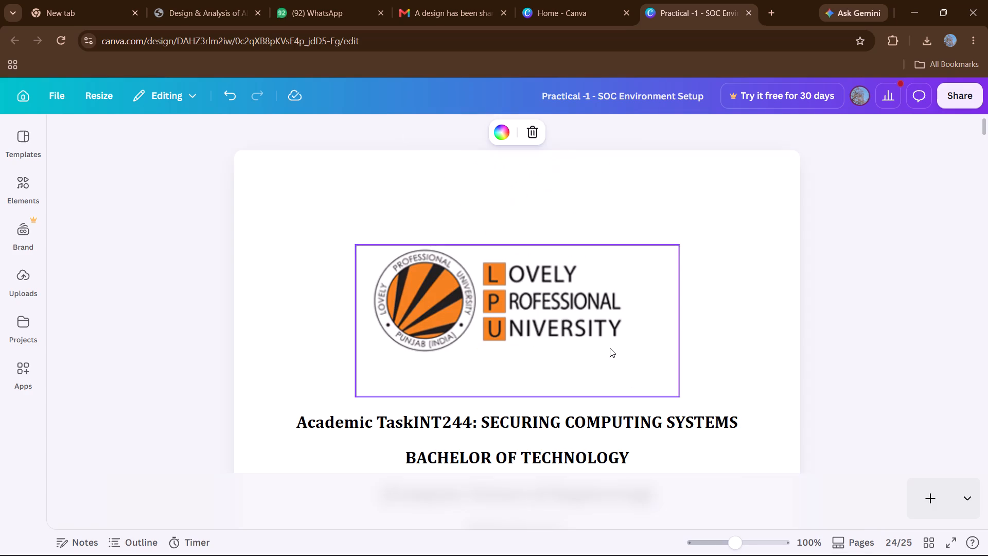
scroll(593, 395, "down", 2)
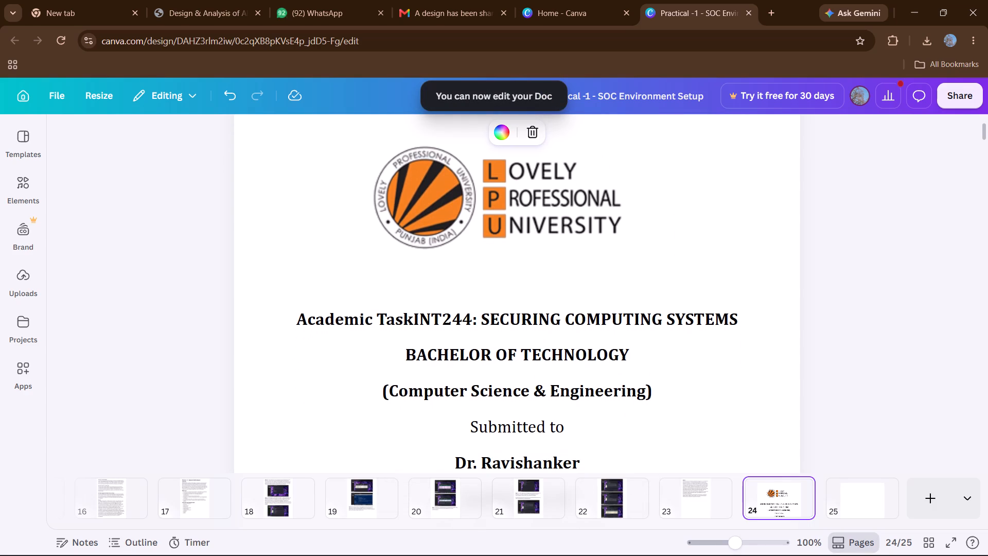
scroll(650, 428, "down", 1)
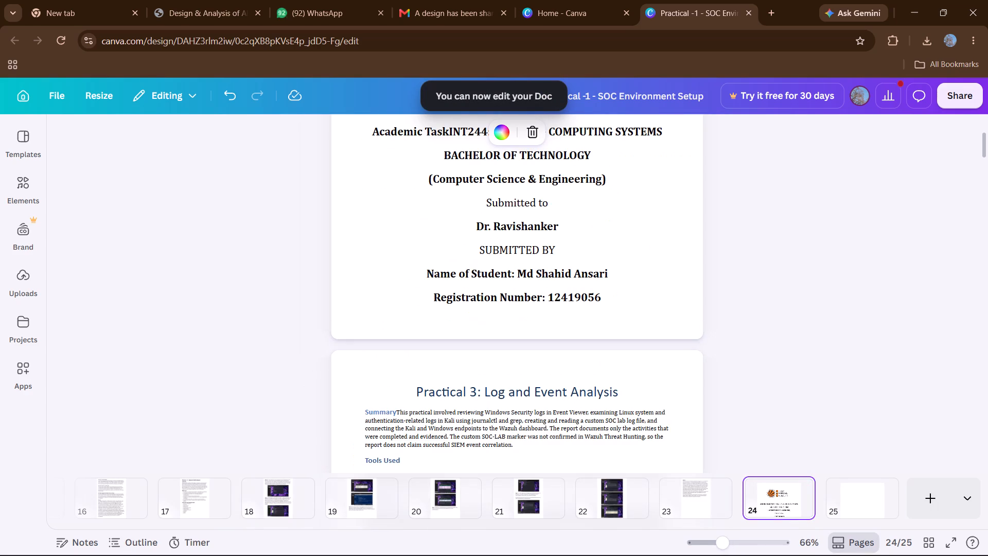
scroll(654, 250, "up", 5)
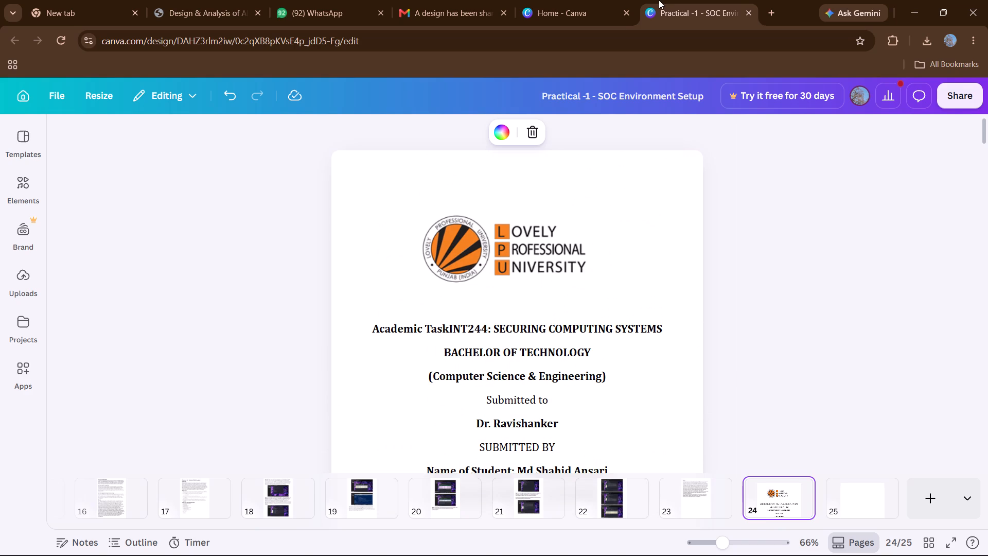
Open the Practical_3_Log_and_Event_Analysis design from the Canva home page in a new tab and place the report's tab before it.
left_click(559, 0)
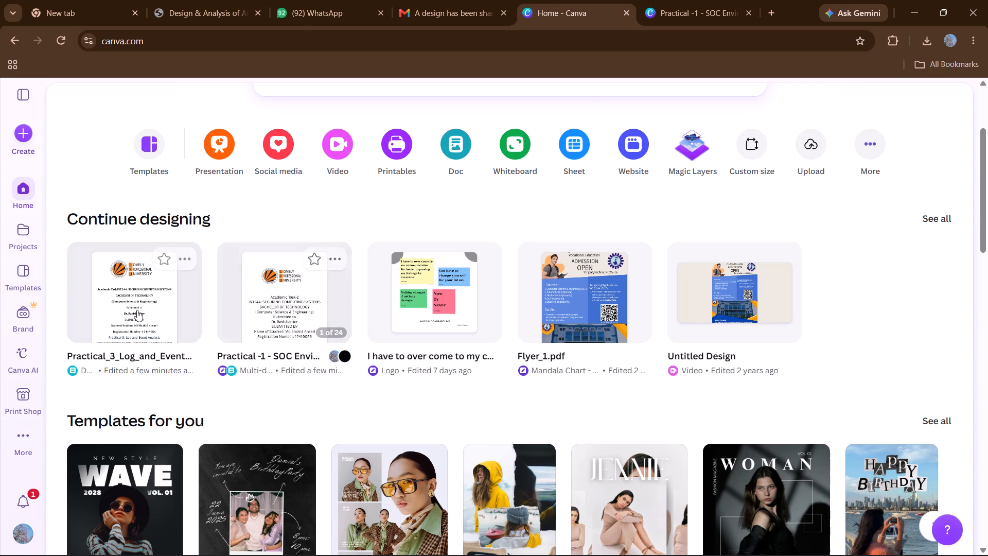
right_click(164, 305)
left_click(216, 249)
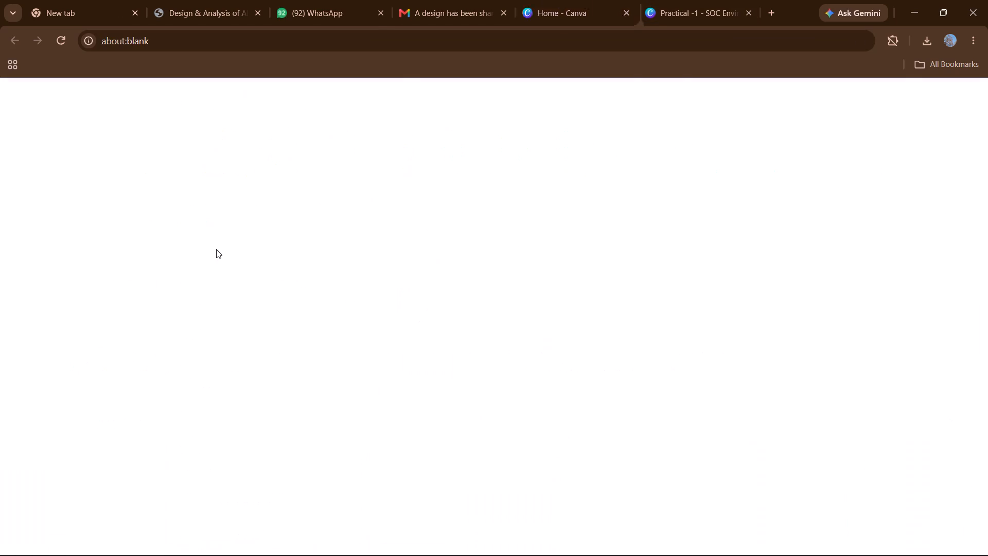
left_click(668, 0)
left_click(668, 0)
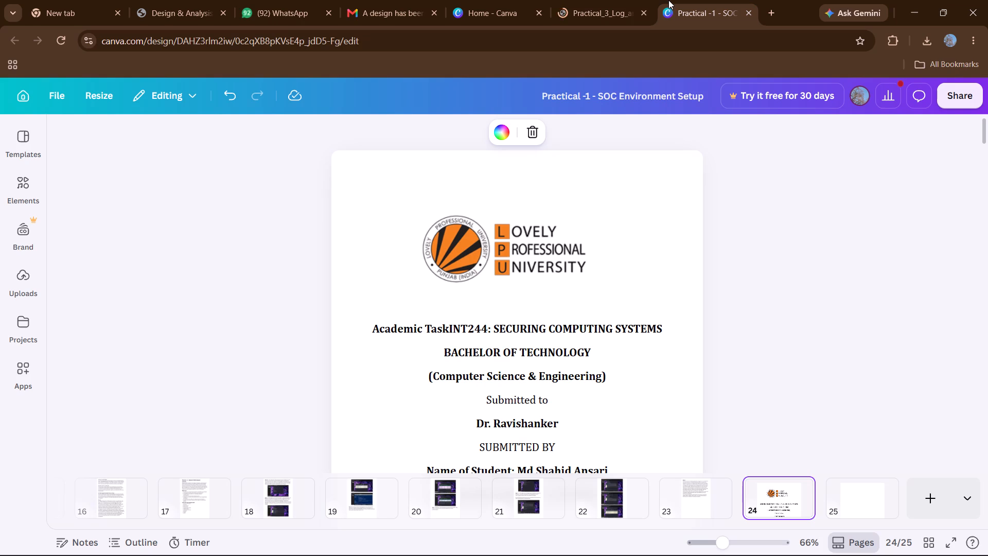
left_click_drag(668, 0, 572, 0)
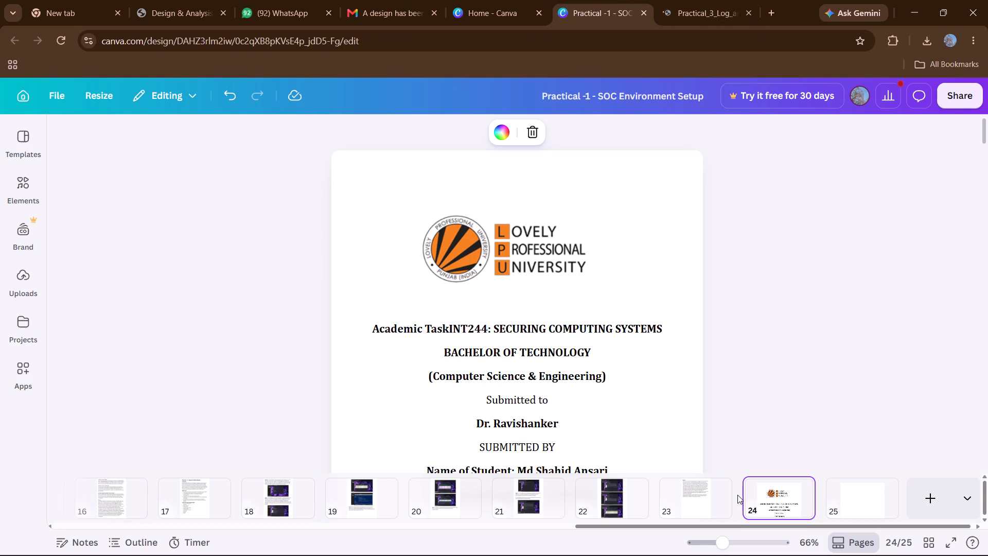
Delete page 24, the embedded Practical 3 document, from the report design.
left_click(803, 487)
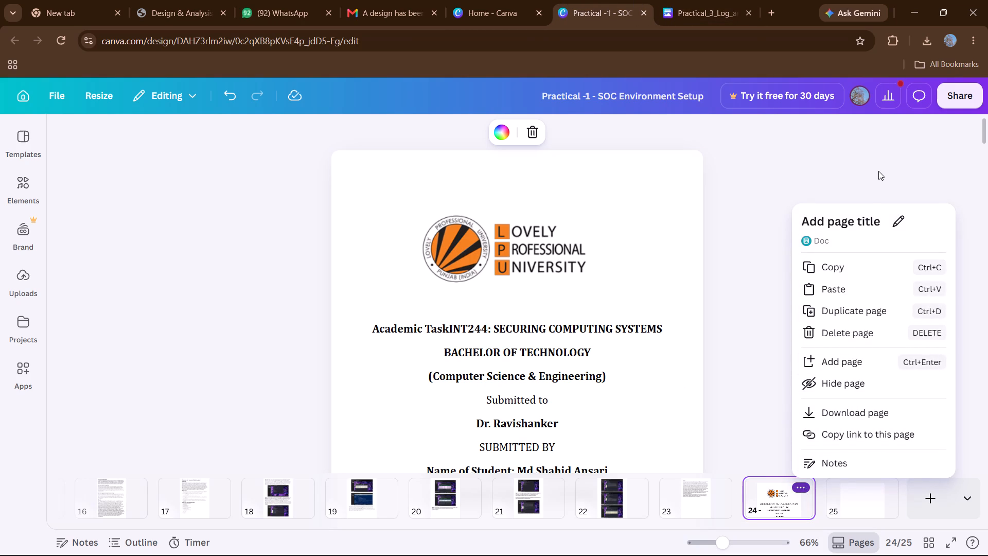
left_click(534, 130)
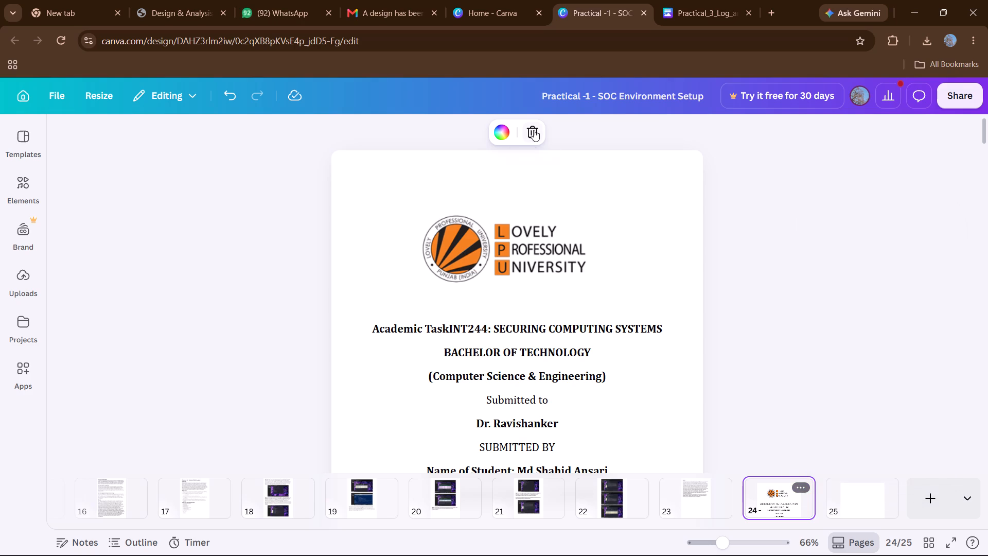
left_click(533, 130)
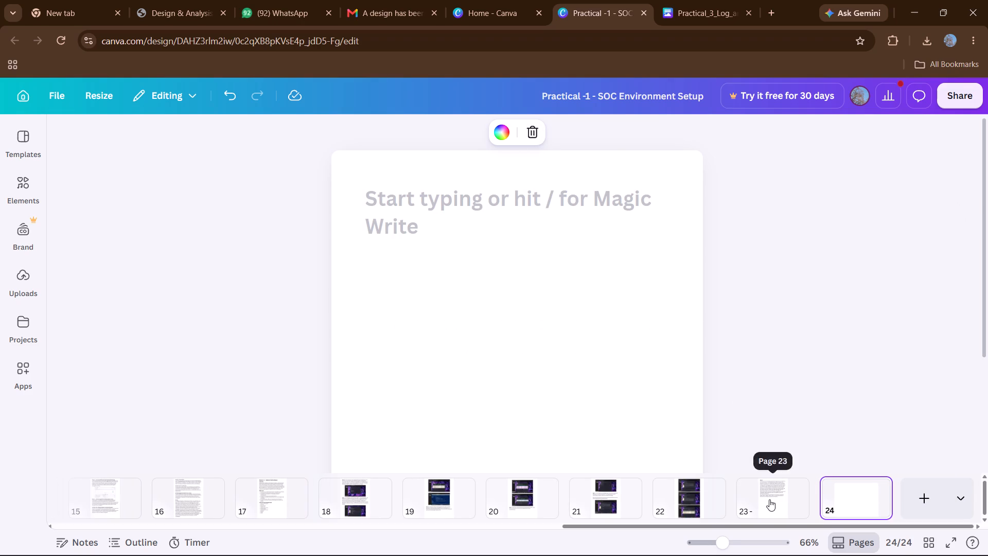
Compare the Result text on page 23 with the blank document page 24.
left_click(769, 499)
left_click(774, 265)
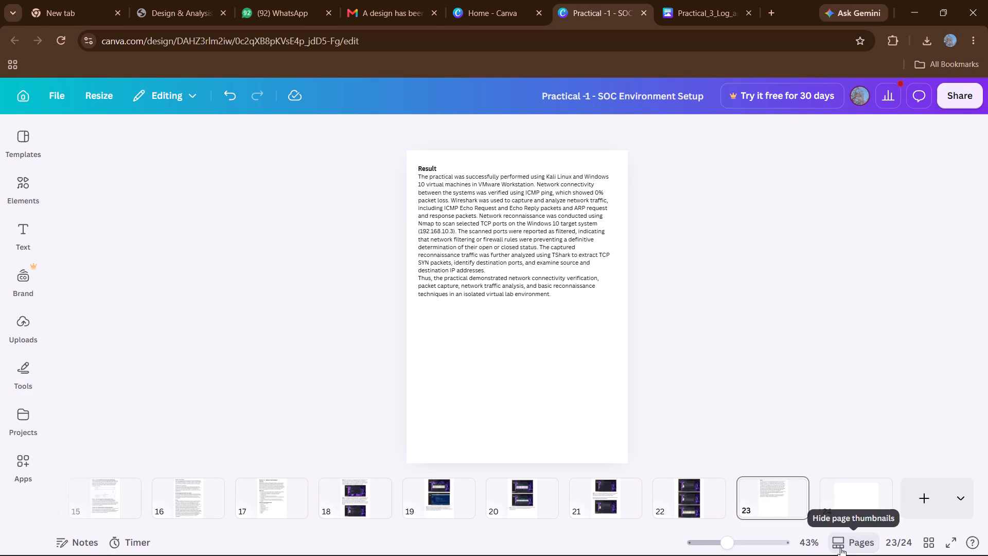
left_click(243, 284)
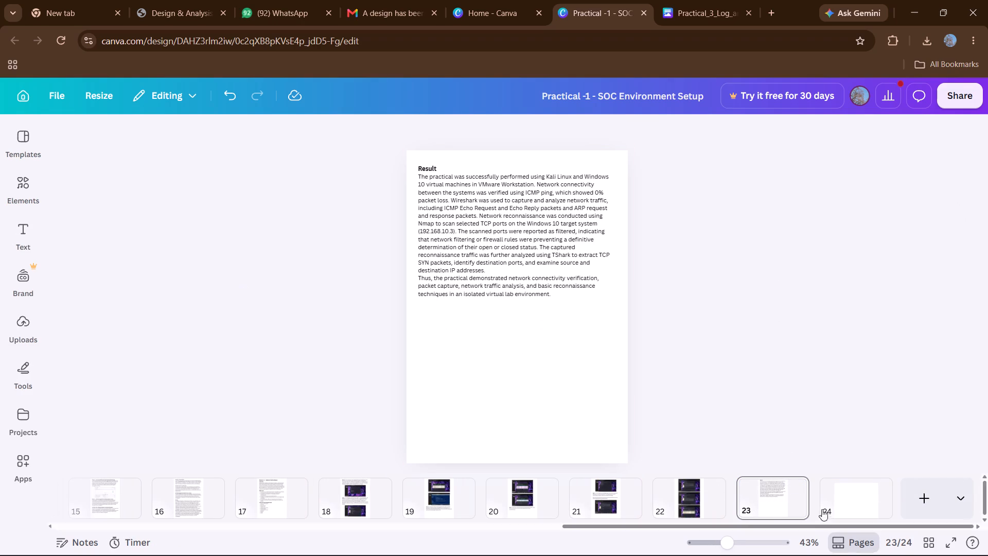
scroll(644, 334, "down", 13)
scroll(617, 263, "up", 2)
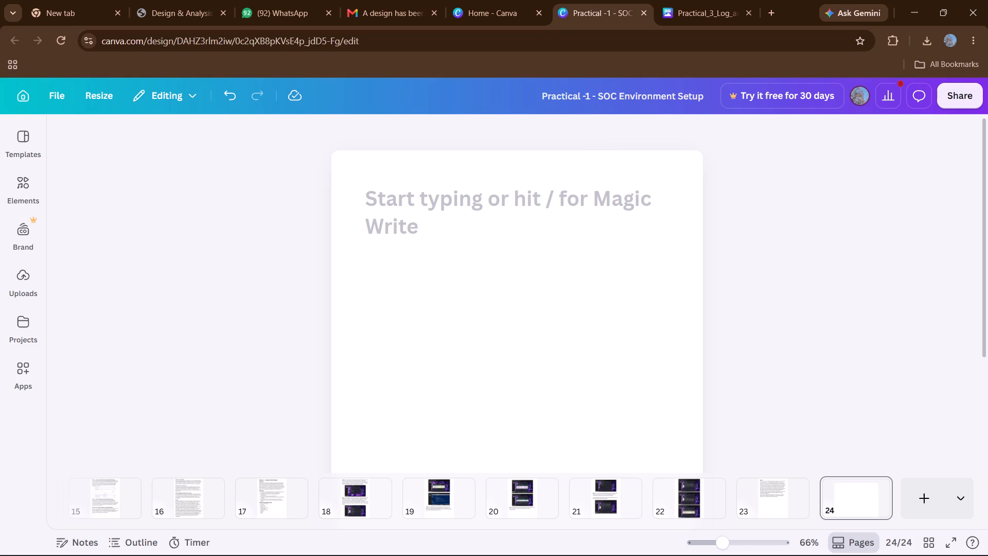
left_click(787, 490)
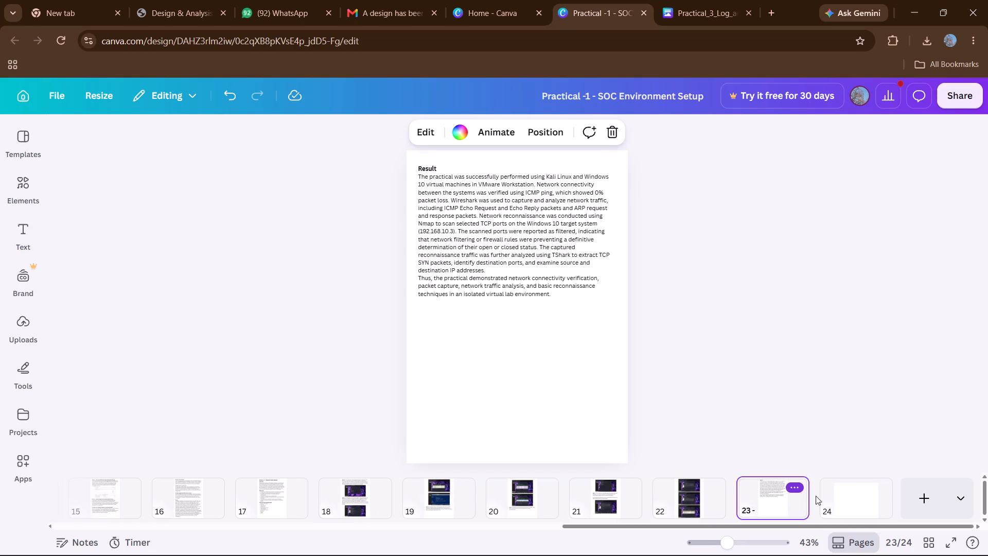
left_click(840, 501)
left_click(541, 252)
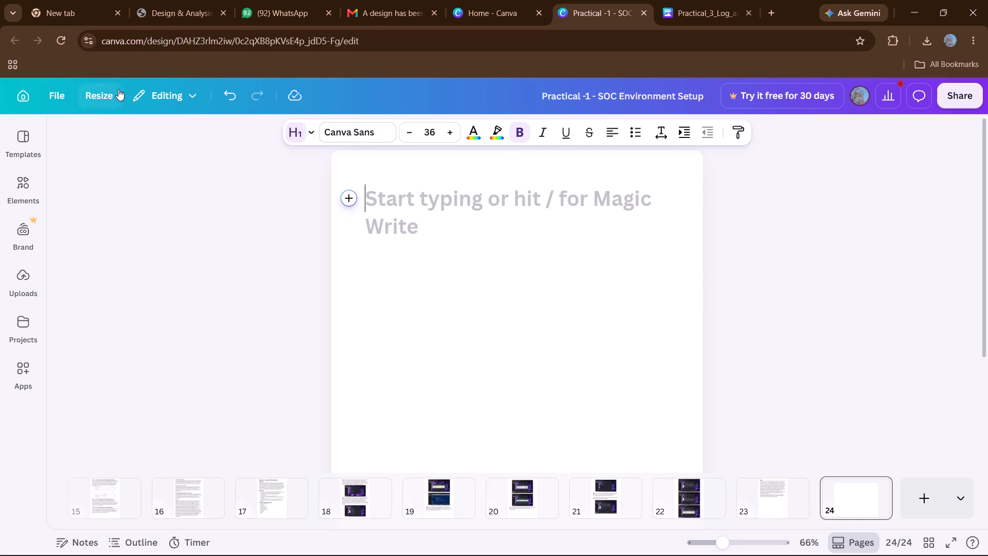
scroll(580, 283, "up", 1)
left_click(786, 488)
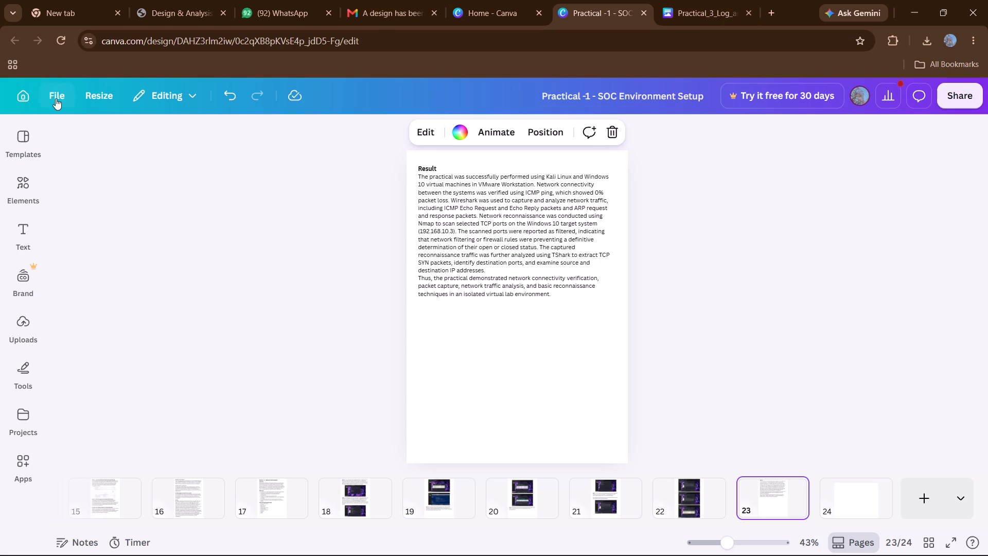
Return to the Canva home page and reopen the Practical -1 - SOC Environment Setup design.
left_click(31, 94)
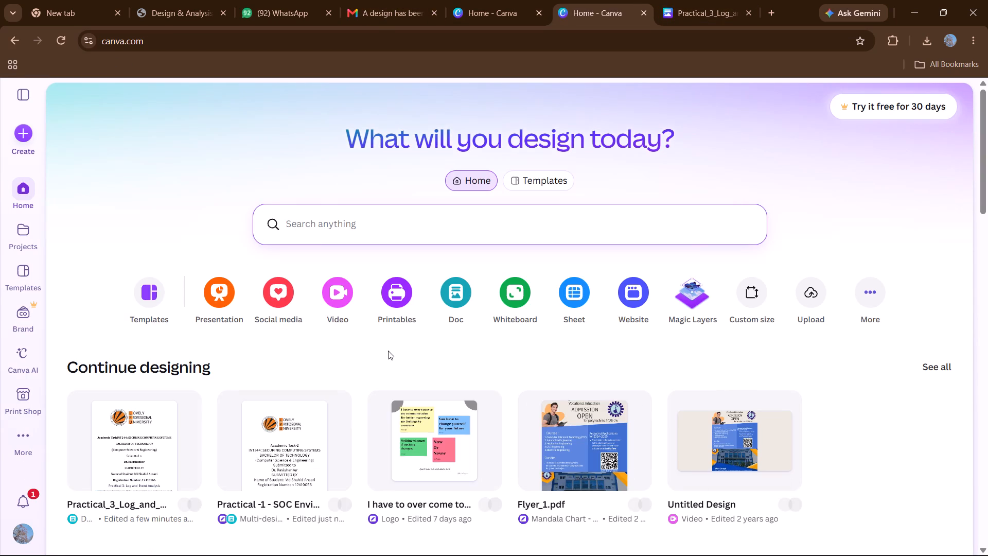
scroll(388, 351, "down", 2)
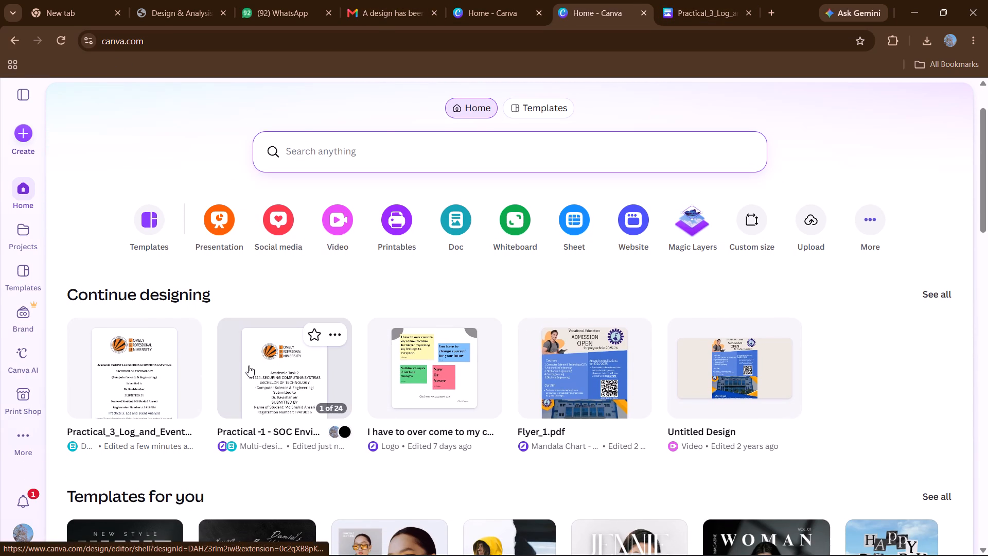
left_click(259, 360)
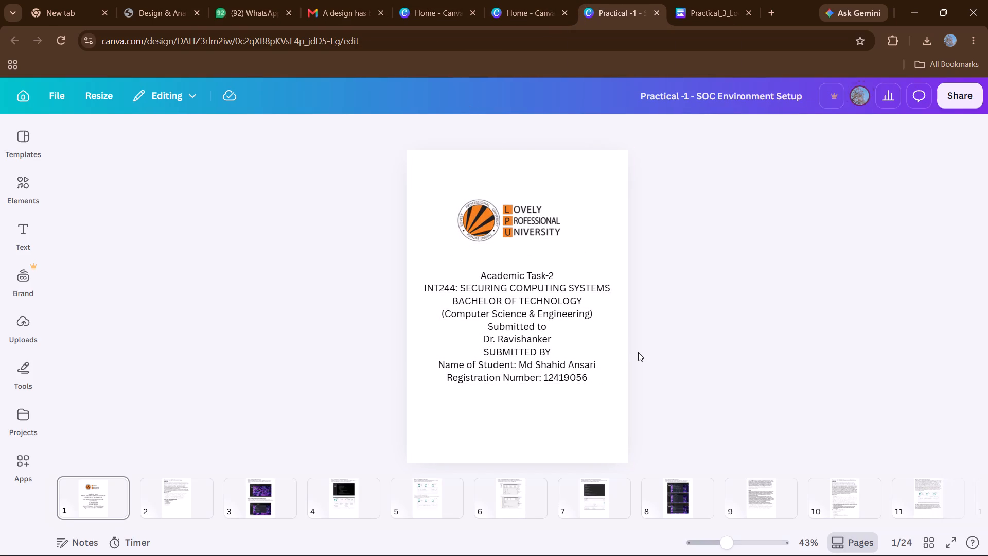
Hide the page thumbnails and look through the report's pages from the cover to page 24.
scroll(638, 352, "down", 1)
scroll(654, 305, "down", 7)
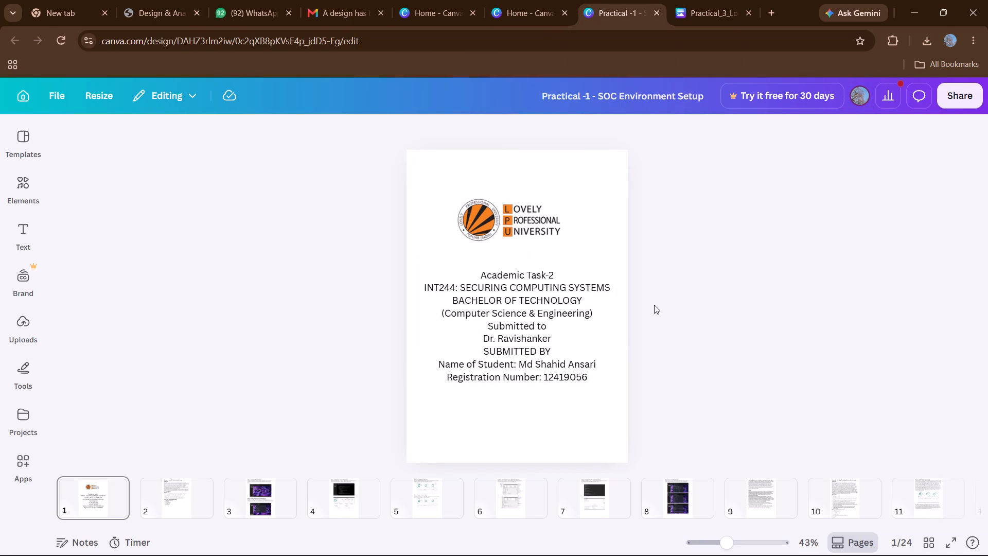
left_click(403, 331)
scroll(403, 331, "down", 3)
left_click(434, 345)
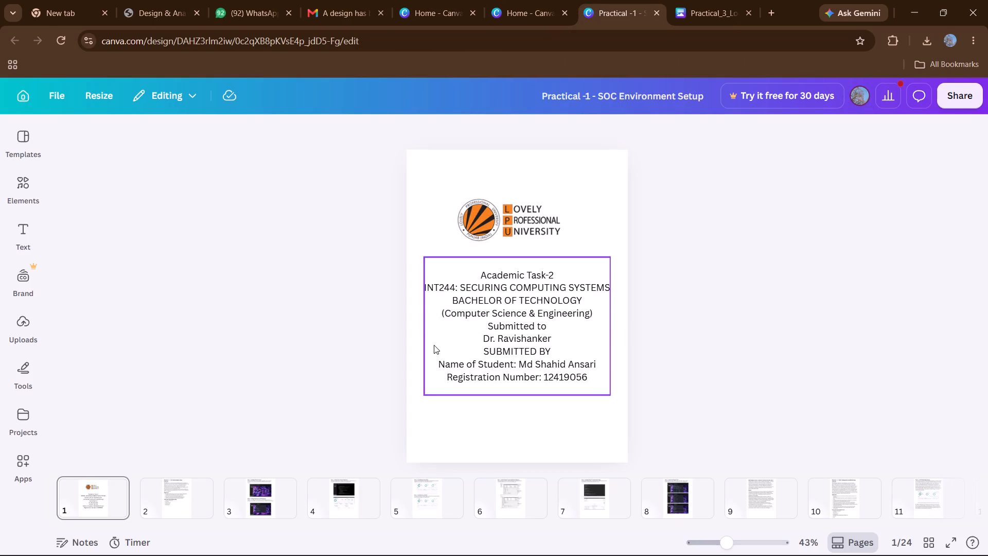
scroll(404, 377, "down", 2)
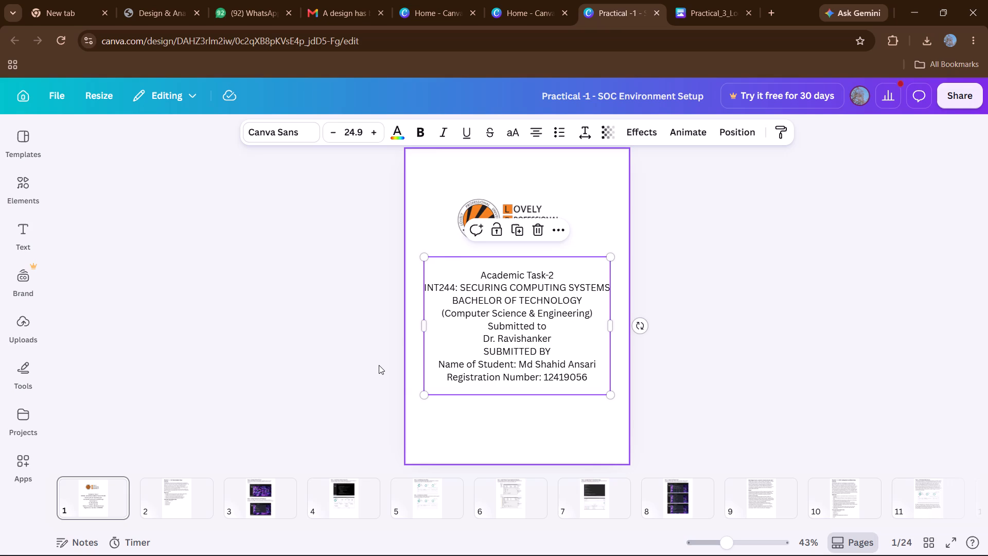
left_click(379, 365)
scroll(379, 365, "down", 7)
scroll(432, 397, "down", 4)
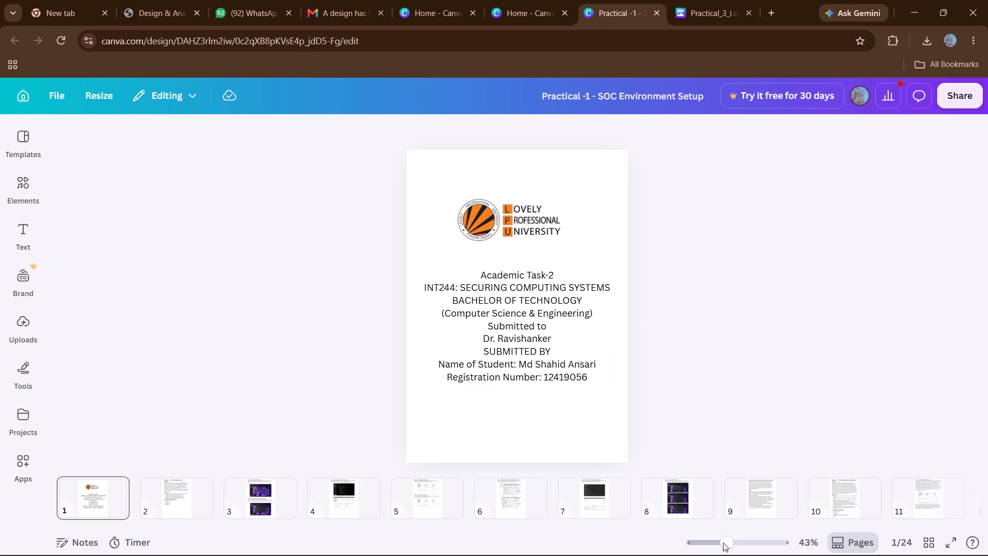
left_click(838, 549)
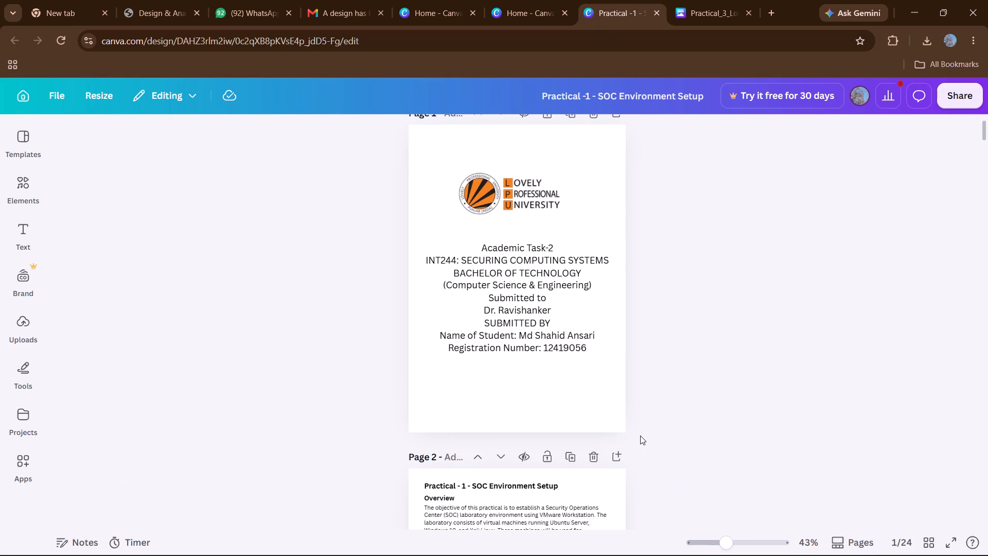
scroll(640, 436, "down", 20)
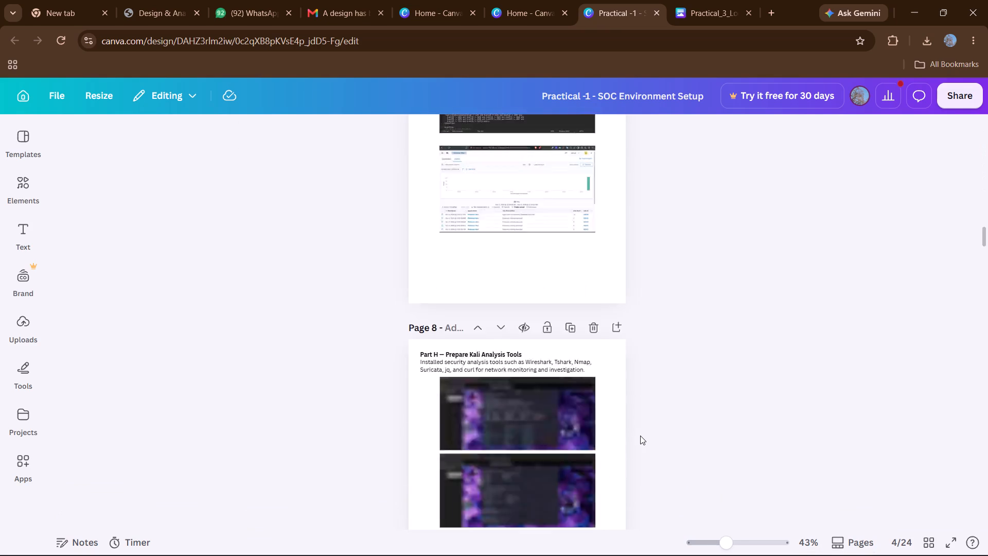
scroll(640, 436, "down", 12)
scroll(640, 436, "down", 11)
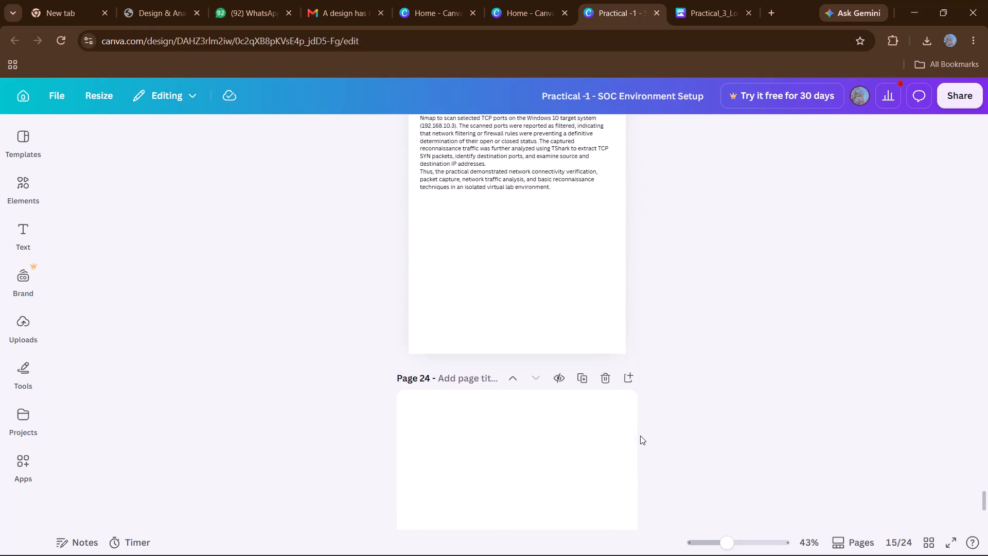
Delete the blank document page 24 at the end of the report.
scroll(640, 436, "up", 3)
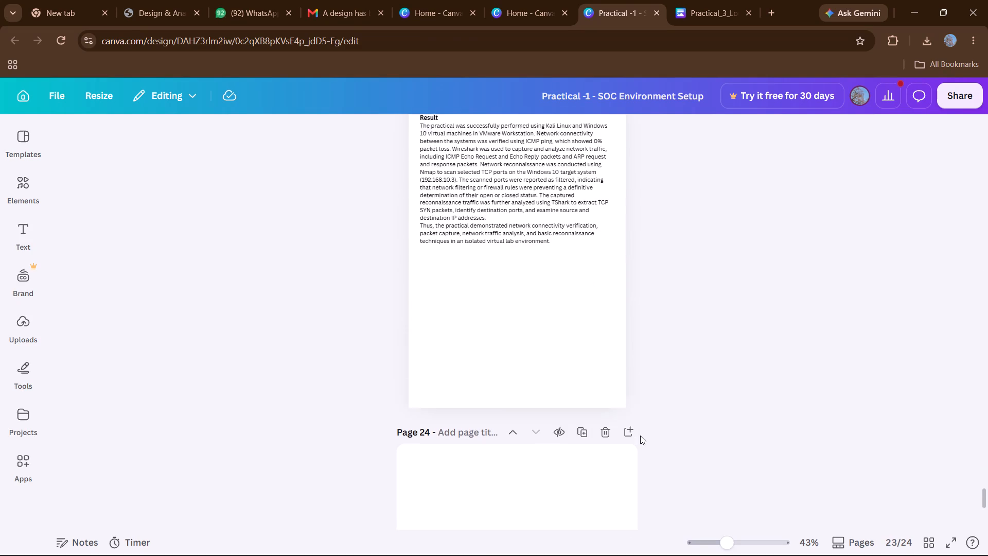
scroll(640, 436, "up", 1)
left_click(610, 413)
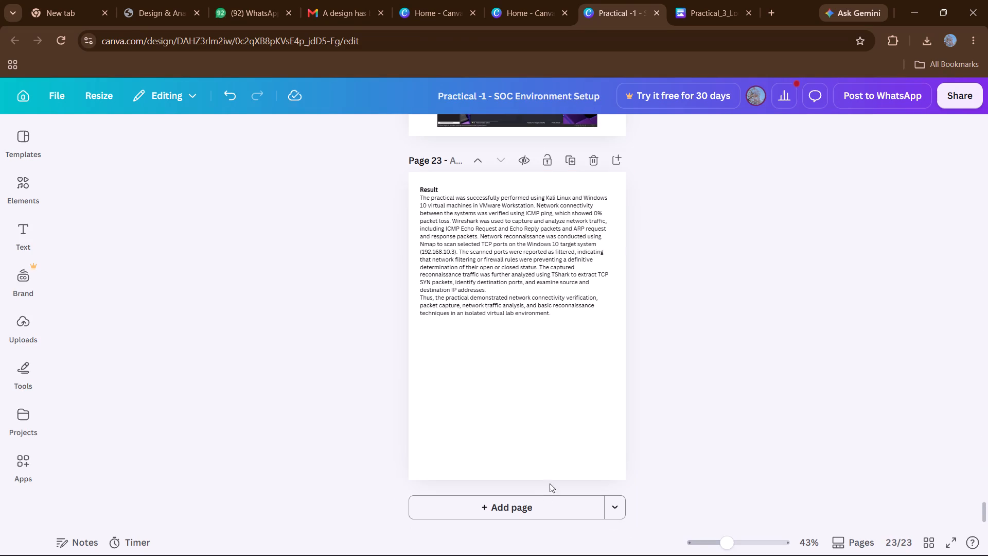
Add a new page after page 23 of the report.
left_click(542, 498)
Switch to the Practical_3_Log_and_Event_Analysis_Report.docx document.
left_click(706, 0)
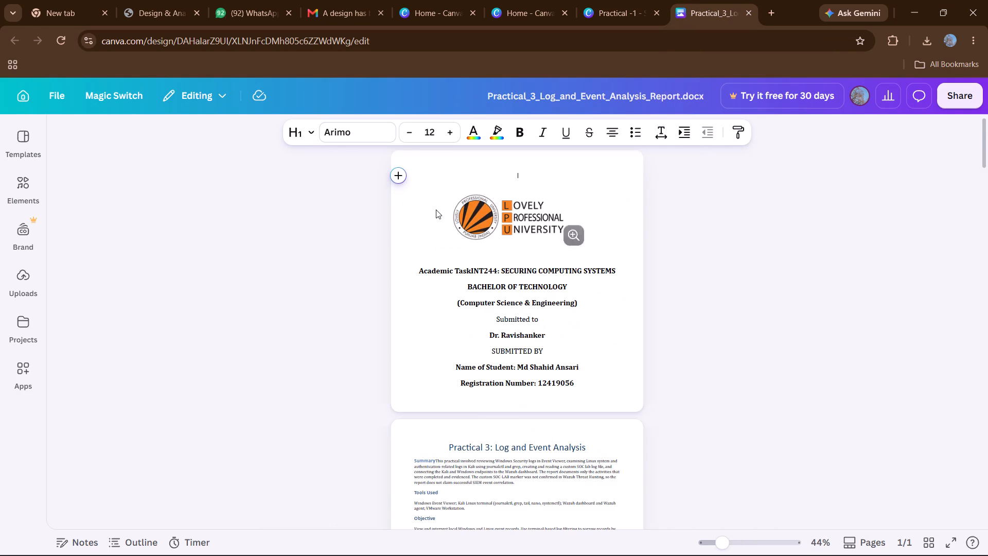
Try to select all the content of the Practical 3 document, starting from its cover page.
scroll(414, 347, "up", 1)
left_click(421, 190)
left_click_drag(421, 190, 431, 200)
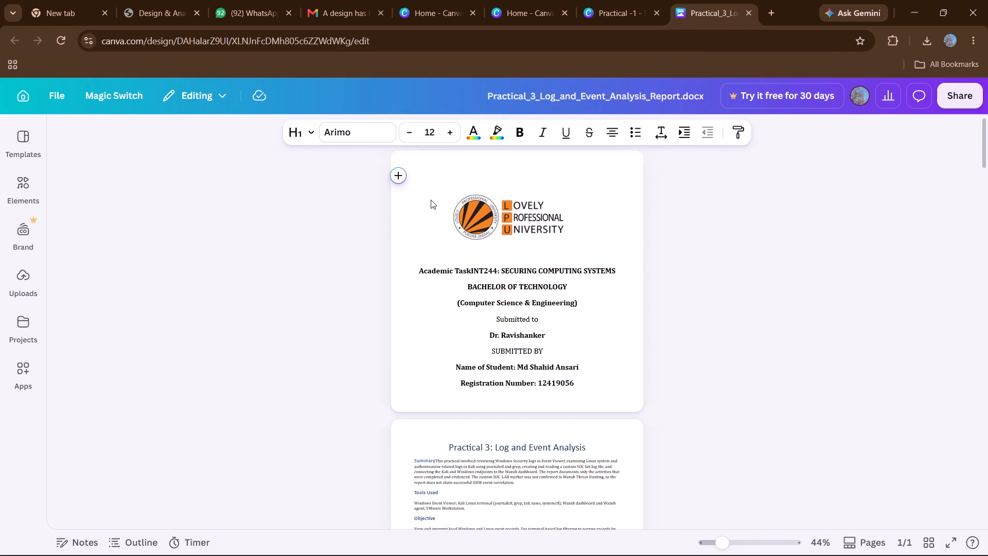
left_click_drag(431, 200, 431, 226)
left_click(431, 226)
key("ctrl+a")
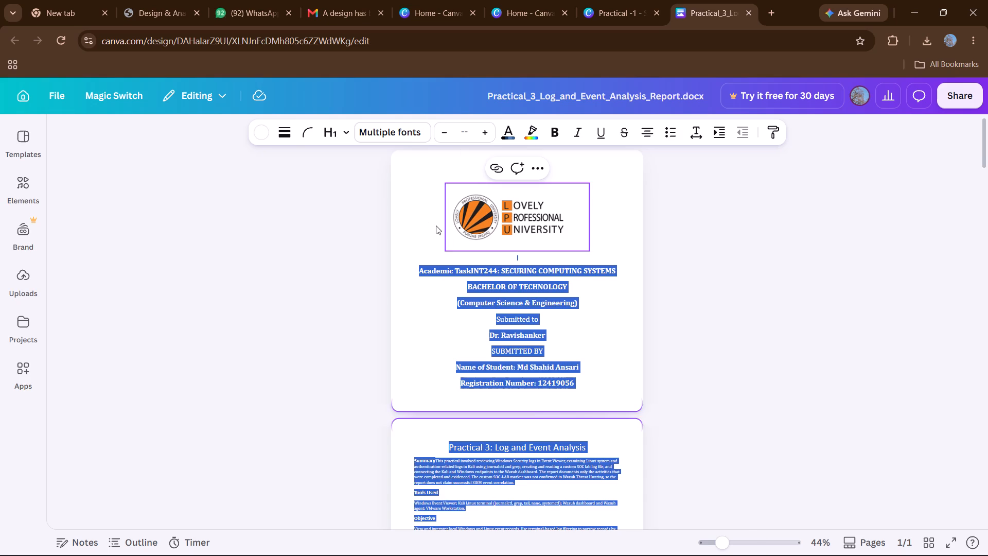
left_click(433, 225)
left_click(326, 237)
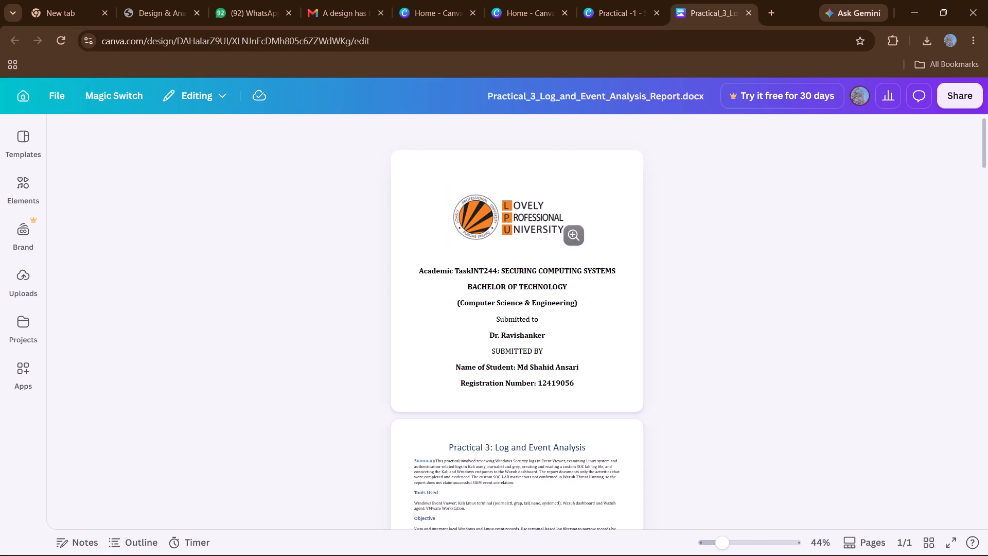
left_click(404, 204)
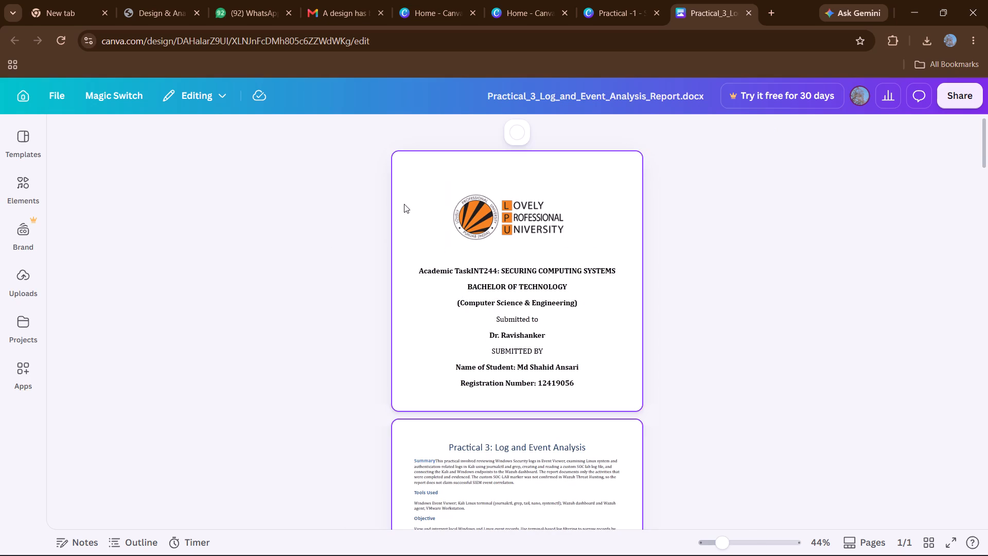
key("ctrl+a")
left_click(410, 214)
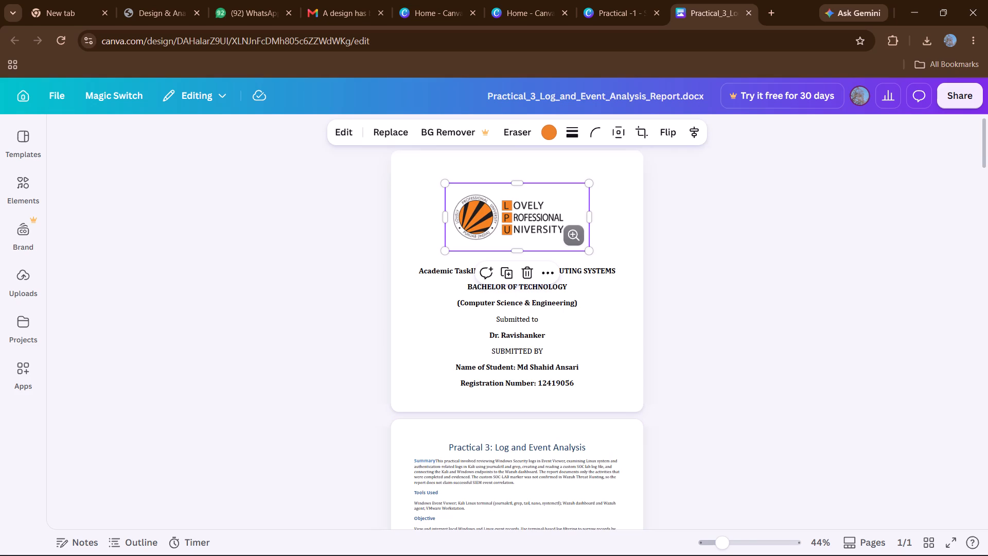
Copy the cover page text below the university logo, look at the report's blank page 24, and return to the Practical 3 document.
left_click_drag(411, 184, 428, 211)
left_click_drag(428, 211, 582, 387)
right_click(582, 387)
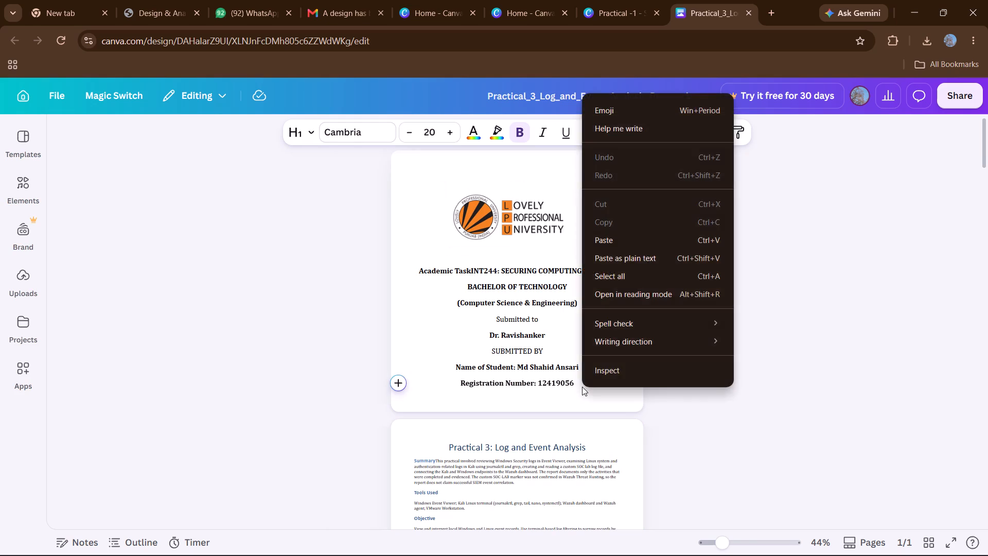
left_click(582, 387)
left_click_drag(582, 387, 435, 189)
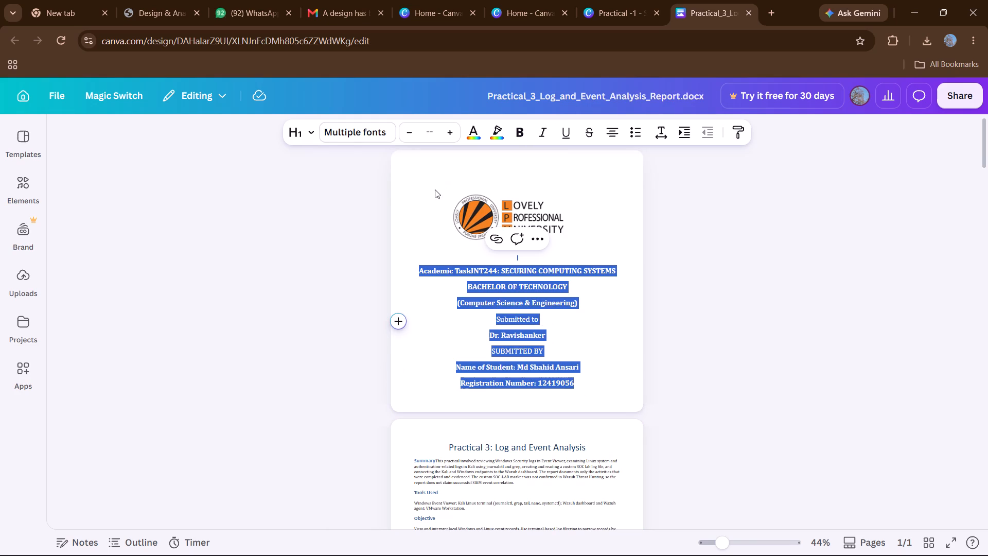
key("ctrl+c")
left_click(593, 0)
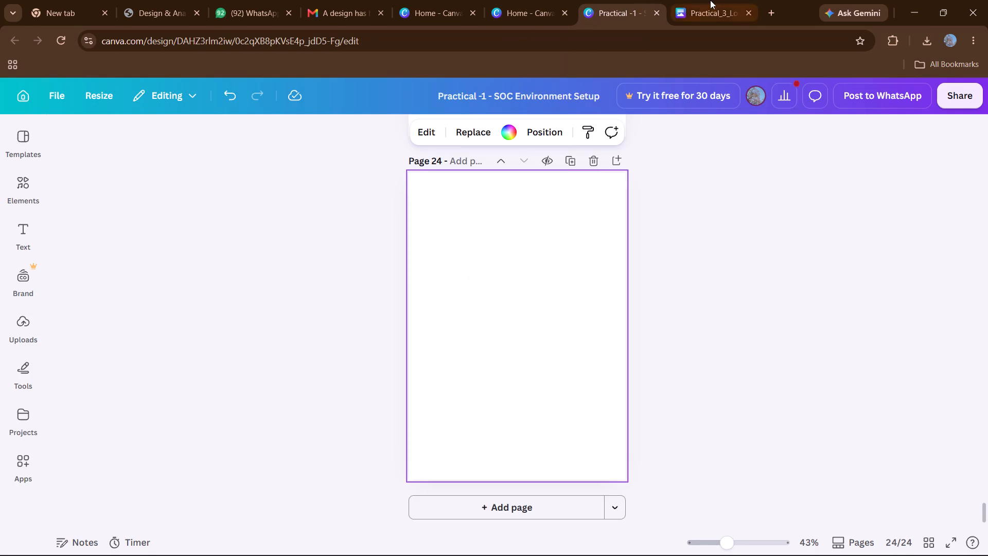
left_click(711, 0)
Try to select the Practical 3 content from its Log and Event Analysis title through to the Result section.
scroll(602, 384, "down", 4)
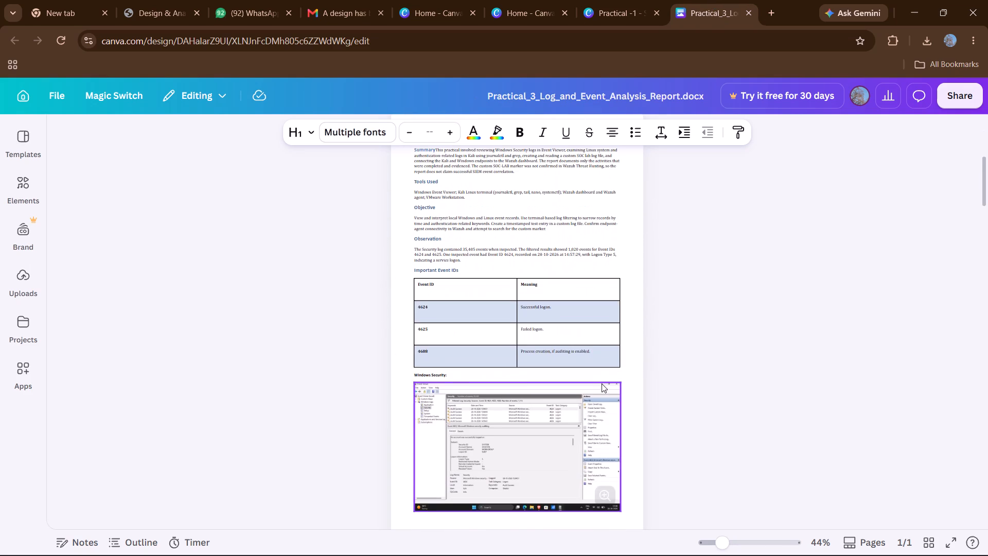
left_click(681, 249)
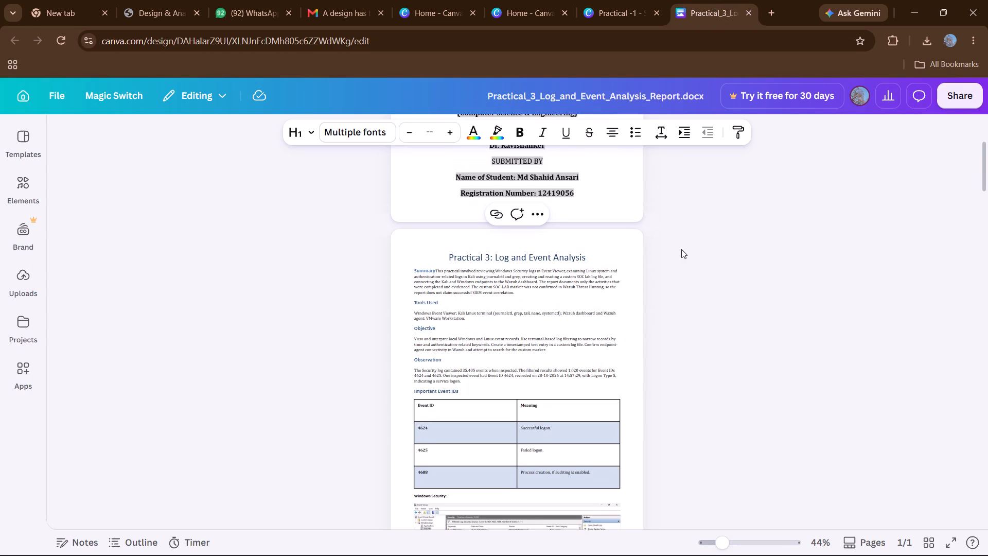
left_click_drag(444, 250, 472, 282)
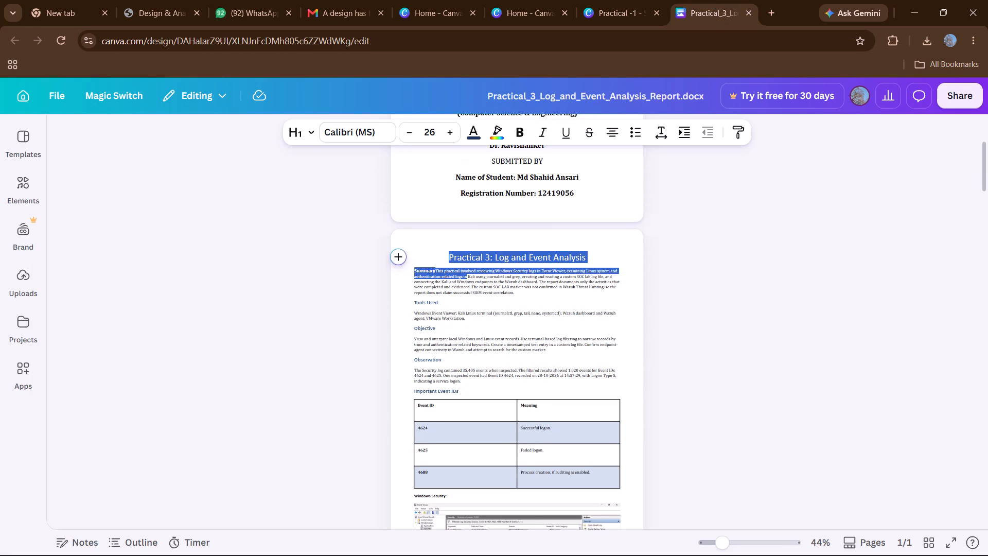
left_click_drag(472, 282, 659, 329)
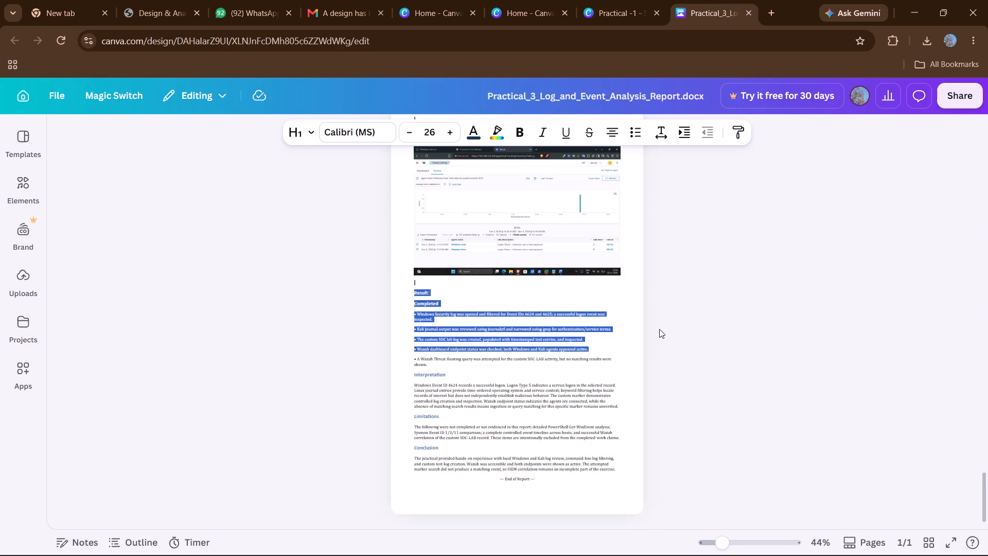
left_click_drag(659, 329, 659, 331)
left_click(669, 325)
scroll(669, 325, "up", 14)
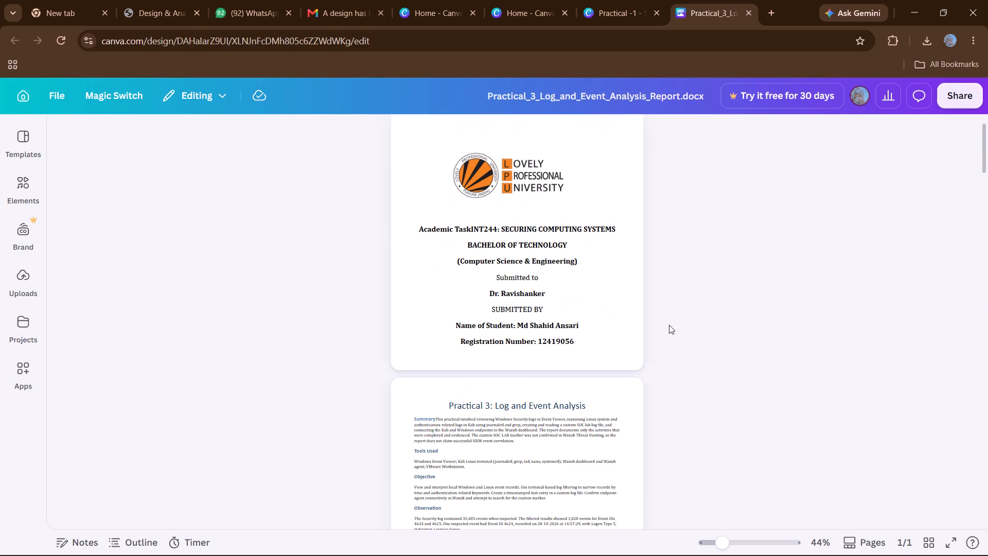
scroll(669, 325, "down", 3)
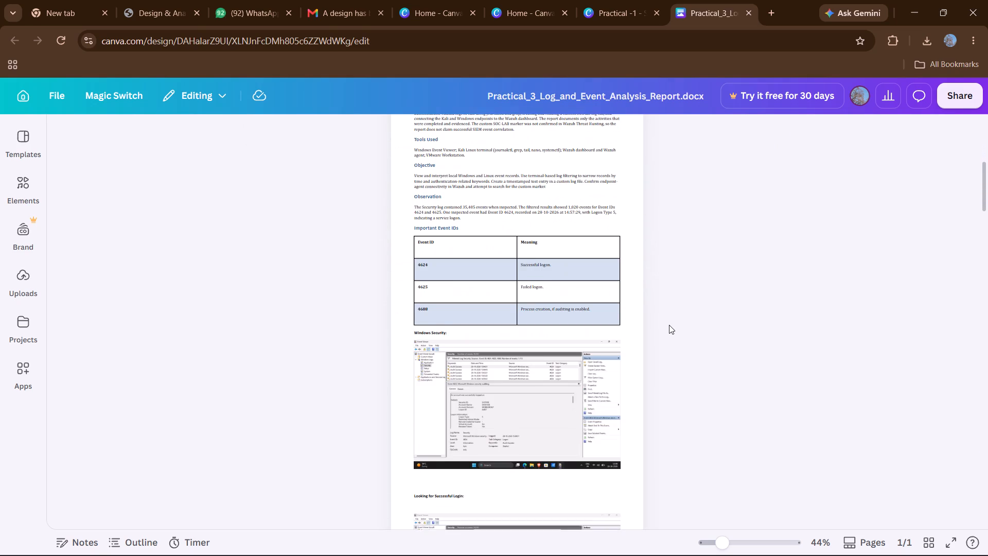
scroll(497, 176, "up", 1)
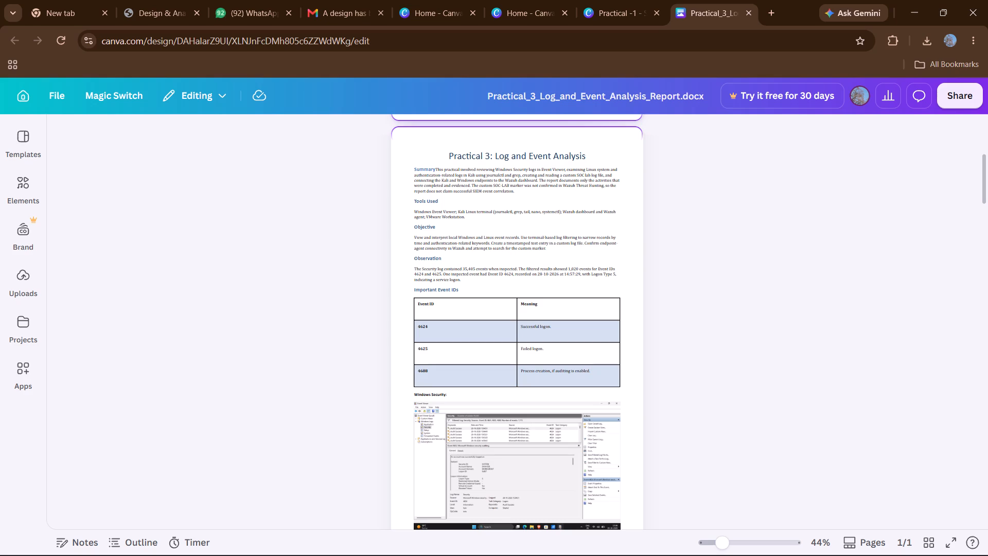
Copy the text from the Practical 3 title through the Observation paragraph and paste it onto page 24 of the SOC Environment Setup design.
left_click(436, 159)
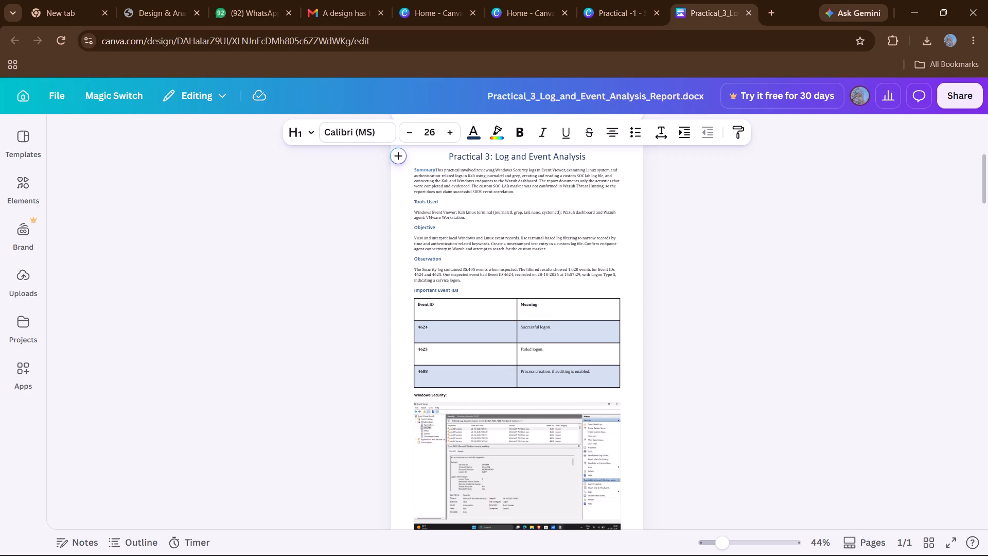
left_click_drag(446, 156, 522, 324)
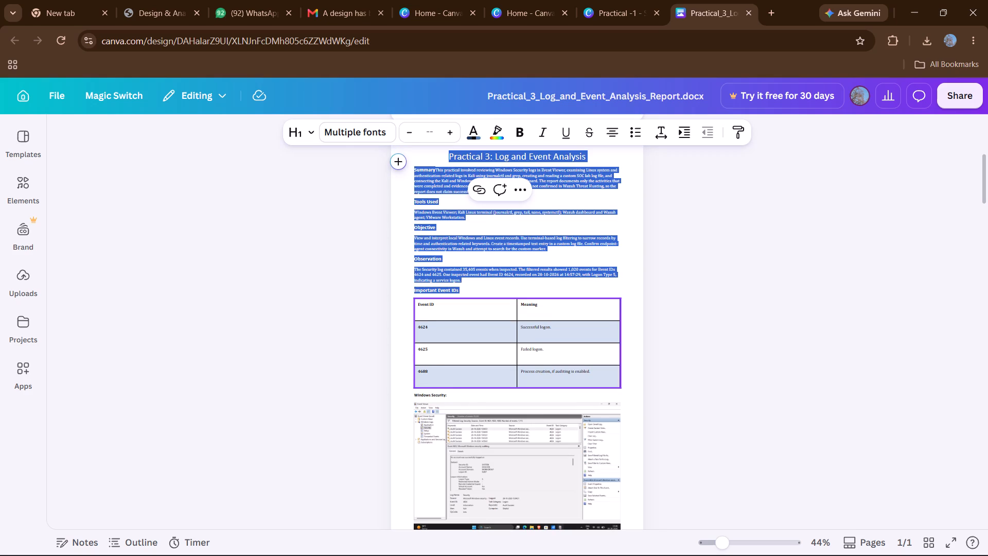
left_click_drag(522, 324, 623, 283)
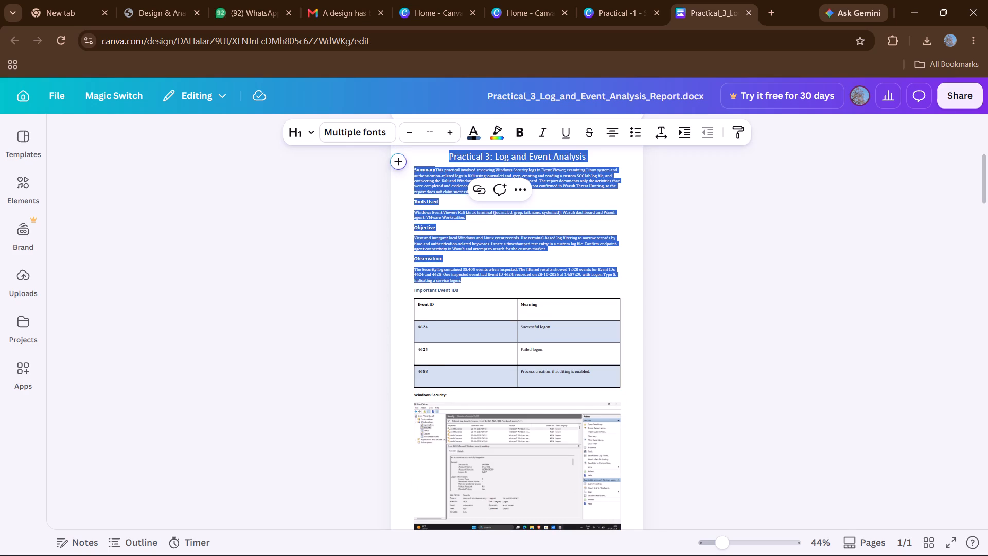
left_click_drag(623, 283, 470, 279)
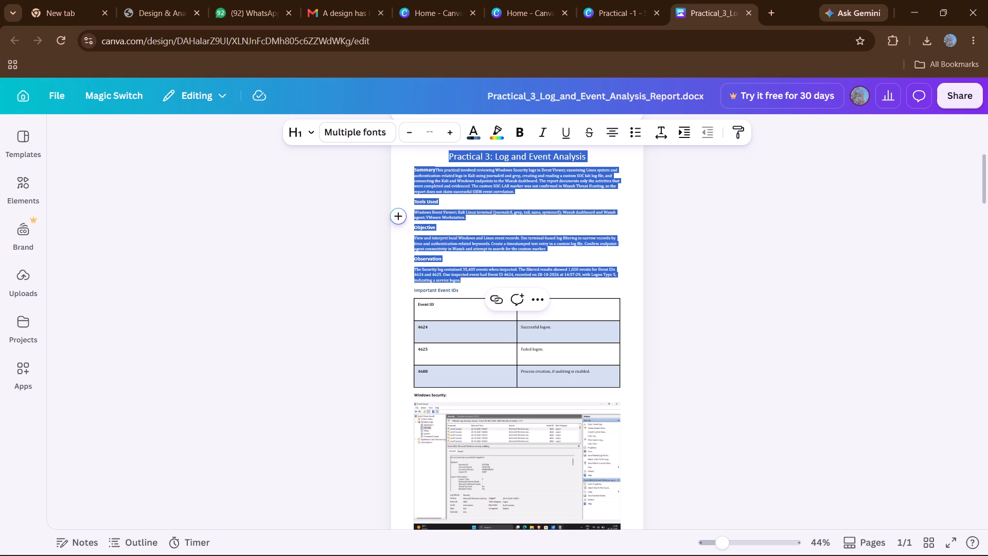
key("ctrl+c")
left_click(606, 1)
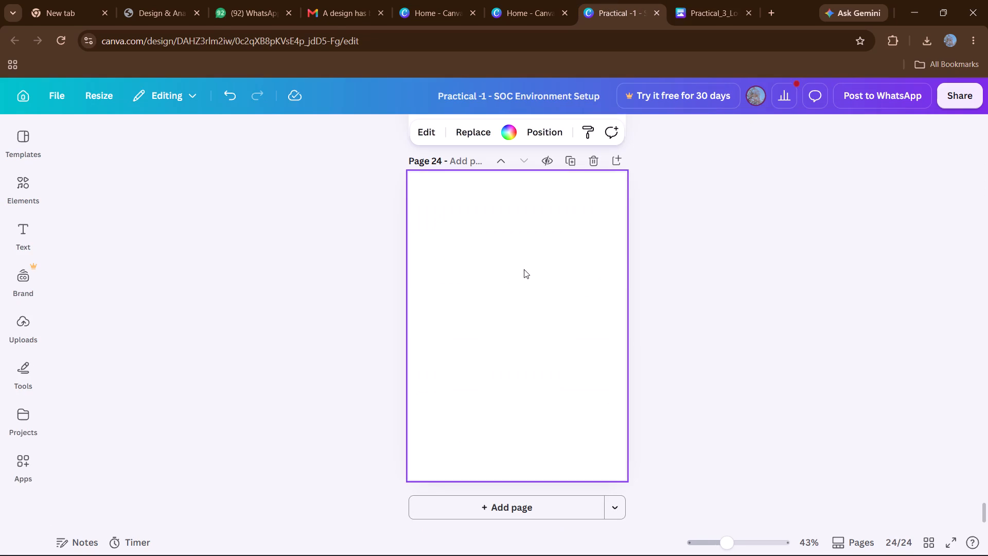
left_click(517, 276)
key("ctrl+v")
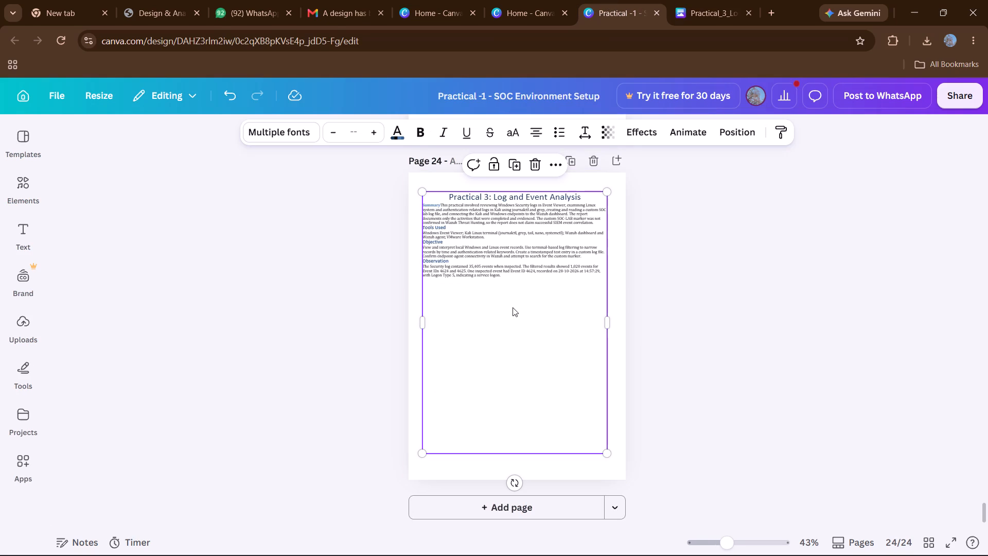
Break the line after the Summary heading on page 24 so its paragraph starts on a new line.
scroll(497, 301, "up", 1)
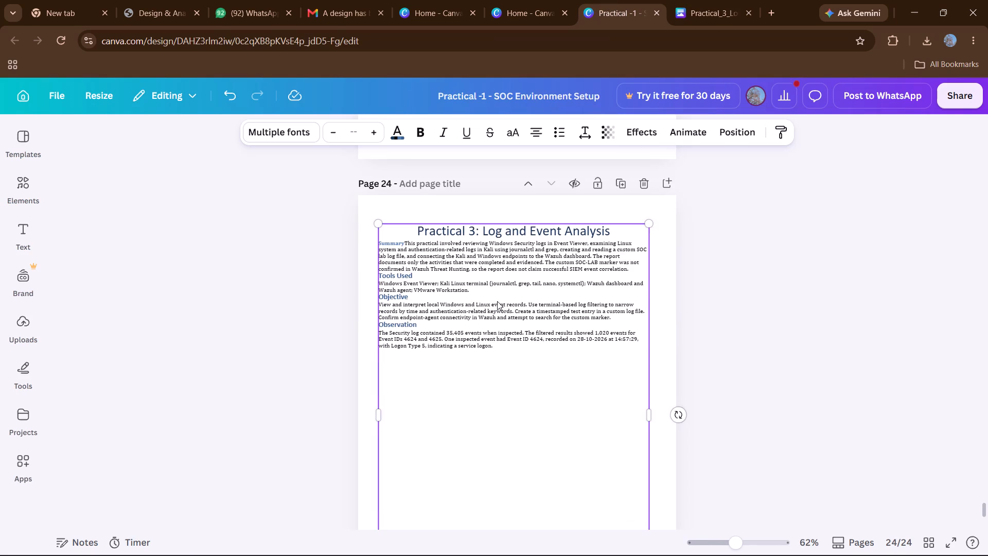
left_click(383, 231)
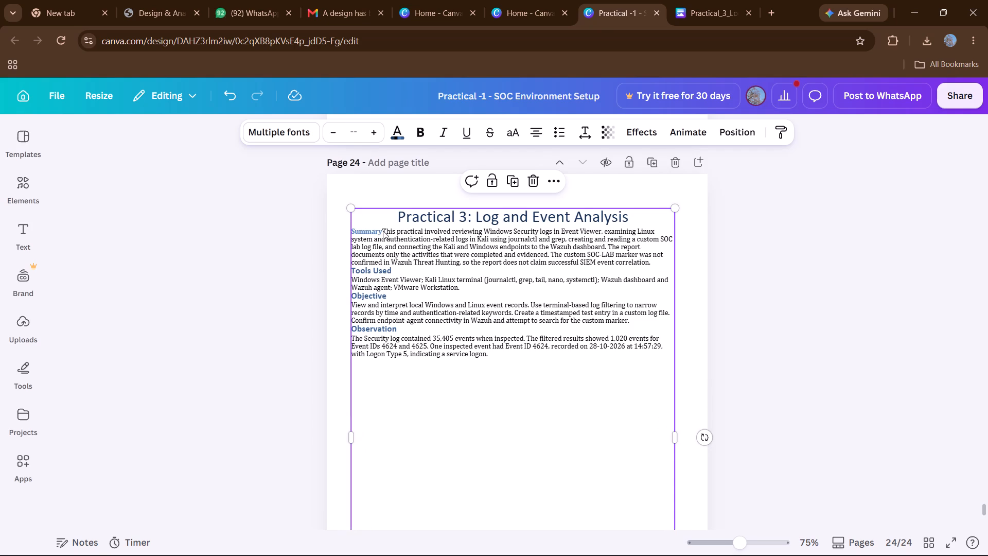
left_click(383, 230)
key("Return")
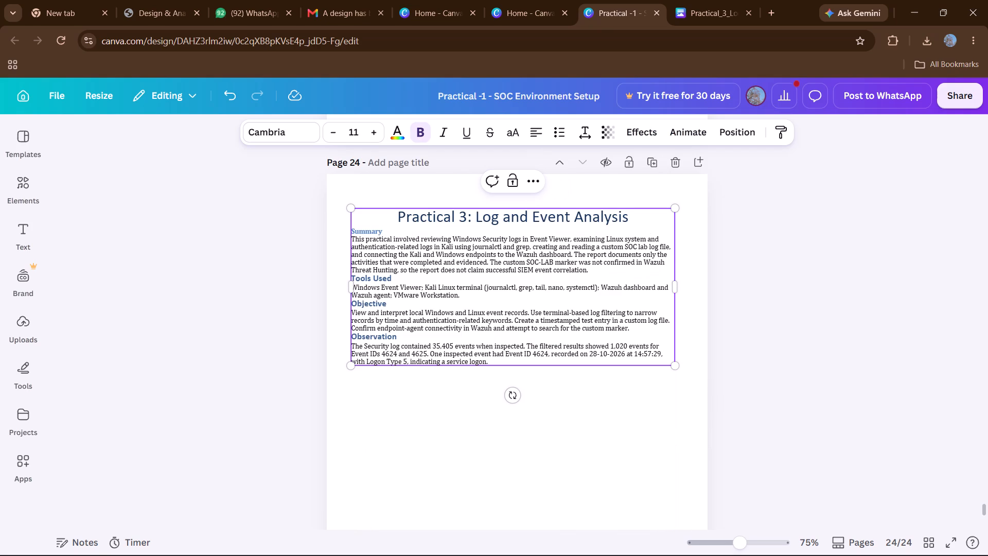
Insert a blank line above each of the Tools Used, Objective and Observation headings on page 24.
left_click(350, 276)
left_click(351, 276)
key("Return")
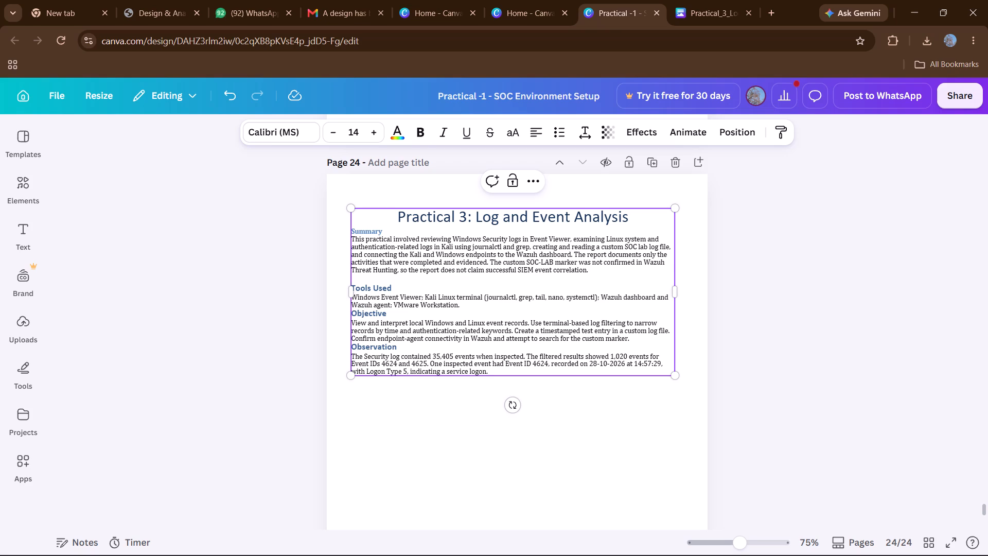
left_click(351, 312)
key("Return")
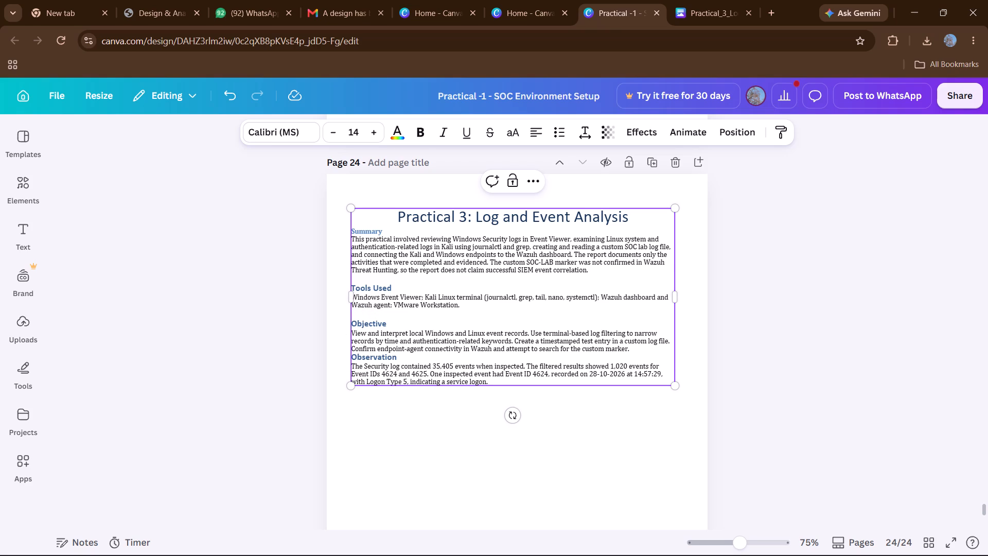
left_click(352, 324)
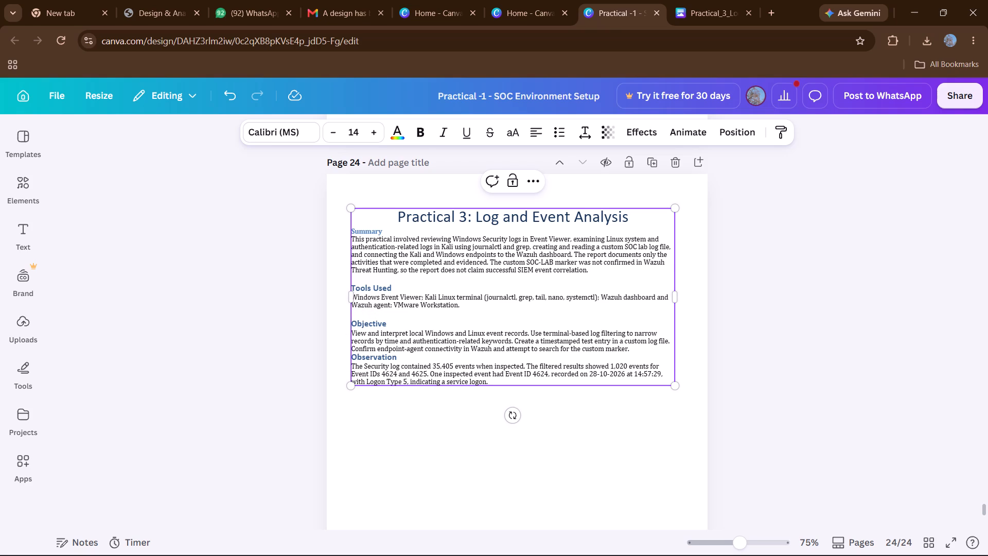
left_click(350, 359)
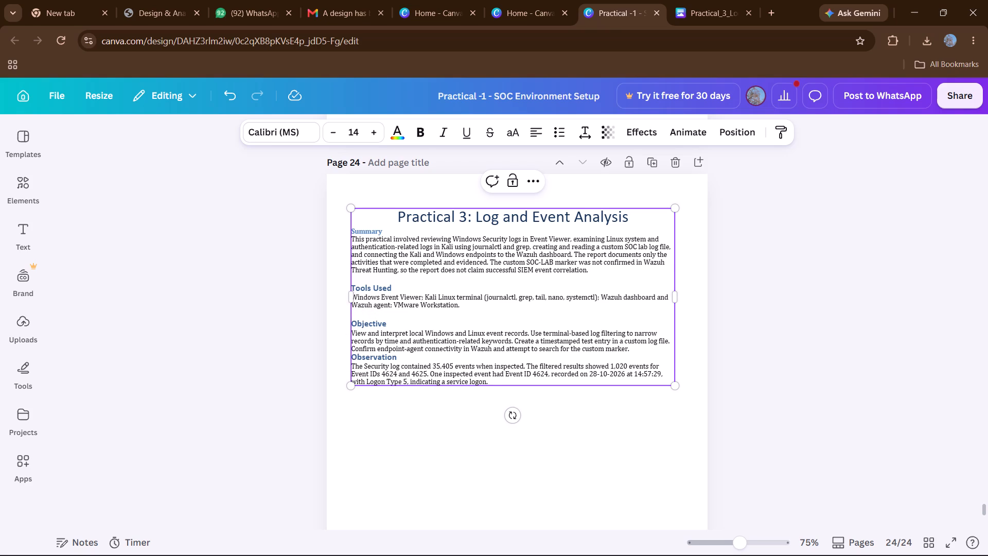
right_click(351, 358)
left_click(586, 410)
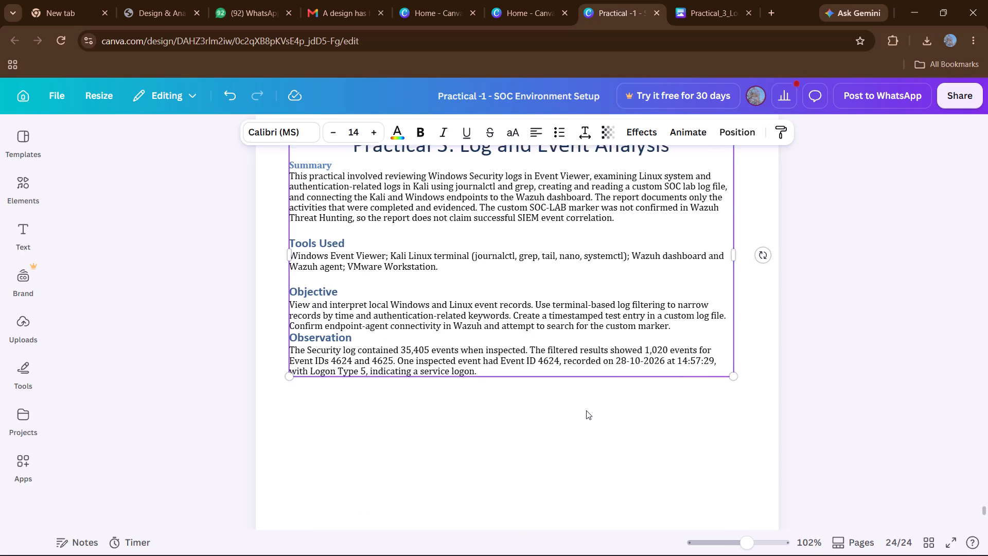
left_click(276, 332)
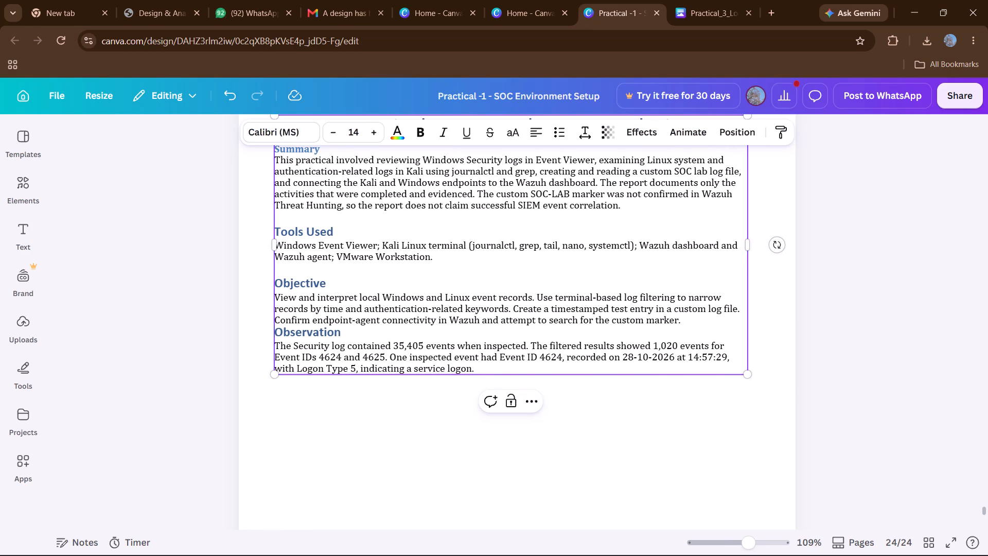
key("Return")
left_click(402, 403)
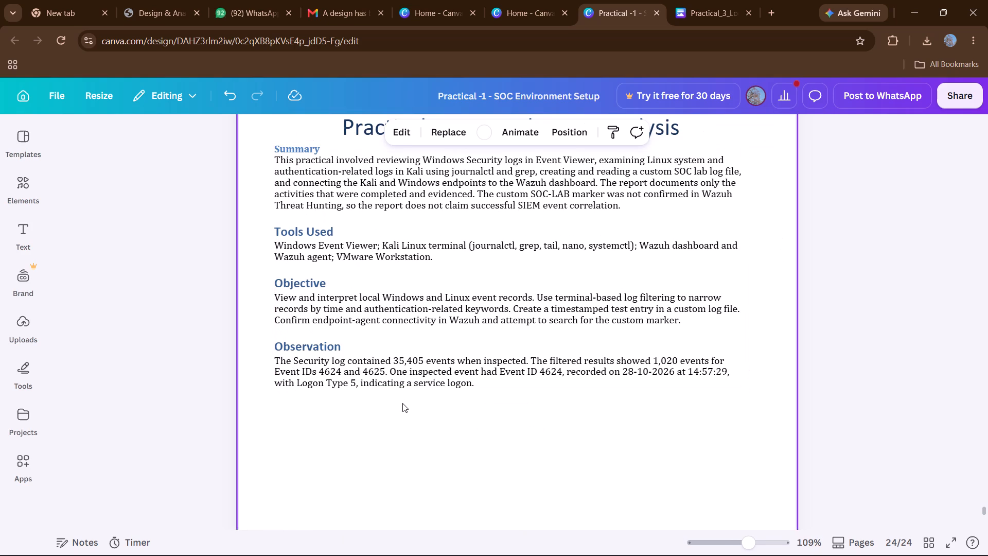
Return to the imported Practical 3 document and examine its Log and Event Analysis page around the Important Event IDs table.
scroll(402, 403, "down", 2)
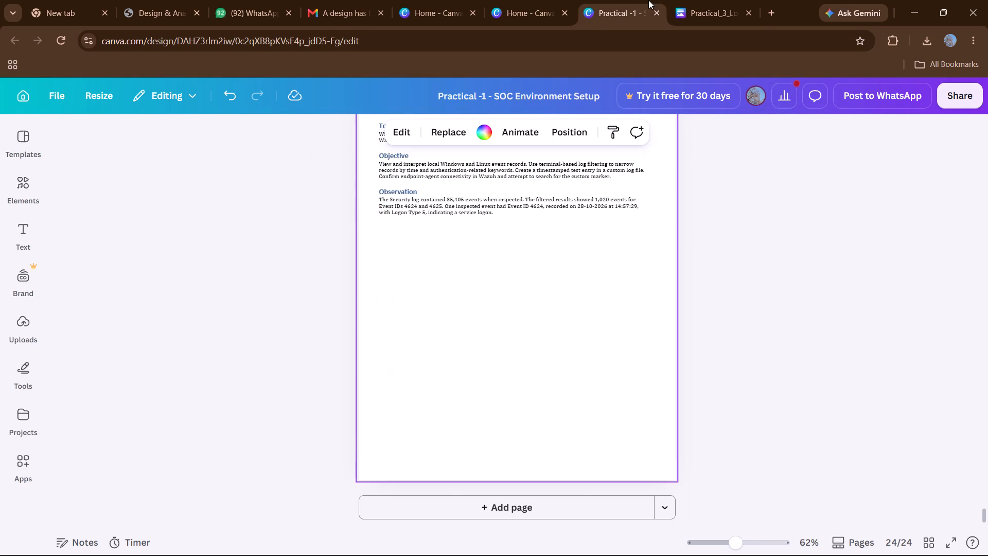
left_click(723, 0)
left_click(659, 281)
scroll(659, 281, "up", 2)
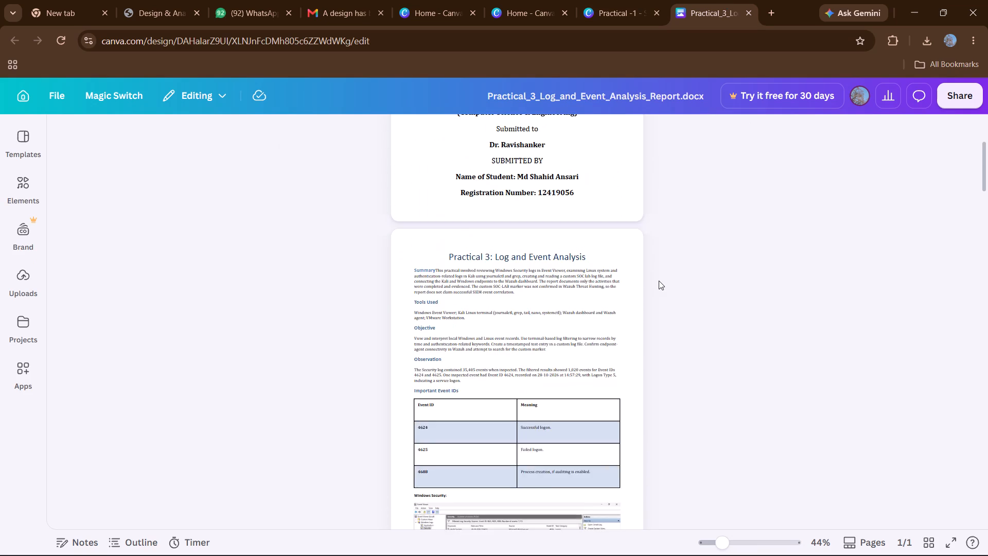
scroll(659, 281, "up", 6)
scroll(659, 281, "down", 1)
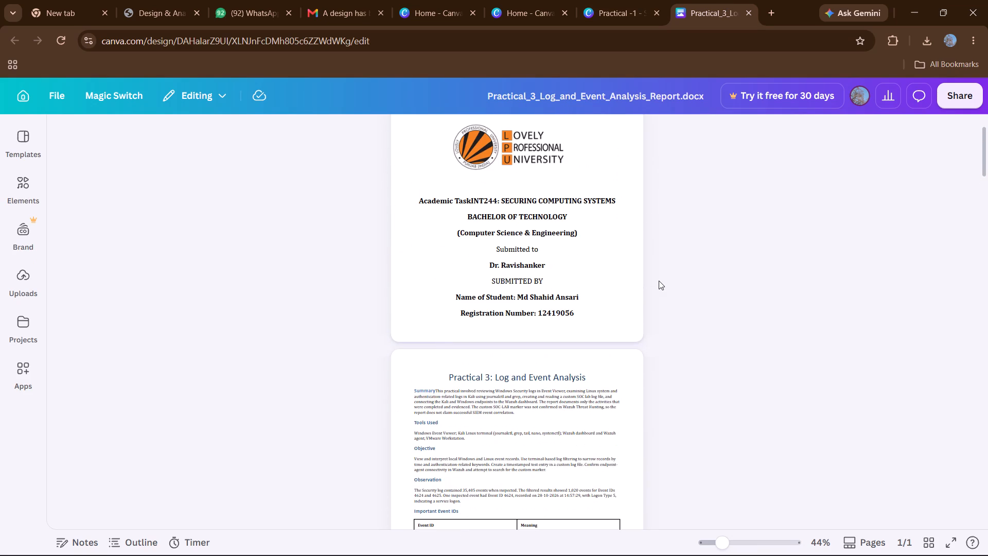
scroll(659, 281, "down", 2)
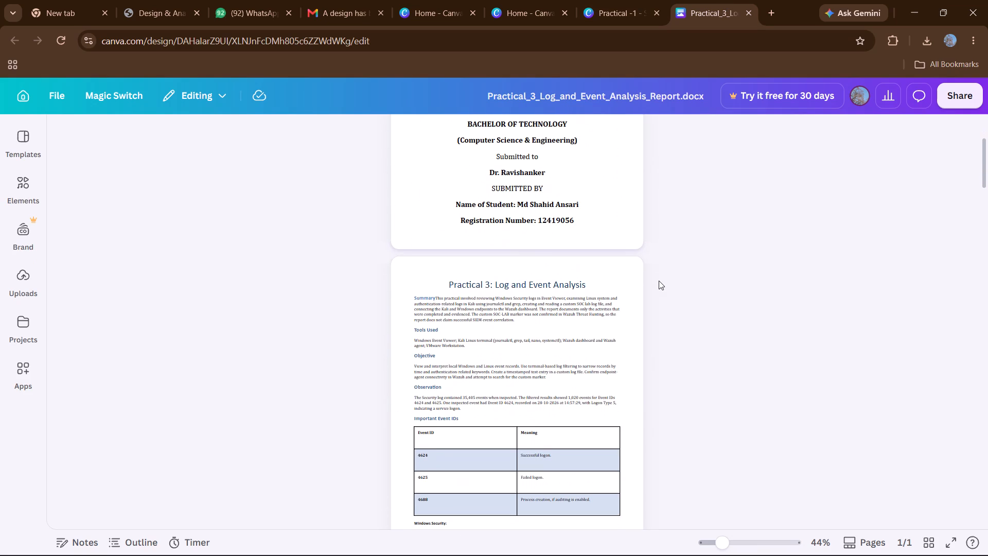
scroll(659, 281, "down", 2)
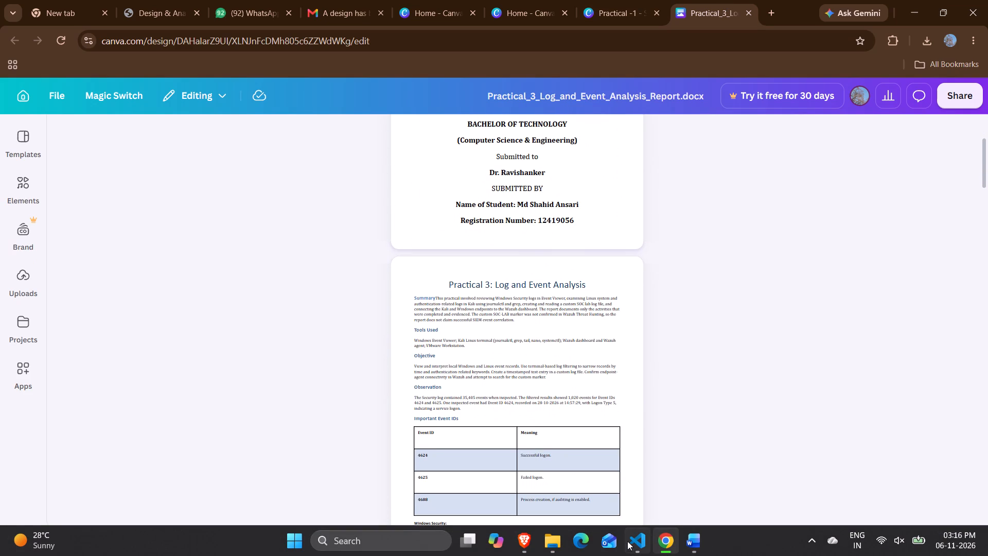
Switch to File Explorer and bring up the available actions for the Practical 3 Log and Event Analysis Word report in Downloads.
left_click(553, 539)
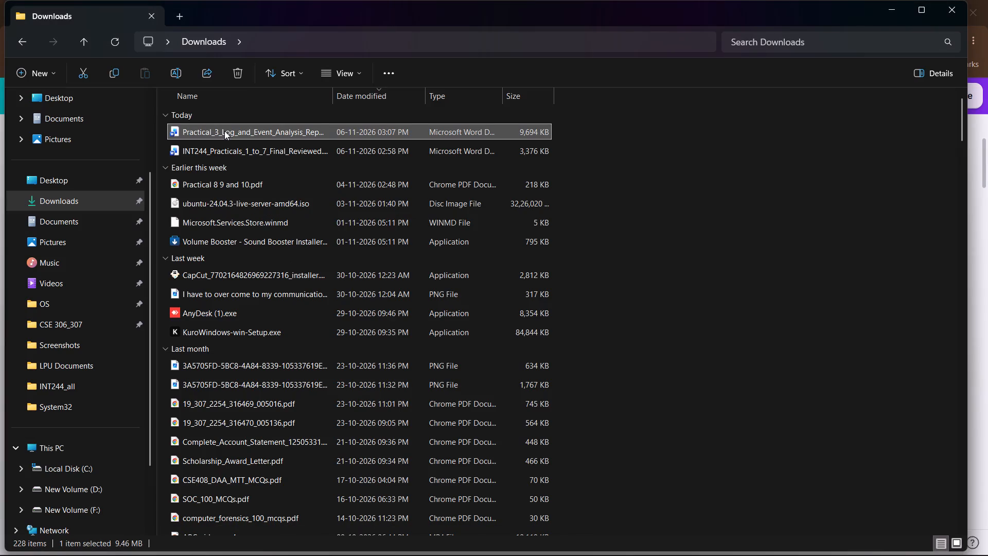
right_click(224, 131)
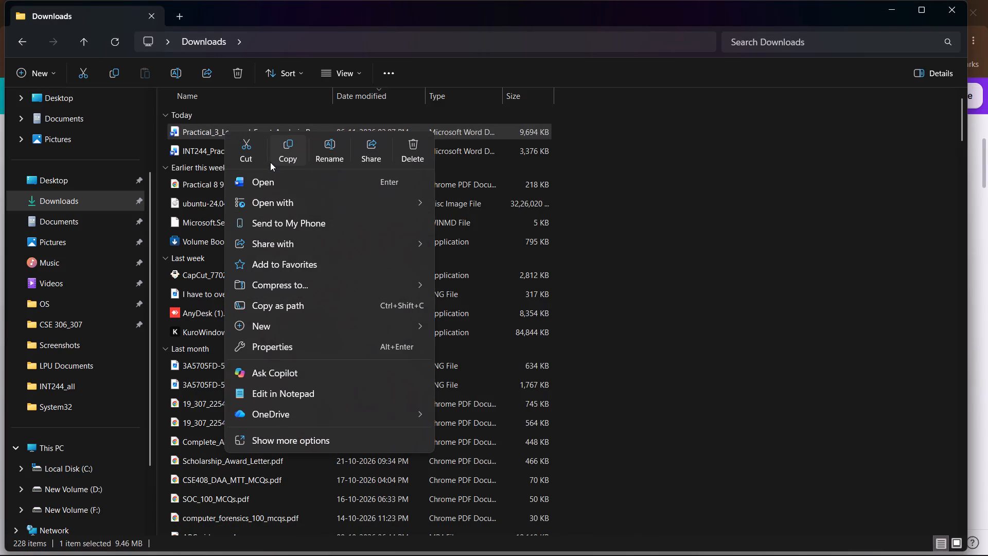
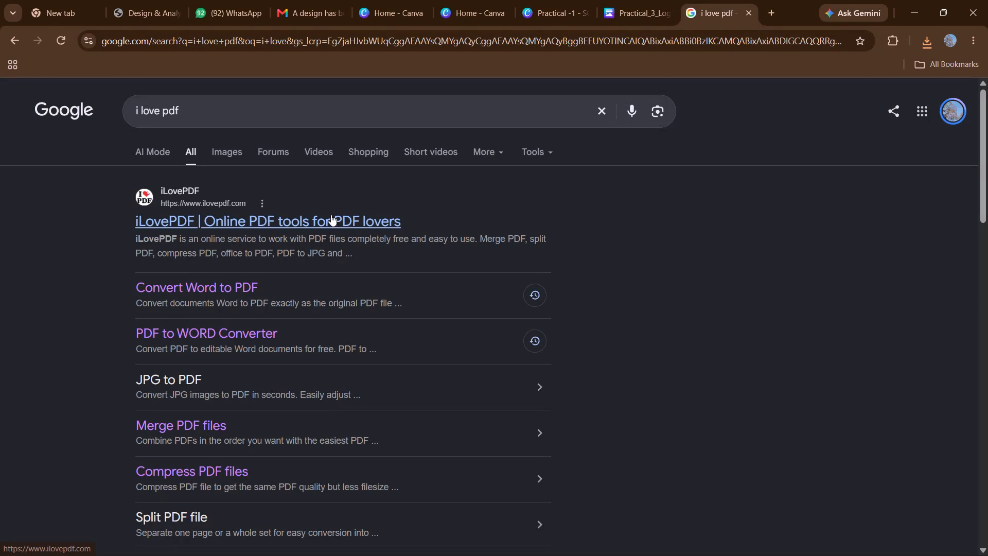
scroll(550, 327, "down", 1)
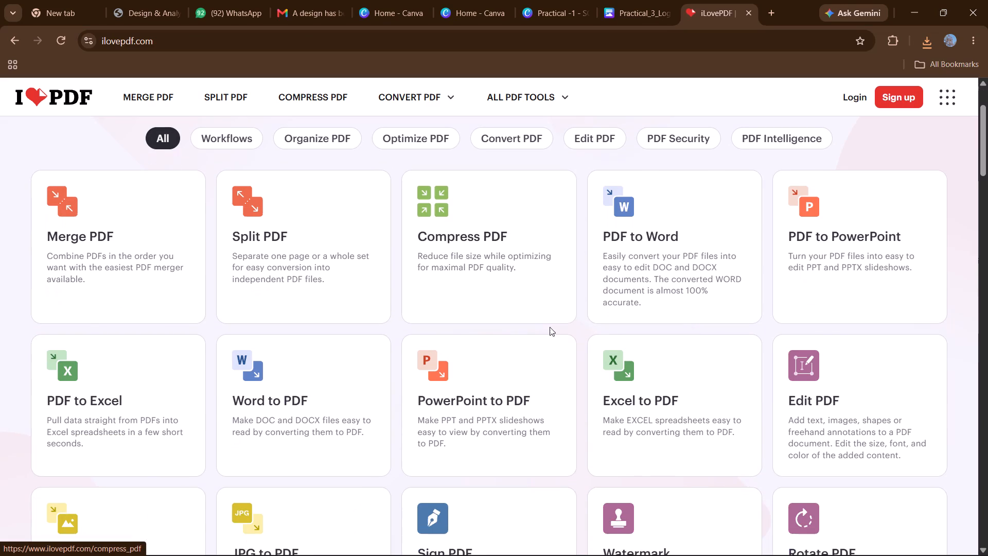
left_click(348, 344)
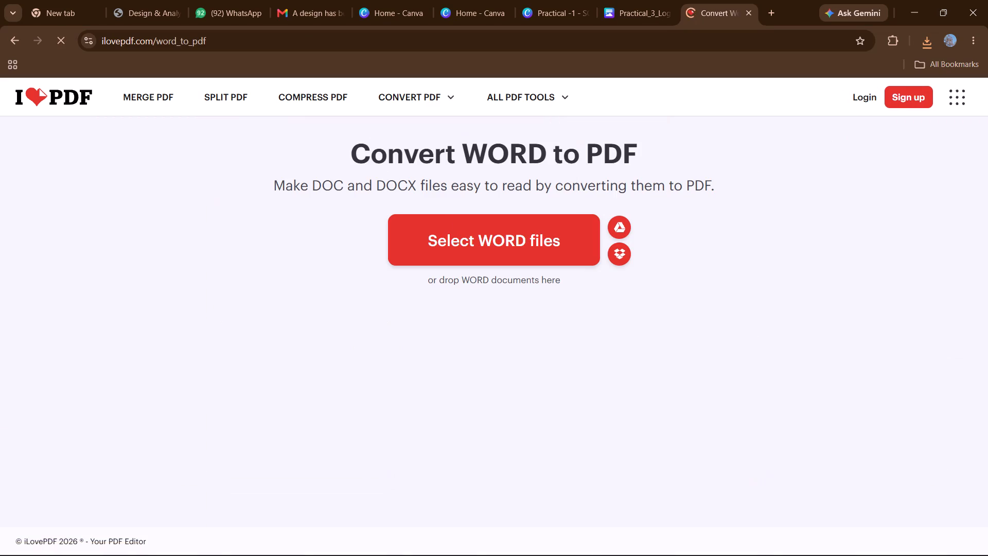
left_click(463, 221)
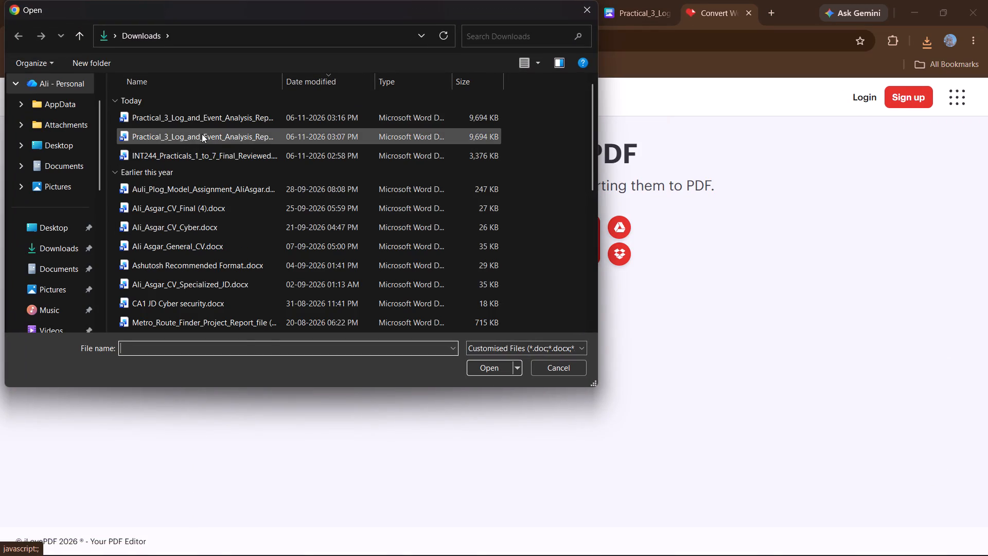
double_click(202, 134)
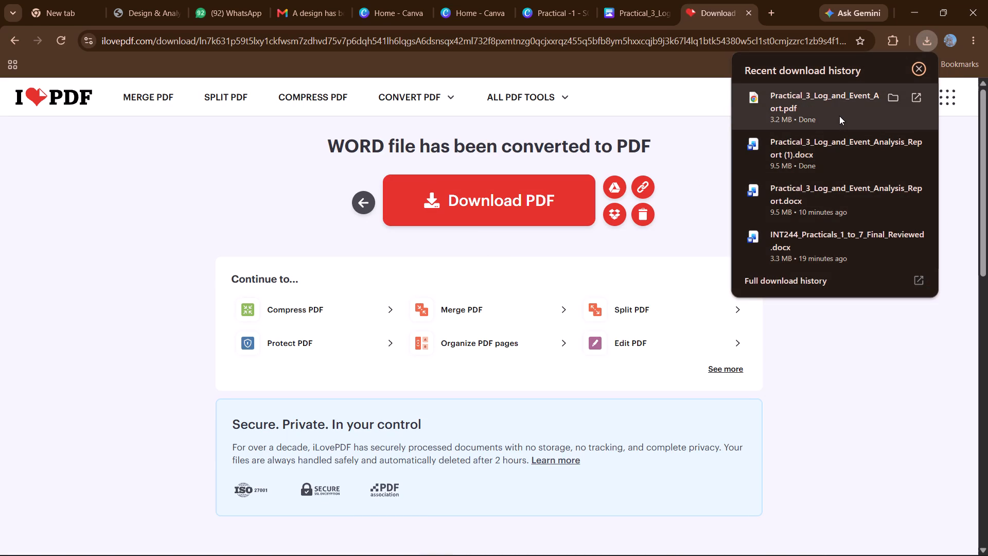
left_click(796, 109)
left_click(673, 15)
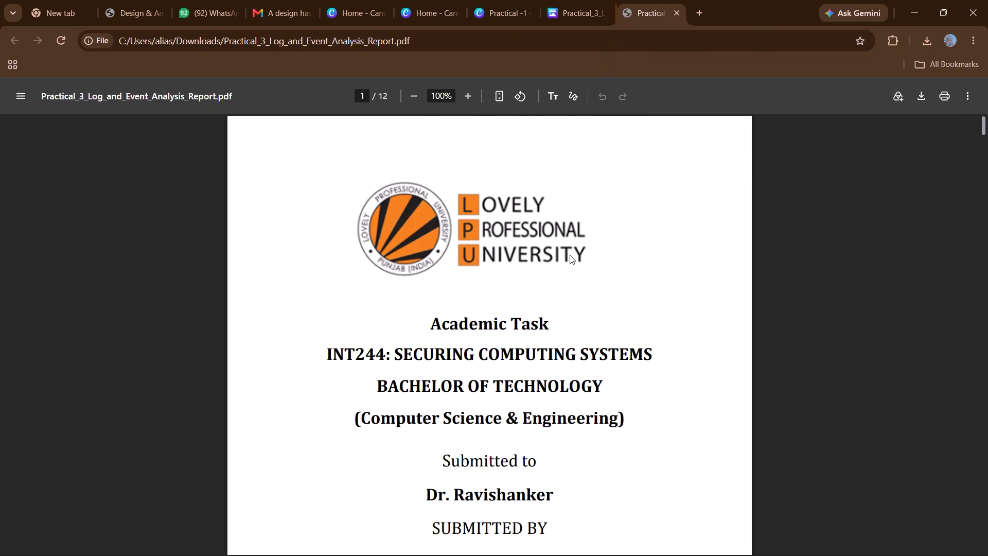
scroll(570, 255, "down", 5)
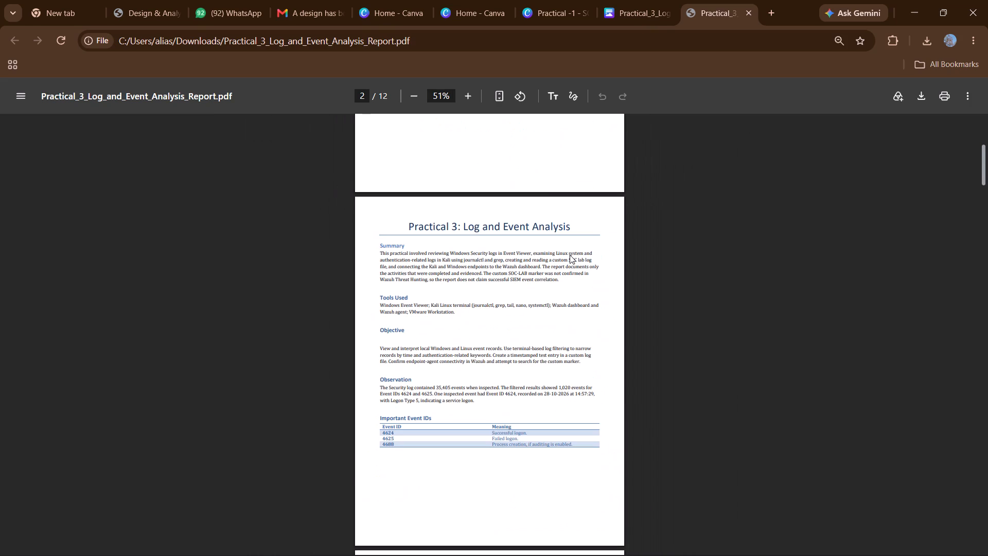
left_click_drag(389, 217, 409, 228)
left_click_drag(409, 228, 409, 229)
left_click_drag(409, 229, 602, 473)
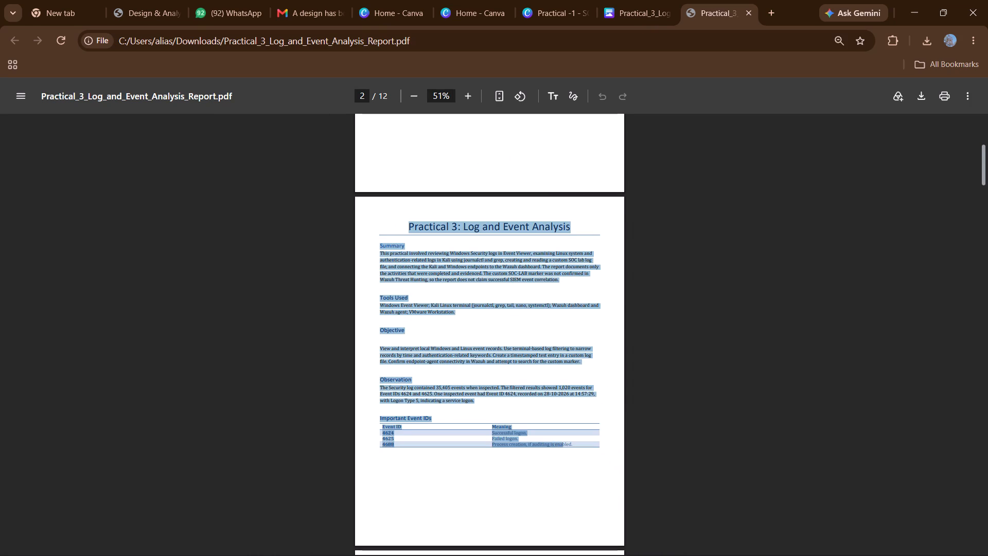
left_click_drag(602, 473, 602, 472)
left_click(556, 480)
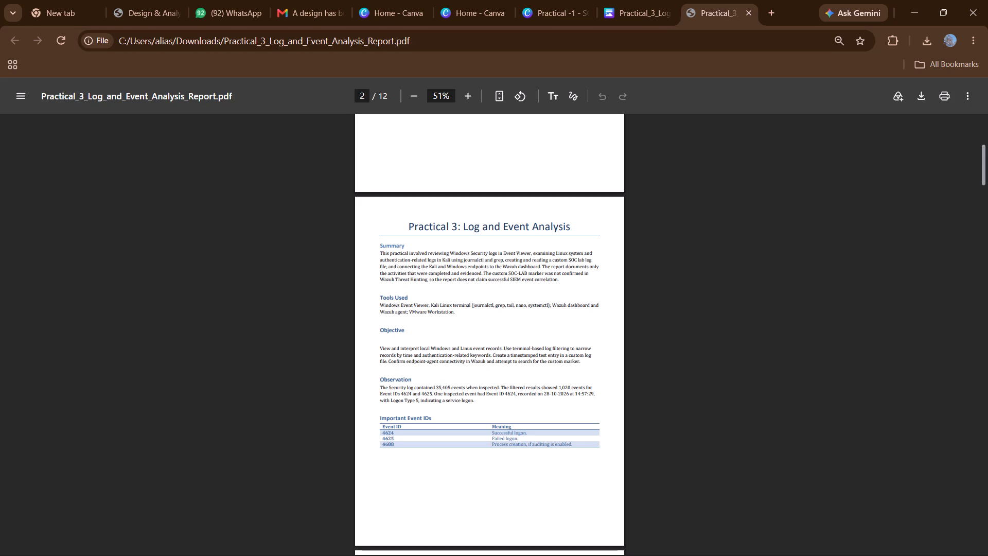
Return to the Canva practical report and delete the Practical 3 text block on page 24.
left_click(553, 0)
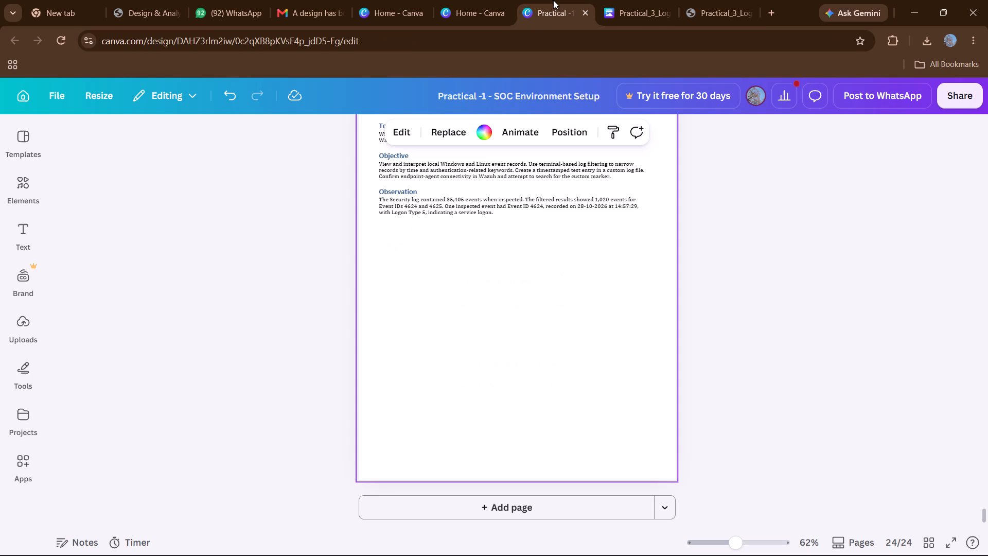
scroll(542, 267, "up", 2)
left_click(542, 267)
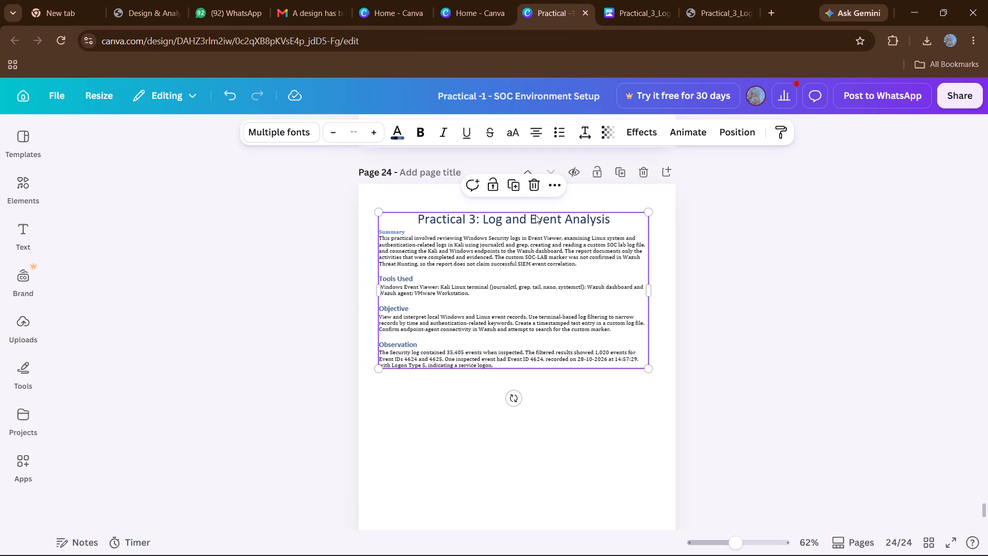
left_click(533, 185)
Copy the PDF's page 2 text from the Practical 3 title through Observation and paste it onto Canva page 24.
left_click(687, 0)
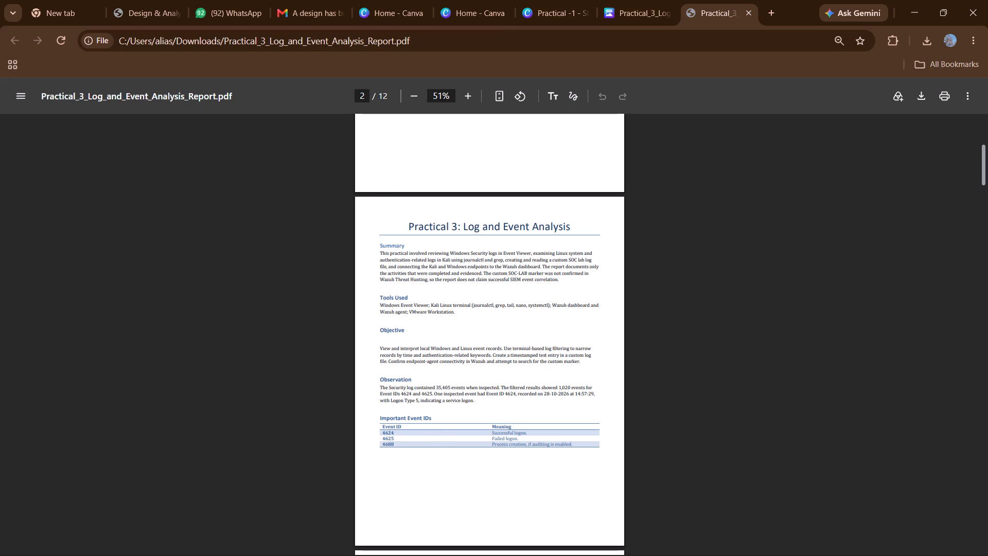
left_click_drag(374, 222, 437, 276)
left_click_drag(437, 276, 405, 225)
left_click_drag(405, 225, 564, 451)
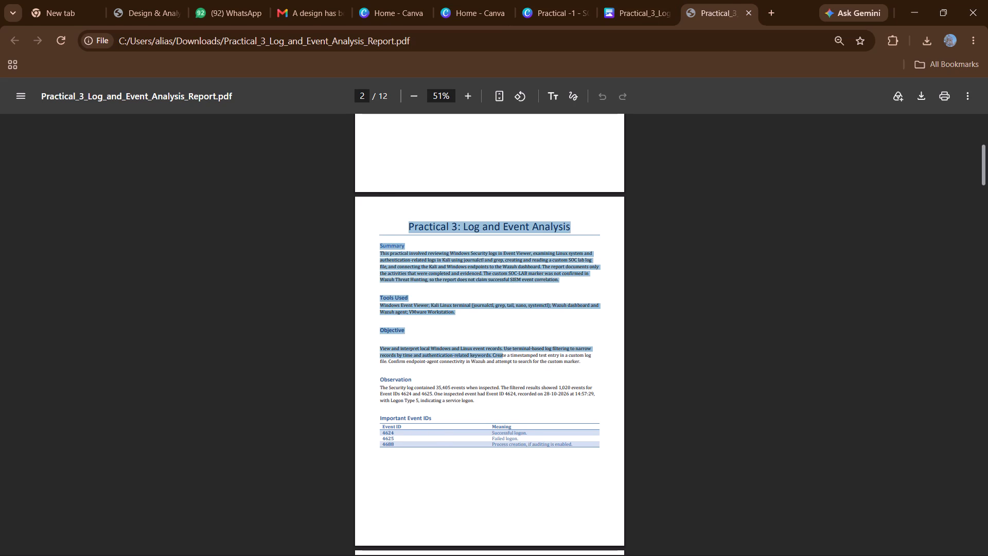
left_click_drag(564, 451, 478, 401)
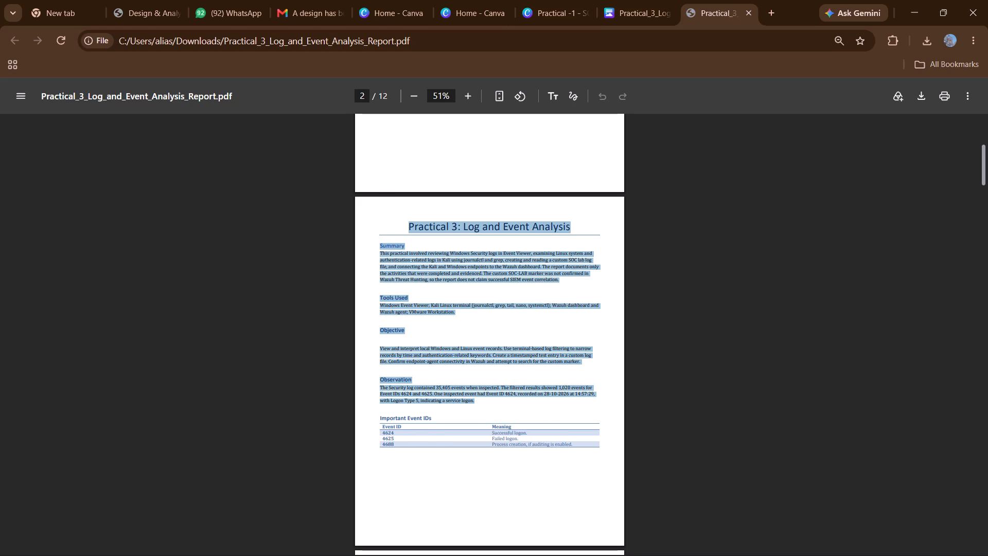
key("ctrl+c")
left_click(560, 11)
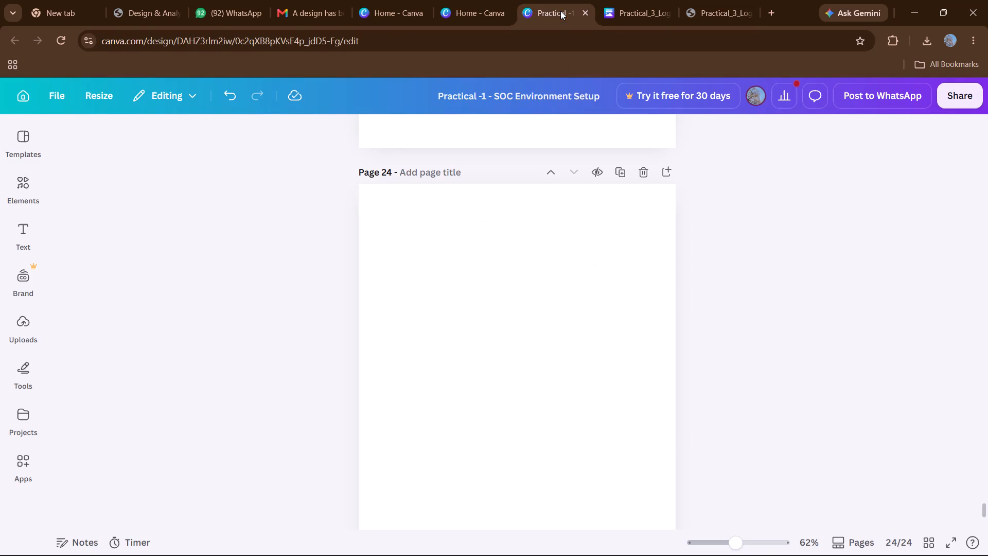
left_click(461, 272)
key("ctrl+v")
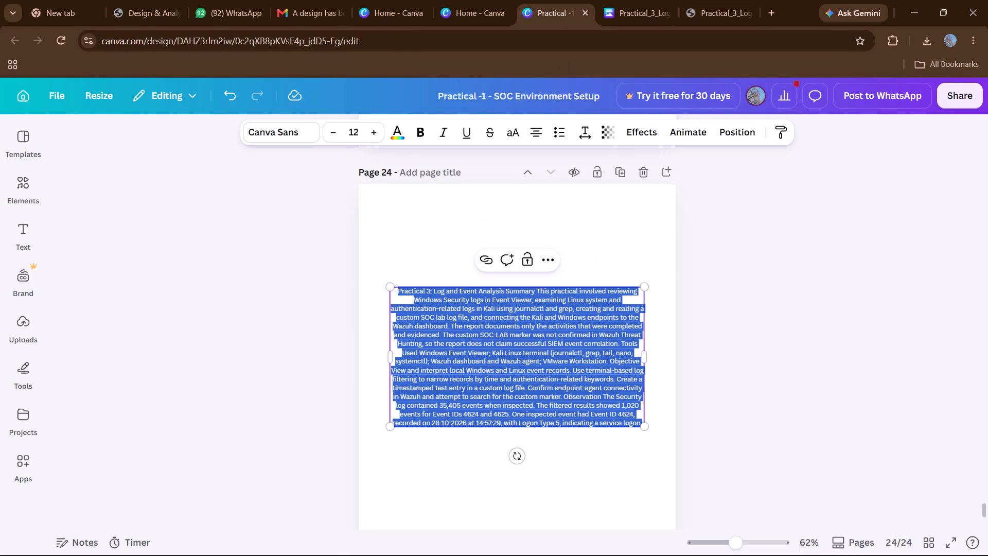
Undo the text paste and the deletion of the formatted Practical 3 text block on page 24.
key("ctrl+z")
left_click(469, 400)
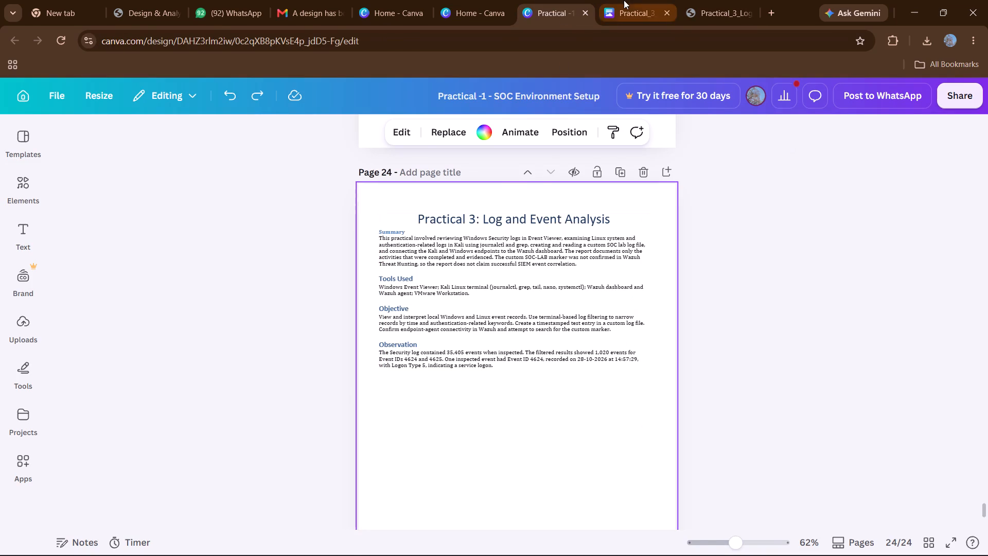
Capture a screen snip of the Important Event IDs heading and table on page 2 of the Practical 3 PDF.
left_click(624, 0)
left_click(741, 0)
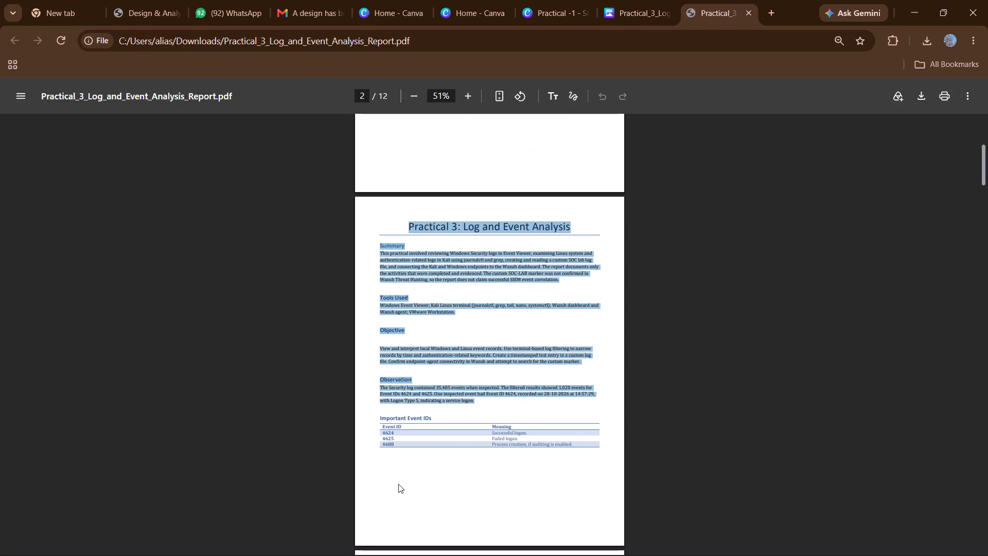
key("shift+super+s")
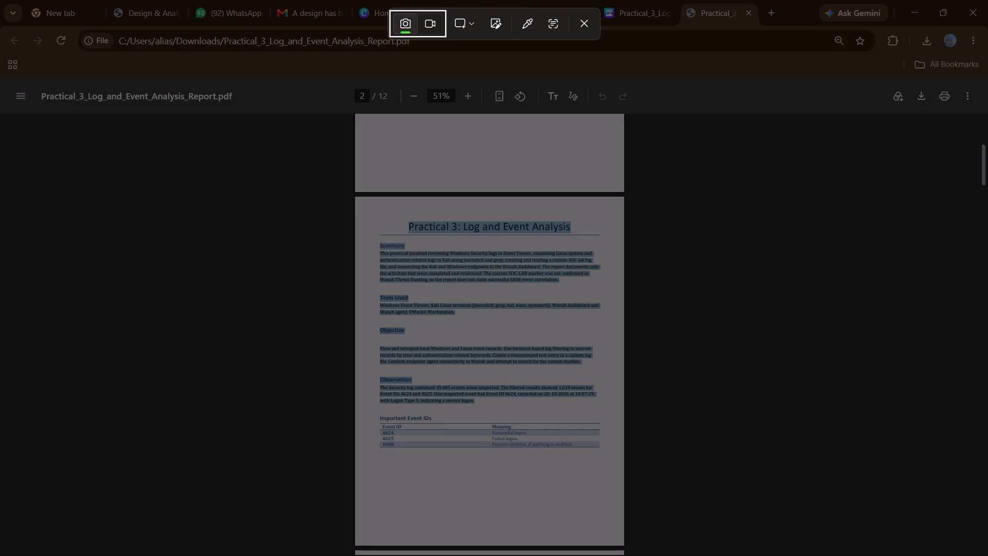
left_click_drag(374, 411, 606, 456)
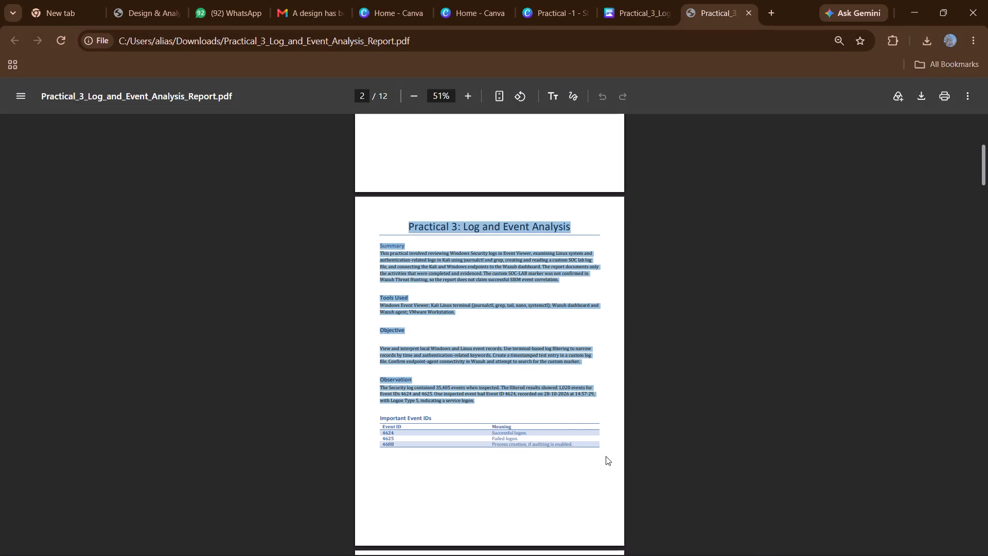
Return to the Canva practical report and close the imported Practical 3 document and one spare Canva home page.
left_click(543, 0)
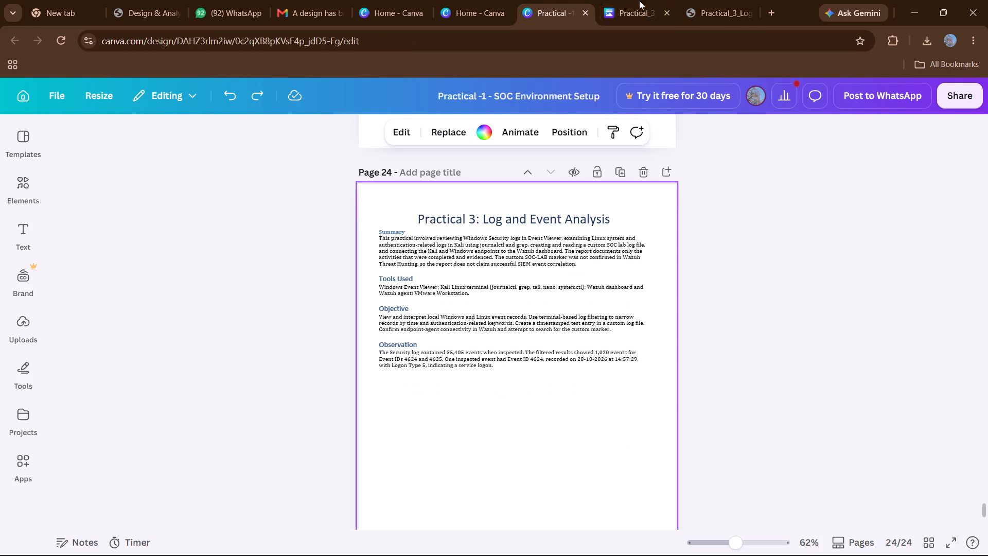
left_click(666, 13)
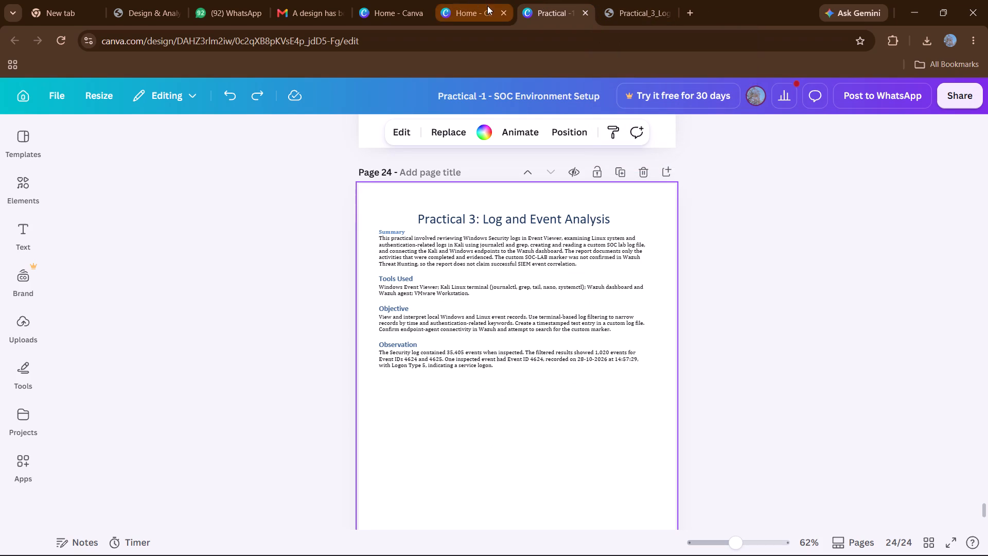
left_click(421, 13)
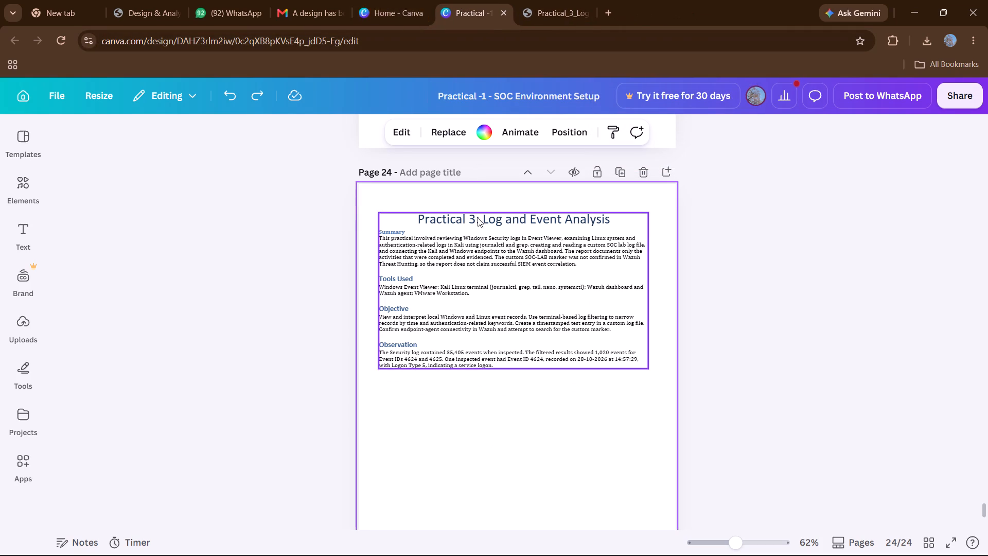
Paste the Important Event IDs table image below Observation on page 24 and enlarge it to the text block's width.
left_click(490, 403)
key("ctrl+v")
scroll(490, 403, "down", 1)
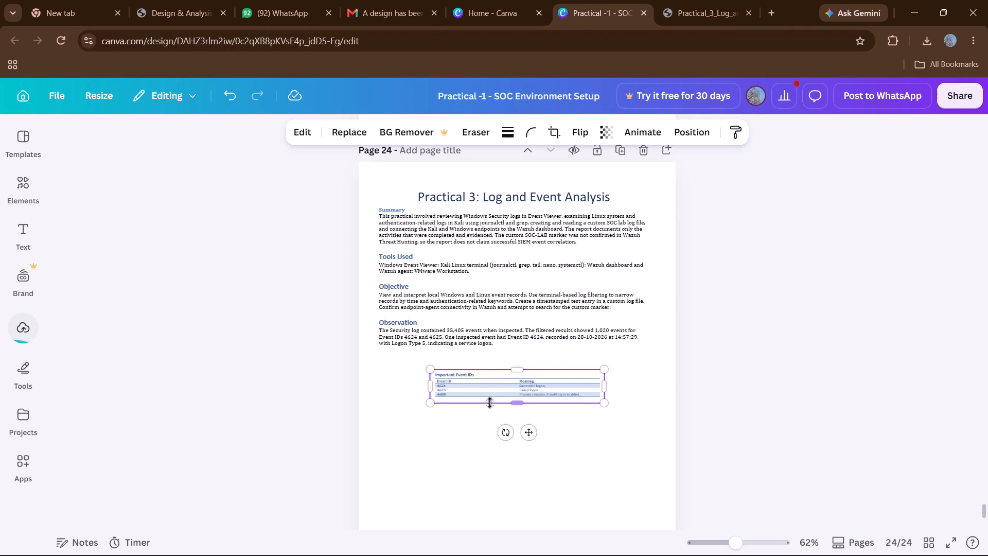
scroll(490, 403, "down", 1)
left_click_drag(607, 404, 639, 453)
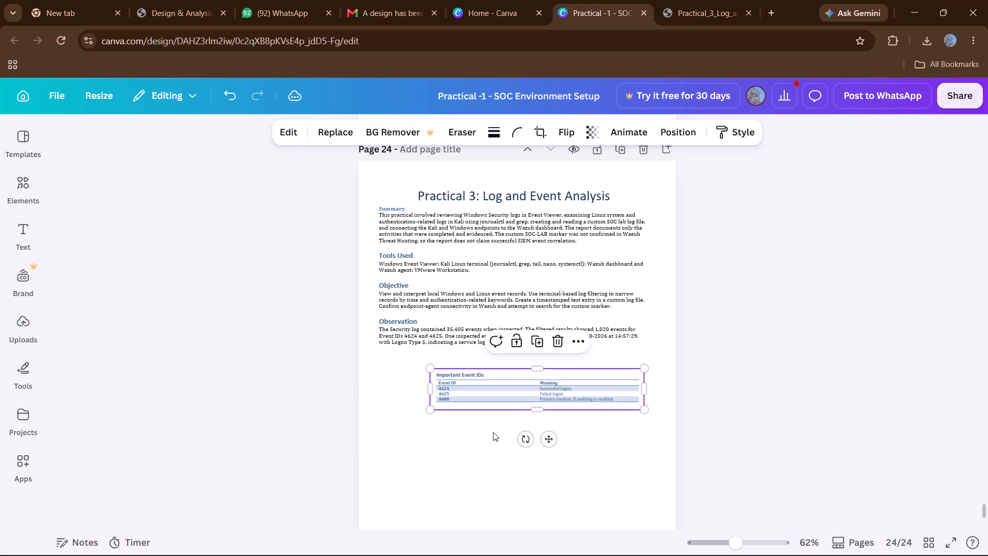
left_click_drag(429, 409, 392, 484)
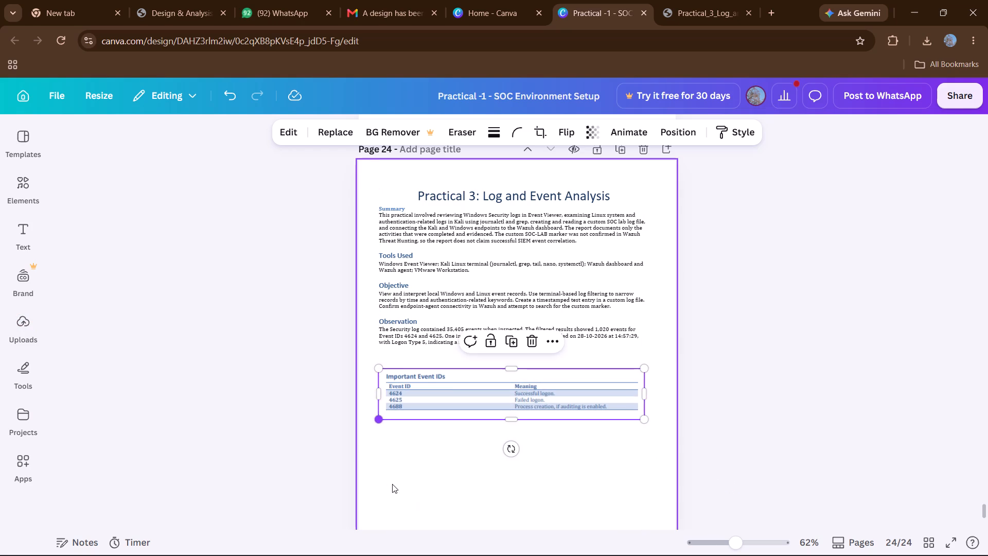
left_click(471, 466)
Add a new page after page 24.
scroll(471, 466, "down", 2)
left_click(498, 502)
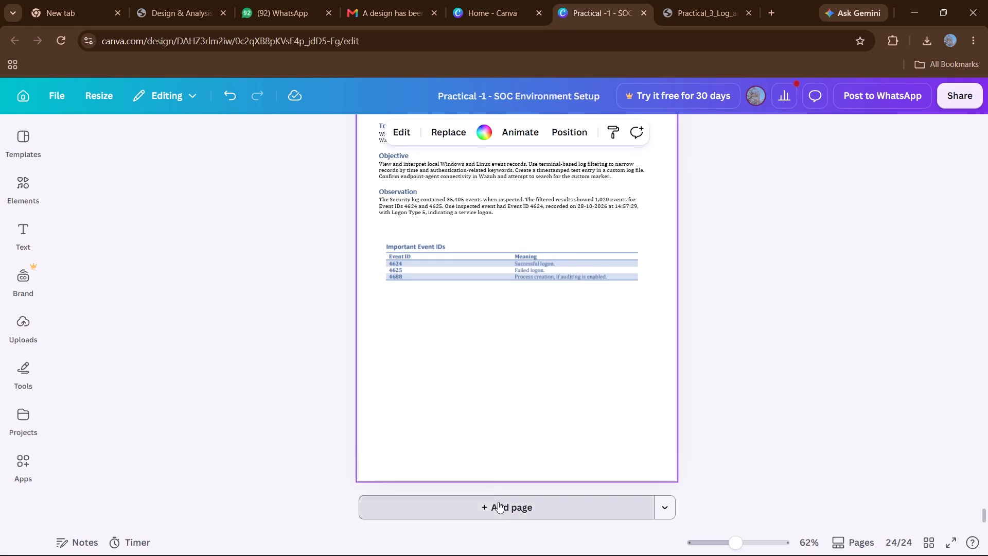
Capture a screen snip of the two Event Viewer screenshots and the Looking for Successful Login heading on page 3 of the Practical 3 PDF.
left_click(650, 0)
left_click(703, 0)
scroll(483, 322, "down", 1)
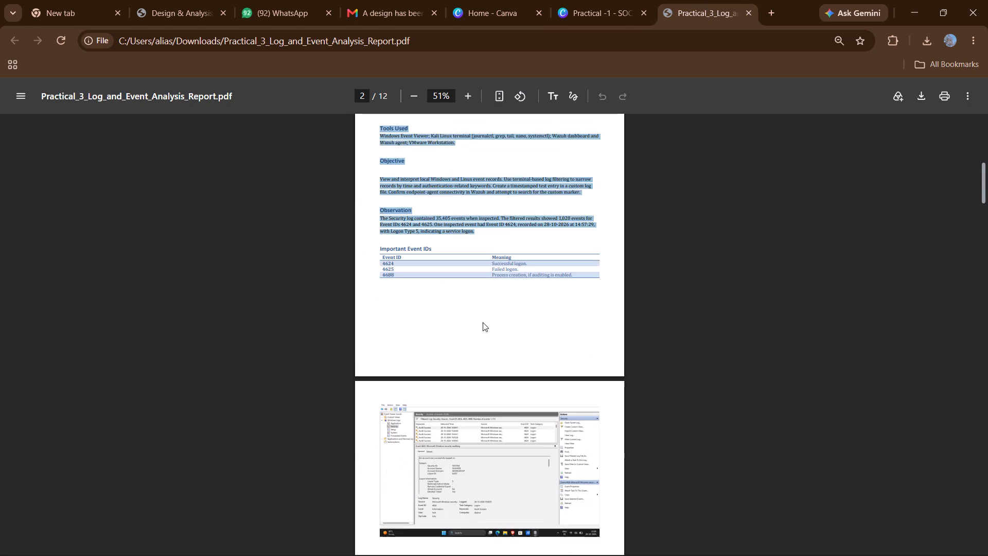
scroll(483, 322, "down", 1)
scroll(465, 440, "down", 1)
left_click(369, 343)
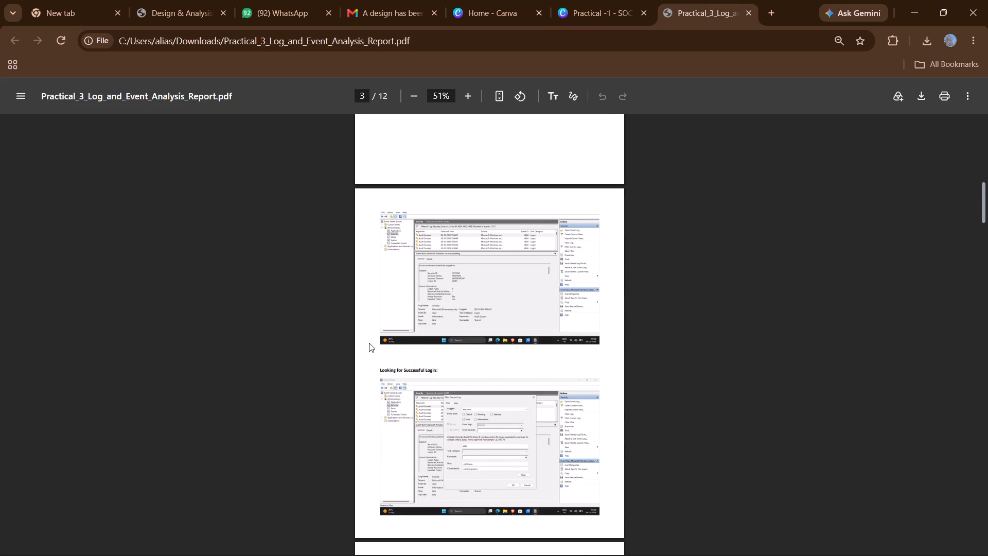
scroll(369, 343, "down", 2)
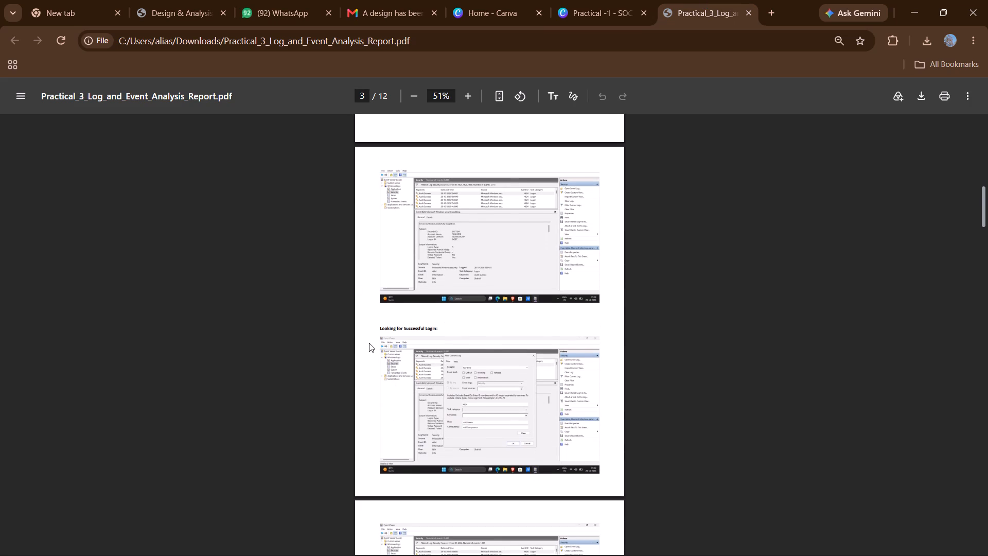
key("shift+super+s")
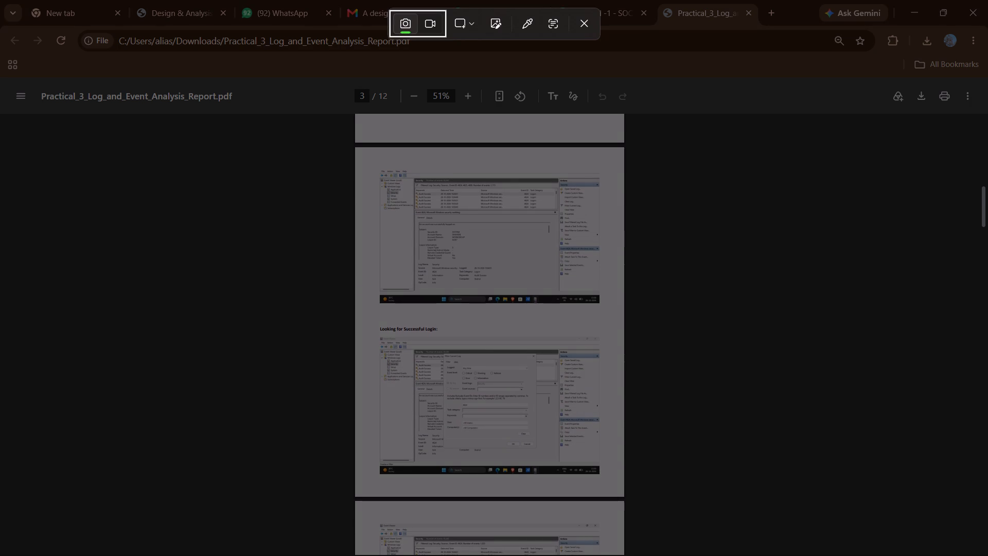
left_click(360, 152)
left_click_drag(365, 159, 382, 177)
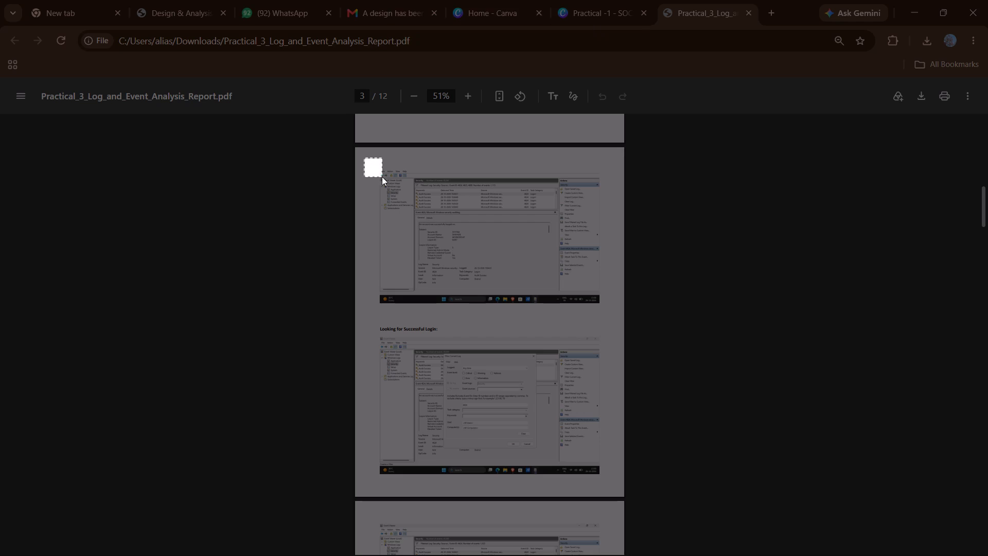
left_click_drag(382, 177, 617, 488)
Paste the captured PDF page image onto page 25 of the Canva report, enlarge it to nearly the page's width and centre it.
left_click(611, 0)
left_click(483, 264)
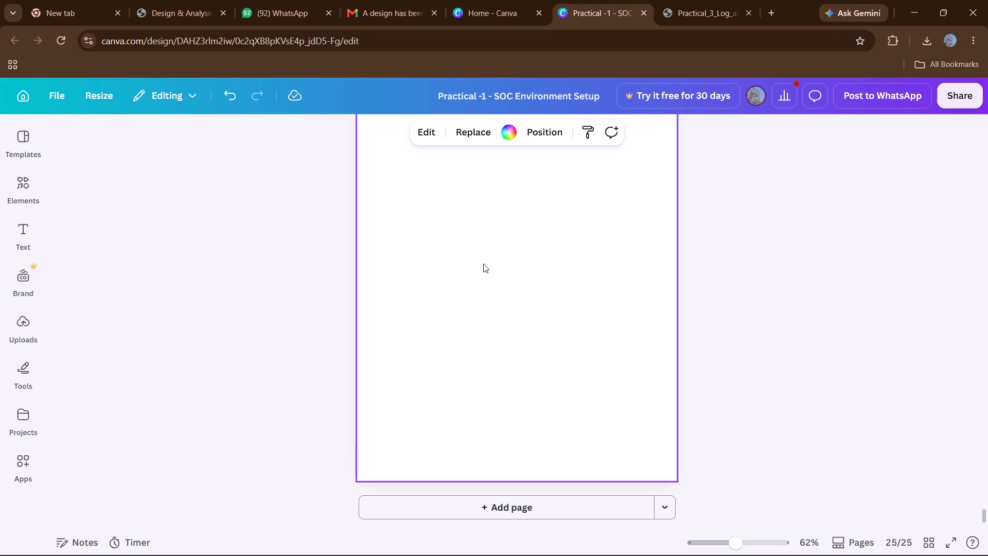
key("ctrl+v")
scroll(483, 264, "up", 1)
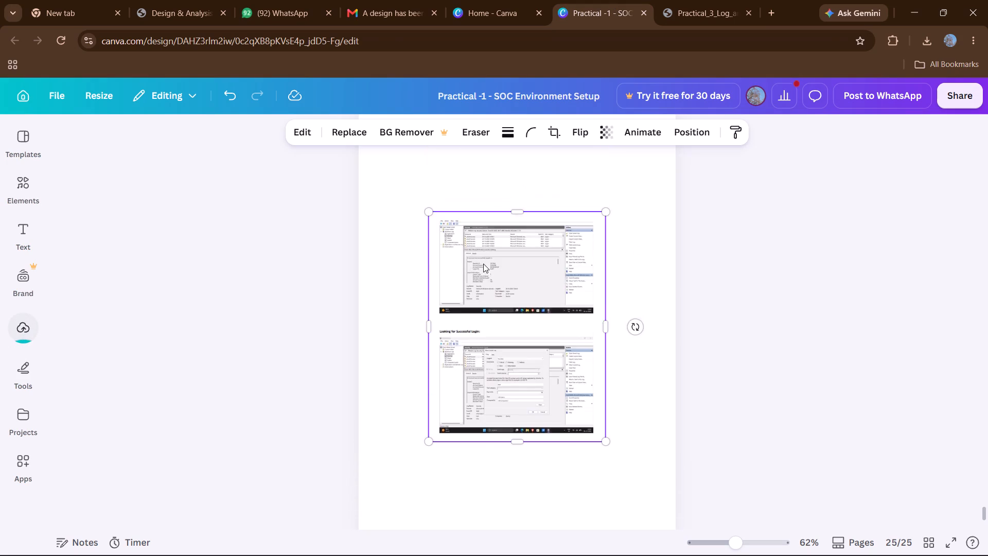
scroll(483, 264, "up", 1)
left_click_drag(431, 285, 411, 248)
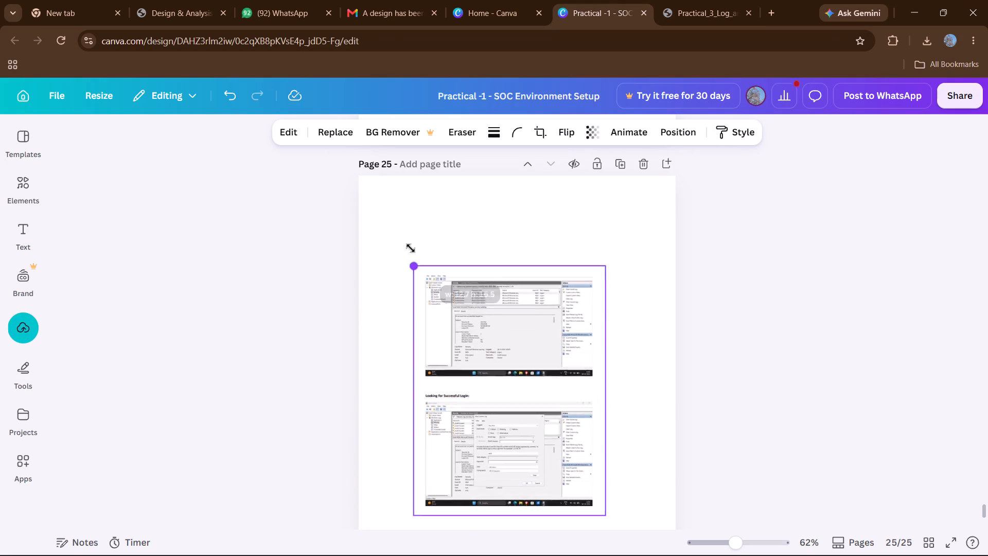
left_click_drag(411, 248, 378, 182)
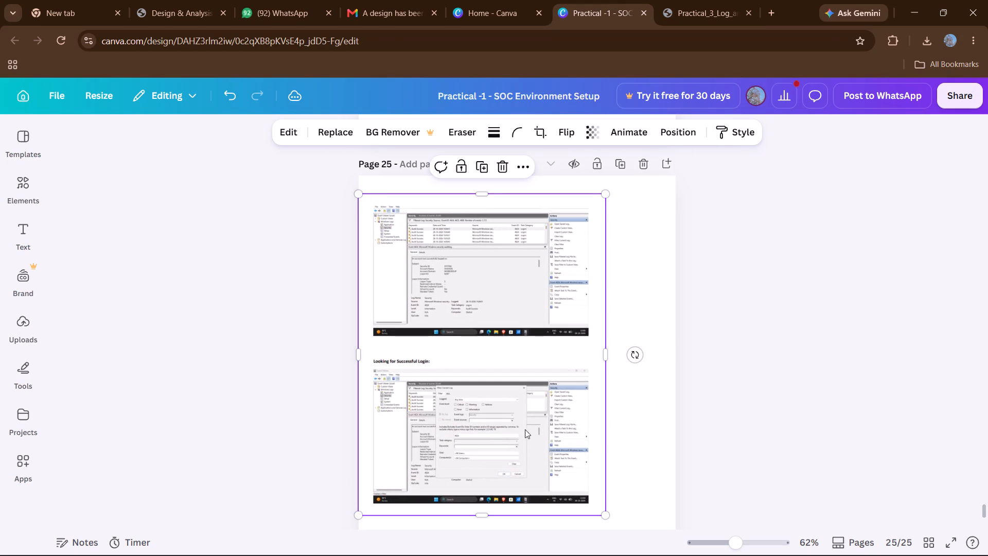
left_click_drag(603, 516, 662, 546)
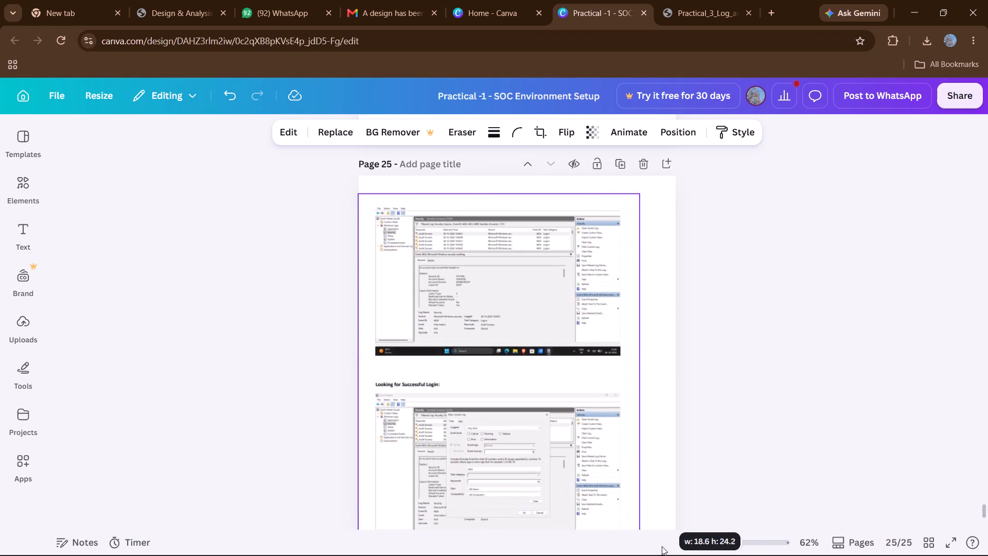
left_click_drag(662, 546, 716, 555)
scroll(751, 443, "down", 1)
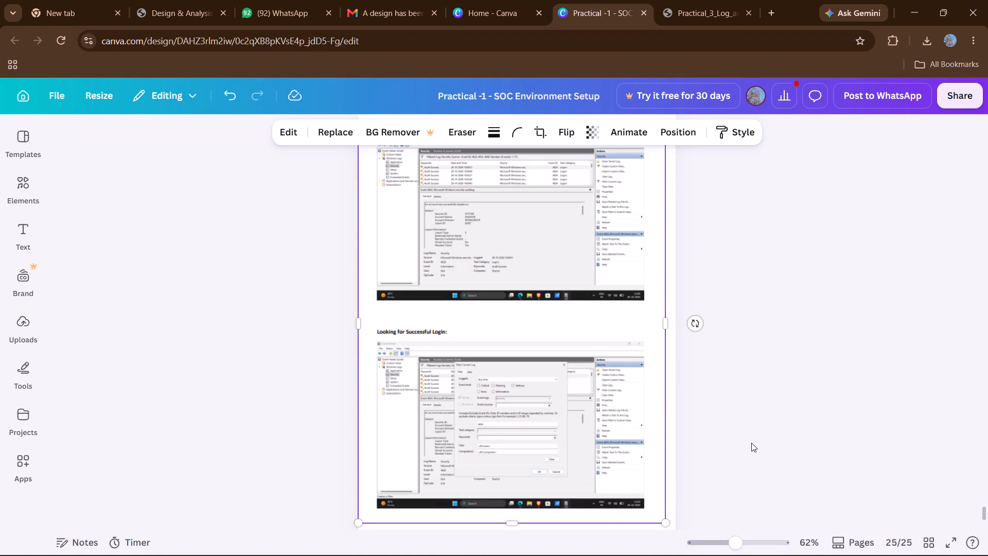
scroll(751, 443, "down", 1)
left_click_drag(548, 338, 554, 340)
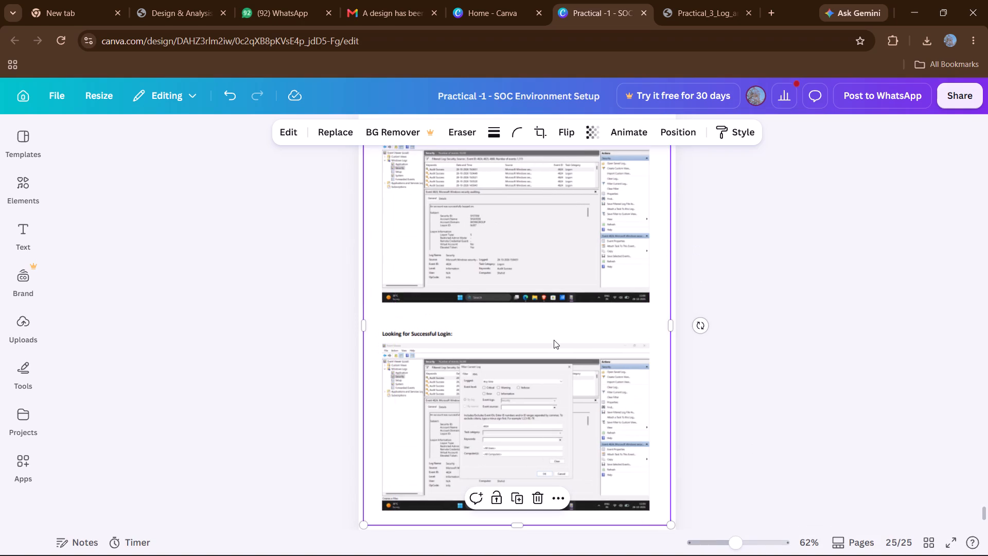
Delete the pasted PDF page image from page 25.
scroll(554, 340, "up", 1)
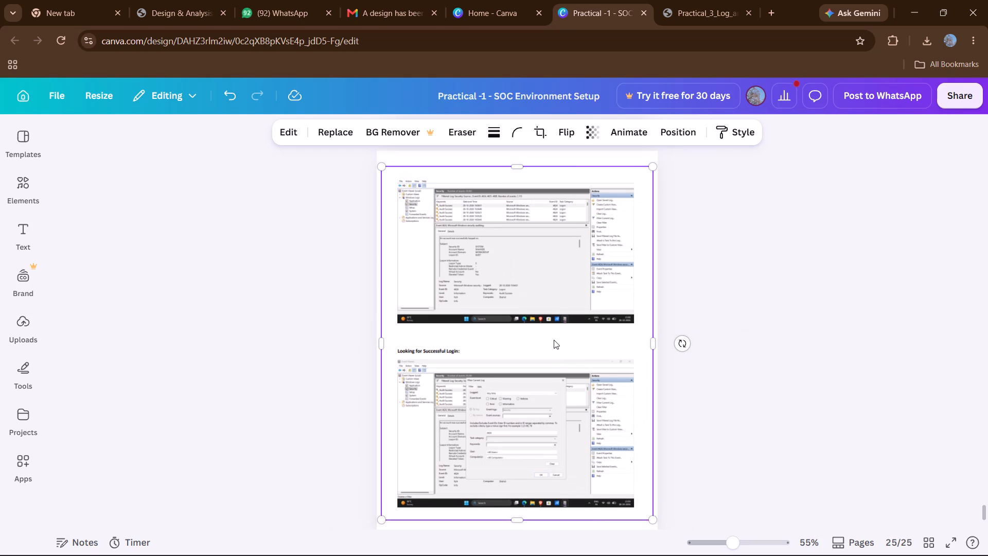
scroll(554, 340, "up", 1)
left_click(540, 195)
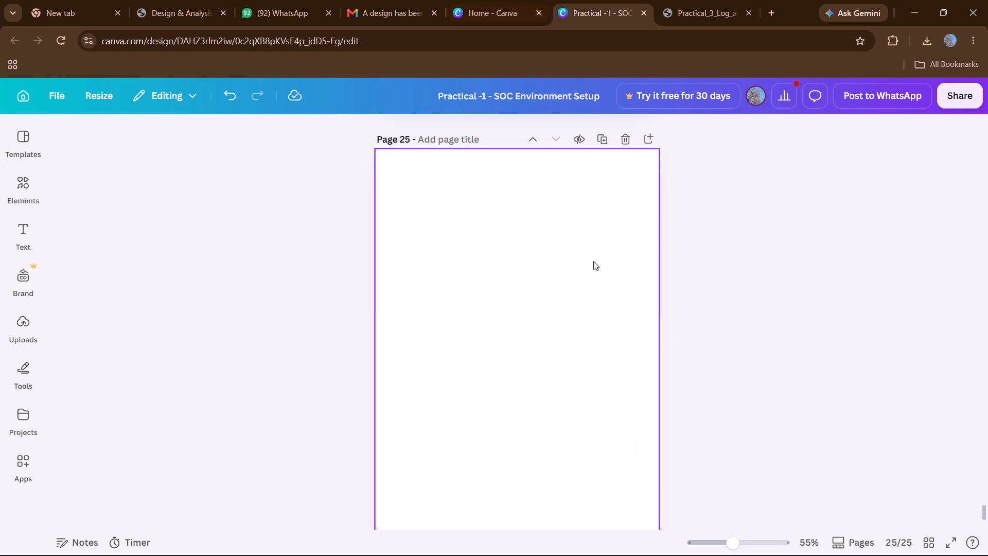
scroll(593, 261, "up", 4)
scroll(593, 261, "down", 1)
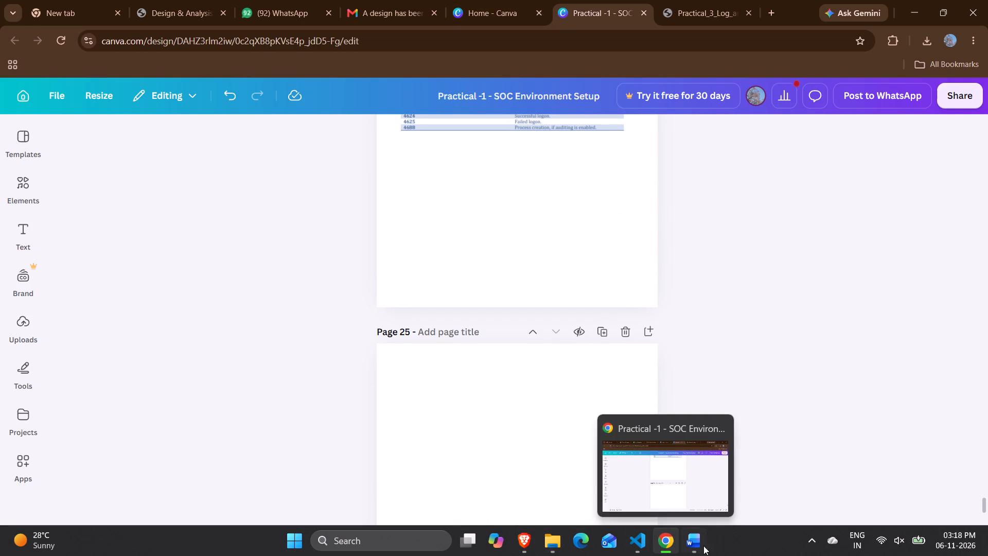
Switch to the Practical 3 Word document and snip page 3 with the Windows Security and Looking for Successful Login headings and screenshots.
left_click(690, 546)
scroll(490, 269, "down", 2, "ctrl")
scroll(490, 269, "up", 1, "ctrl")
scroll(490, 269, "up", 12)
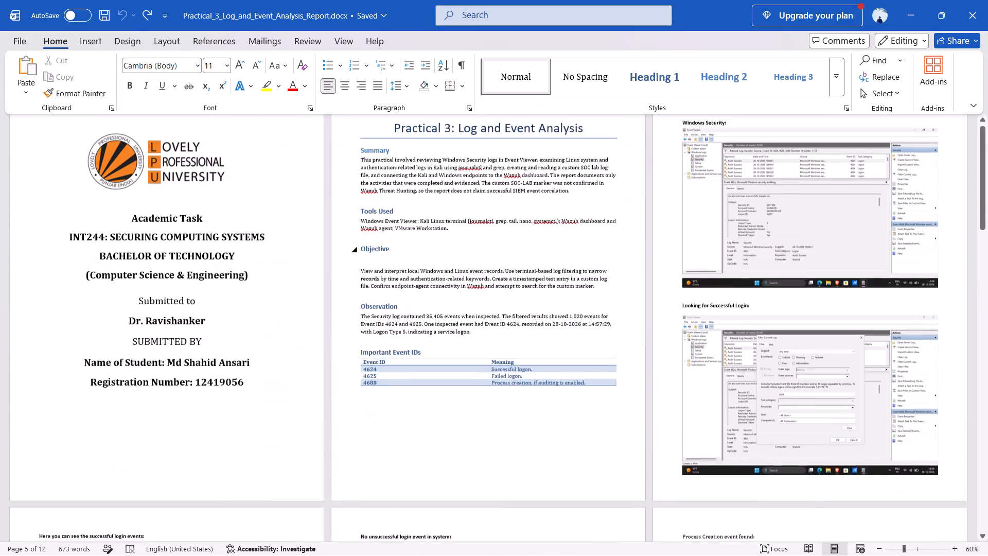
scroll(642, 290, "up", 1)
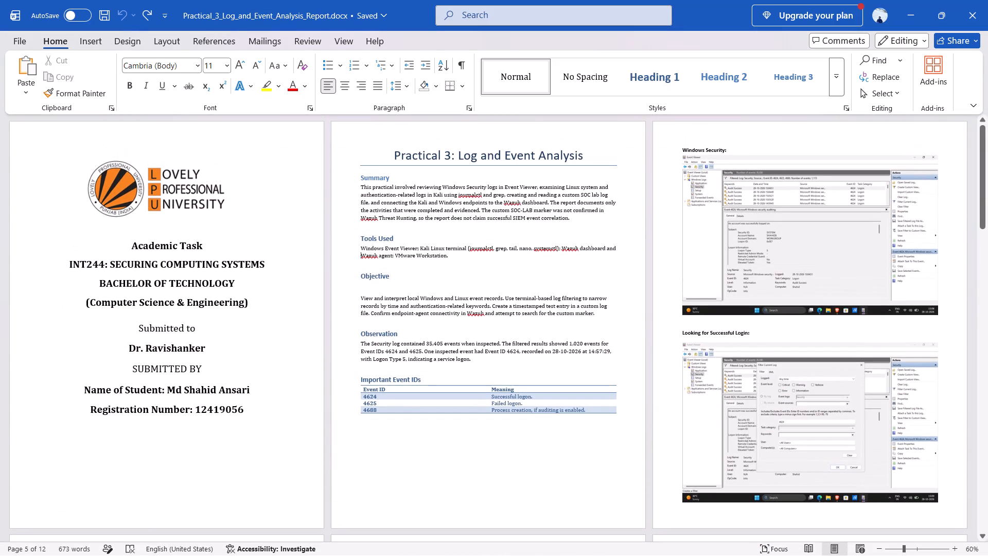
key("shift+super+s")
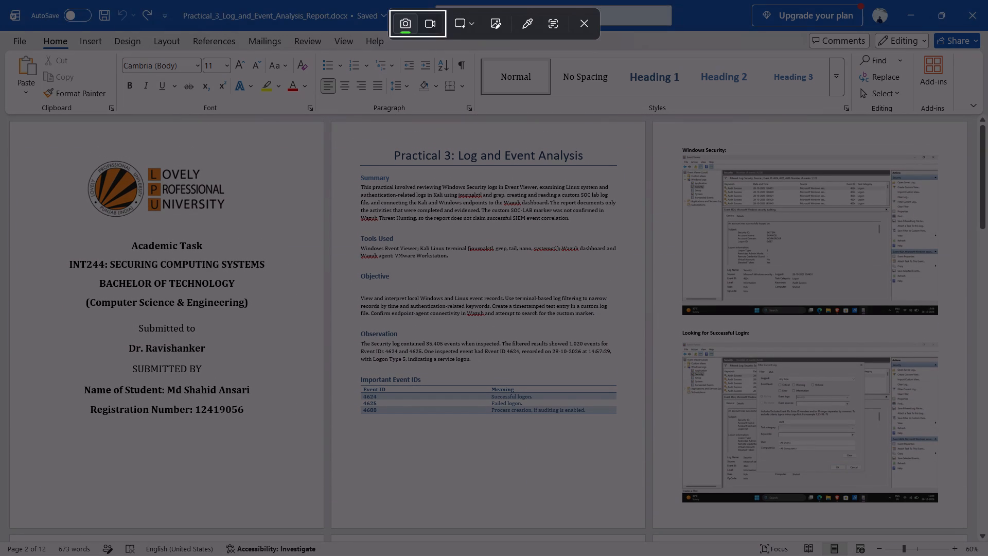
left_click(666, 135)
left_click_drag(670, 140, 969, 555)
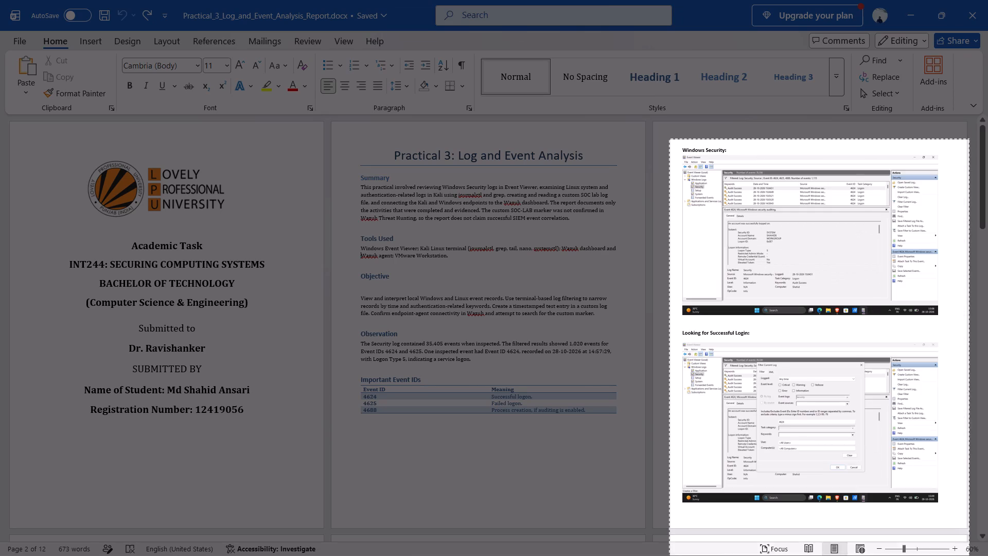
left_click_drag(969, 555, 952, 519)
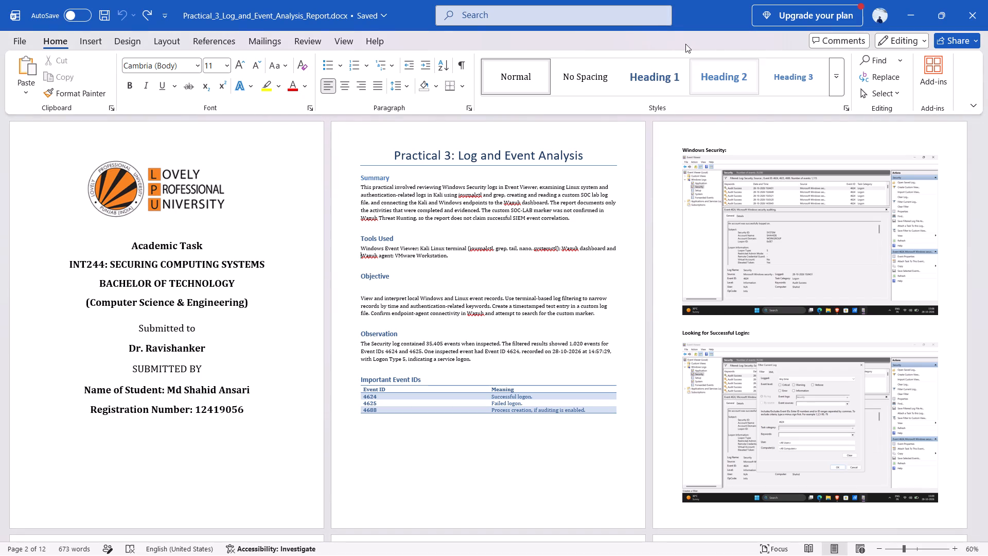
Paste the image snipped from Word onto page 25 of the Canva report and enlarge it to nearly the page's width.
left_click(668, 545)
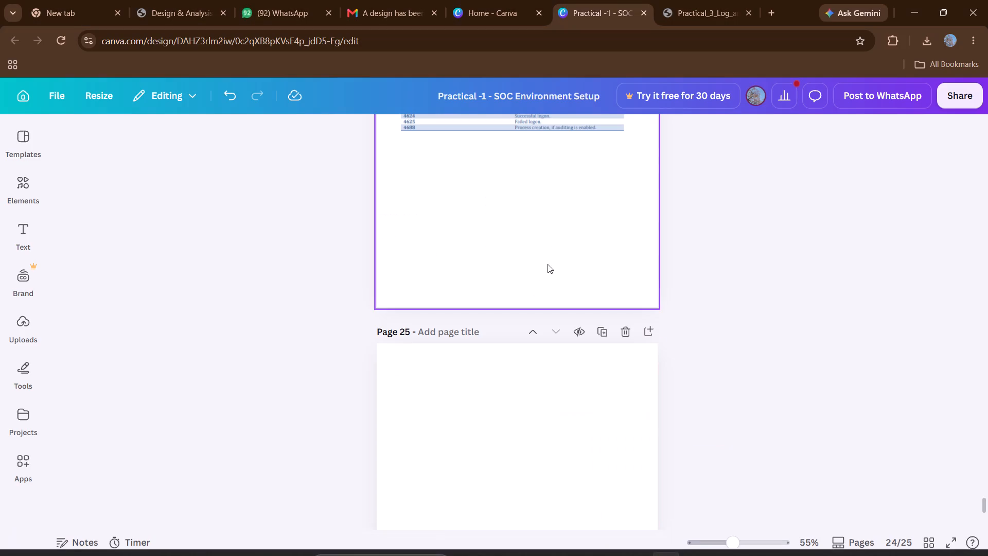
scroll(488, 331, "down", 1)
left_click(488, 331)
key("ctrl+v")
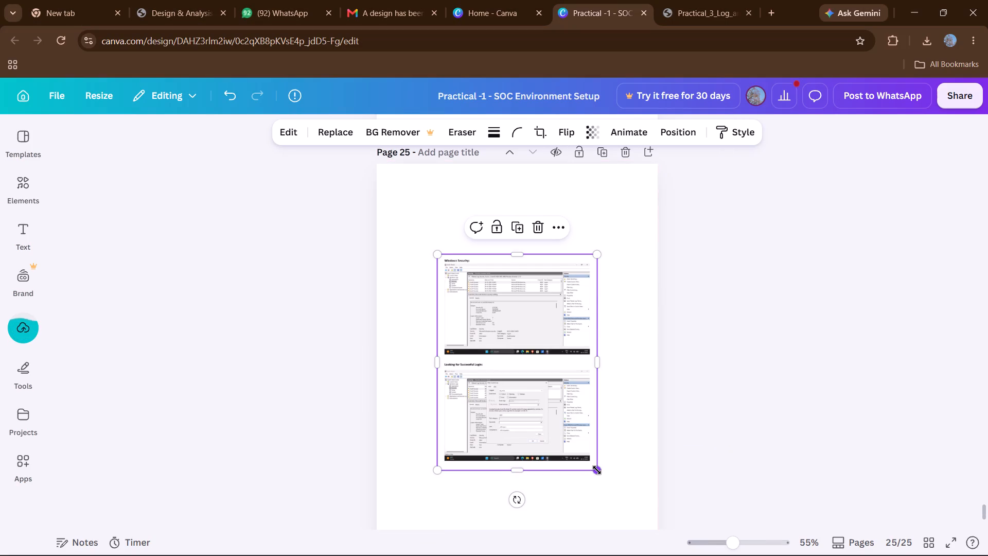
left_click_drag(597, 470, 634, 525)
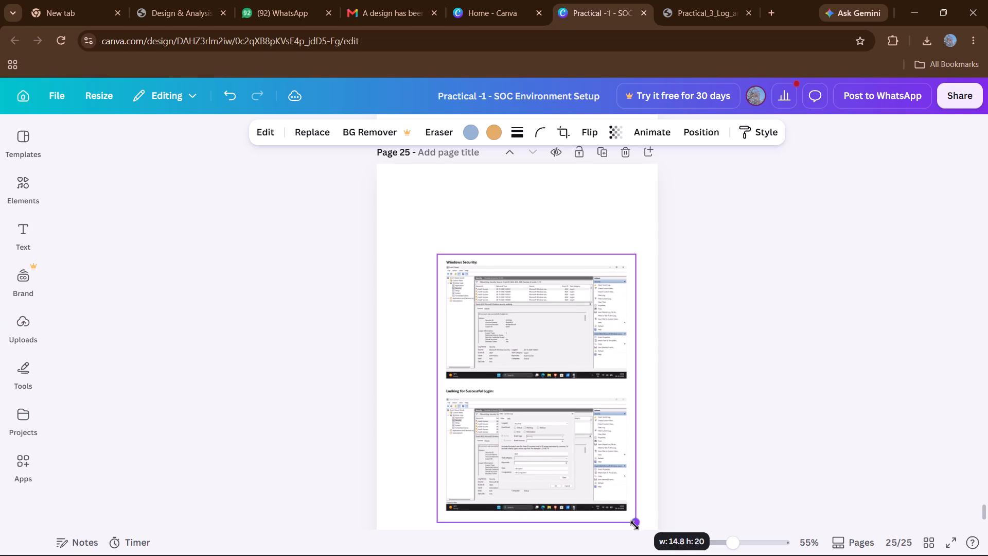
left_click_drag(634, 525, 639, 531)
left_click_drag(438, 255, 396, 204)
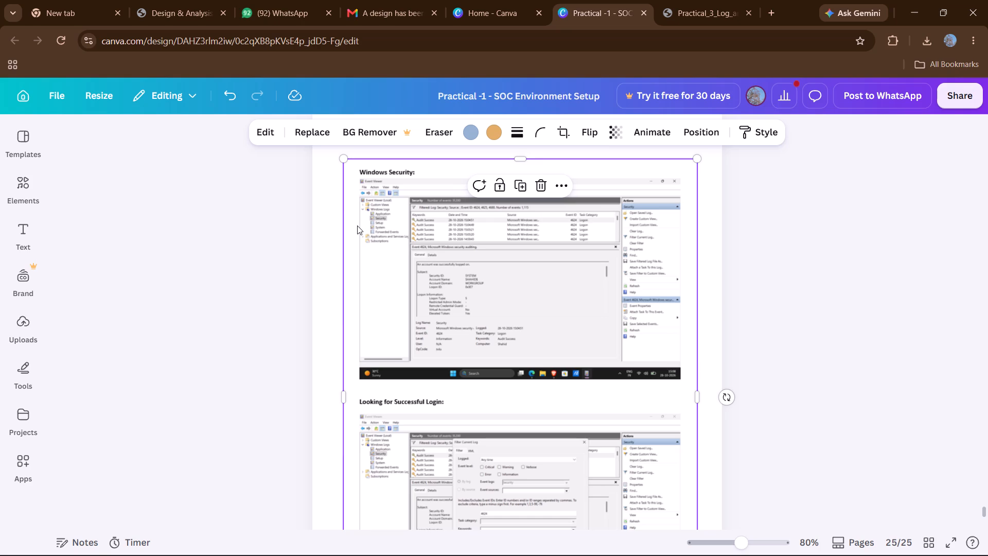
left_click(331, 206)
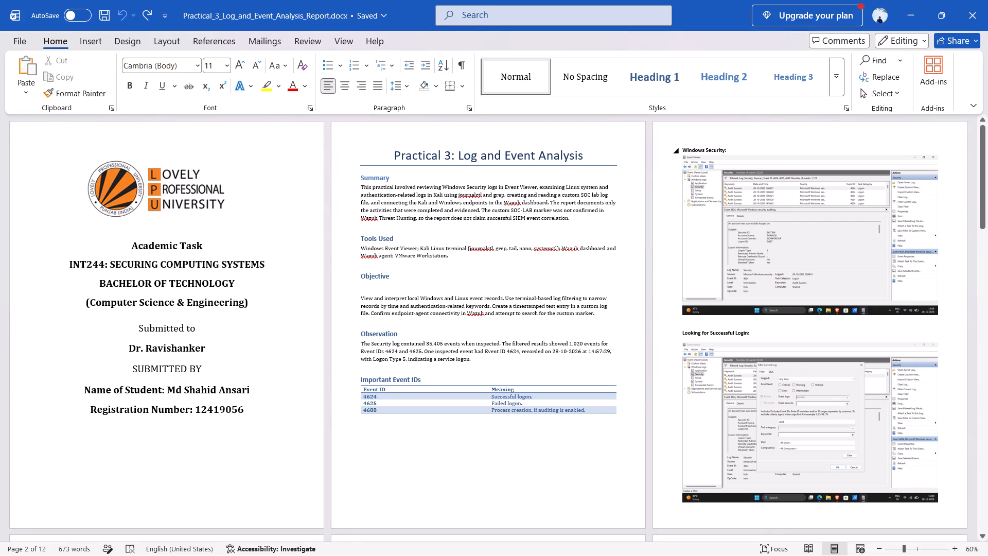
Return to the Word document, enlarge the view to 140% and snip only the Windows Security heading with its Event Viewer screenshot on page 3.
scroll(633, 287, "up", 2, "ctrl")
scroll(633, 287, "down", 2, "ctrl")
scroll(633, 287, "left", 1)
scroll(542, 297, "up", 4, "ctrl")
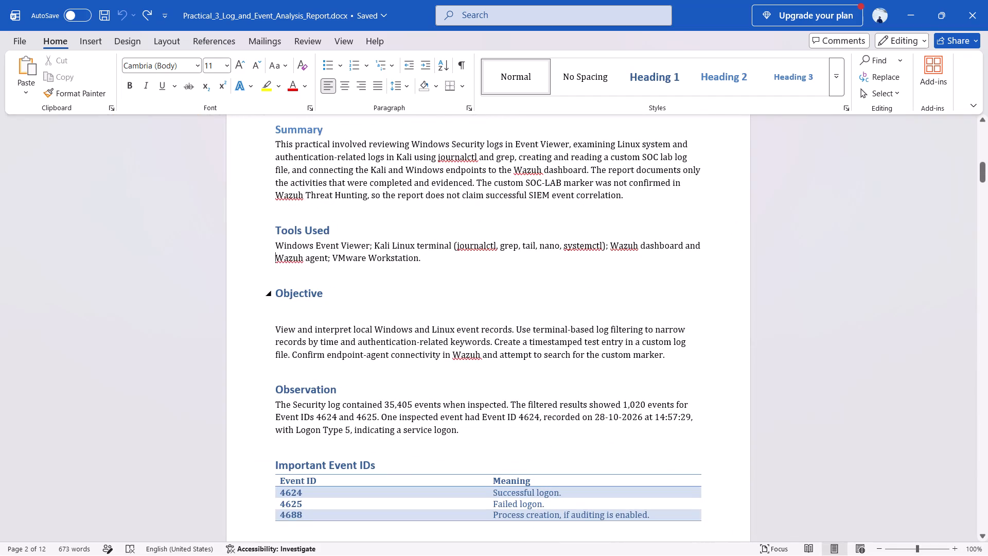
scroll(542, 297, "down", 4)
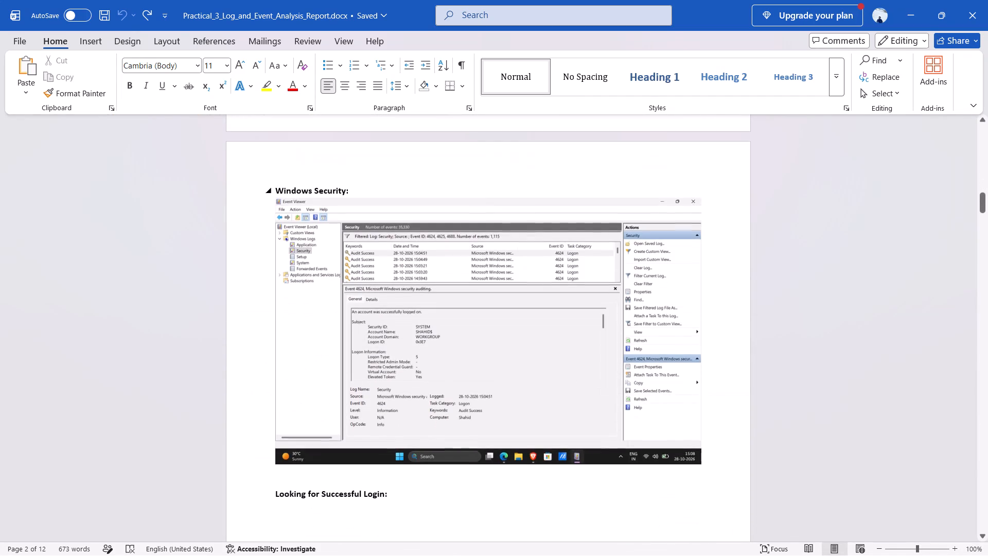
scroll(542, 297, "down", 1)
scroll(542, 297, "down", 1, "ctrl")
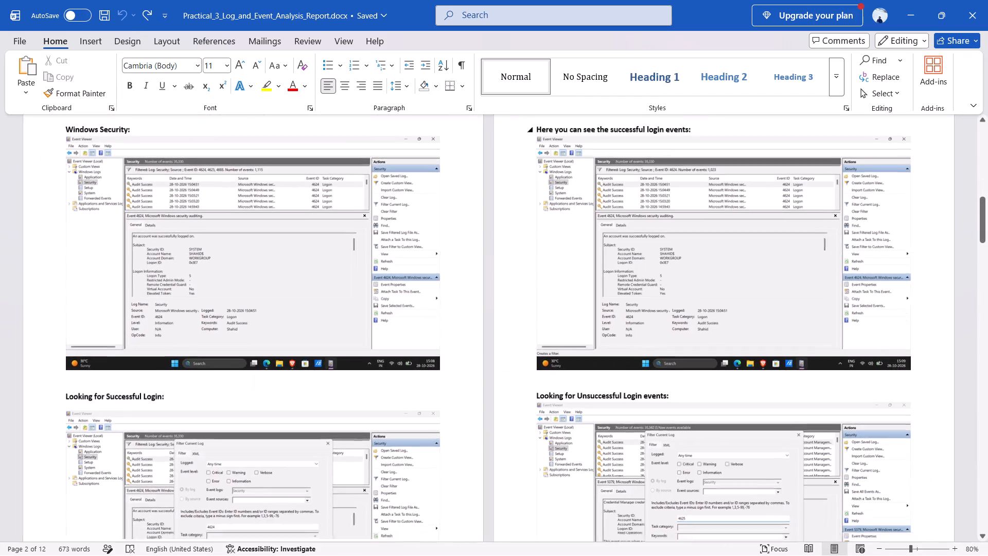
scroll(542, 297, "down", 1, "ctrl")
scroll(542, 297, "up", 6, "ctrl")
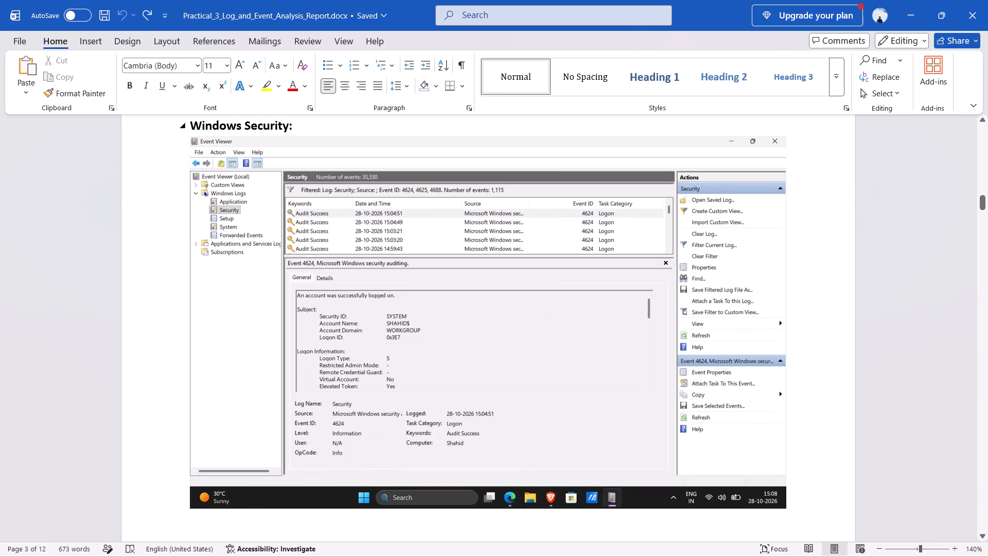
scroll(542, 297, "up", 1)
key("shift+super+s")
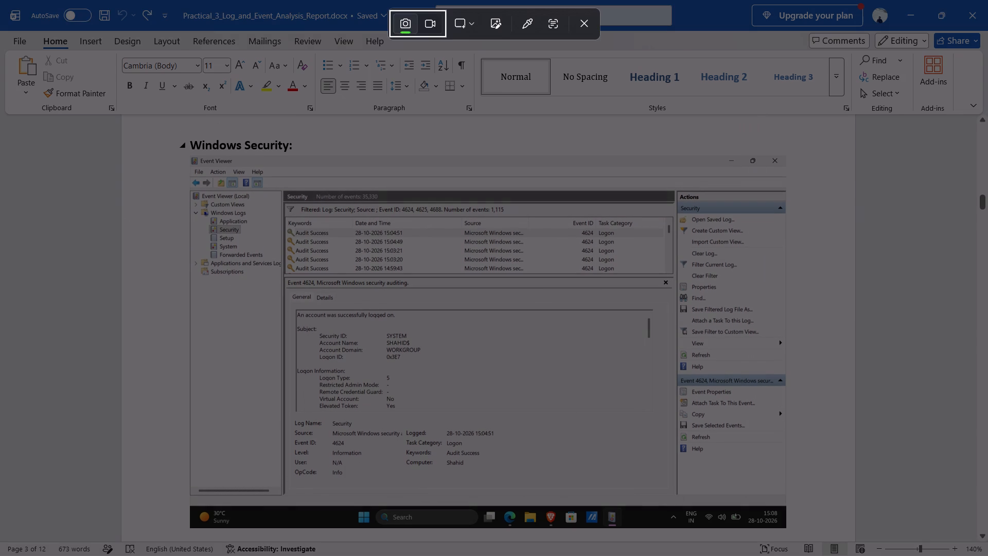
left_click_drag(161, 130, 792, 536)
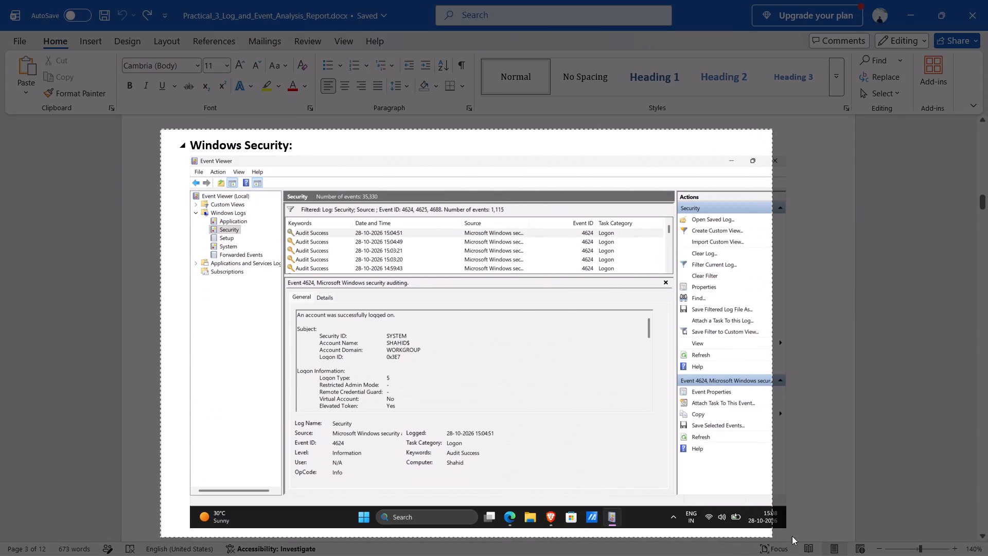
left_click_drag(792, 536, 809, 536)
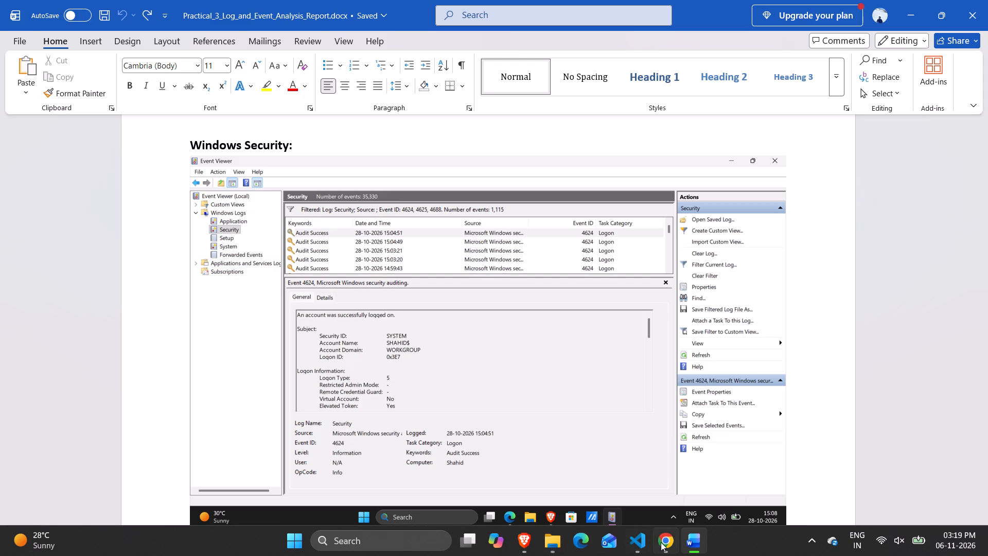
Switch back to the Canva report and delete the large image containing both Event Viewer screenshots from page 25.
key("alt+Tab")
left_click(518, 332)
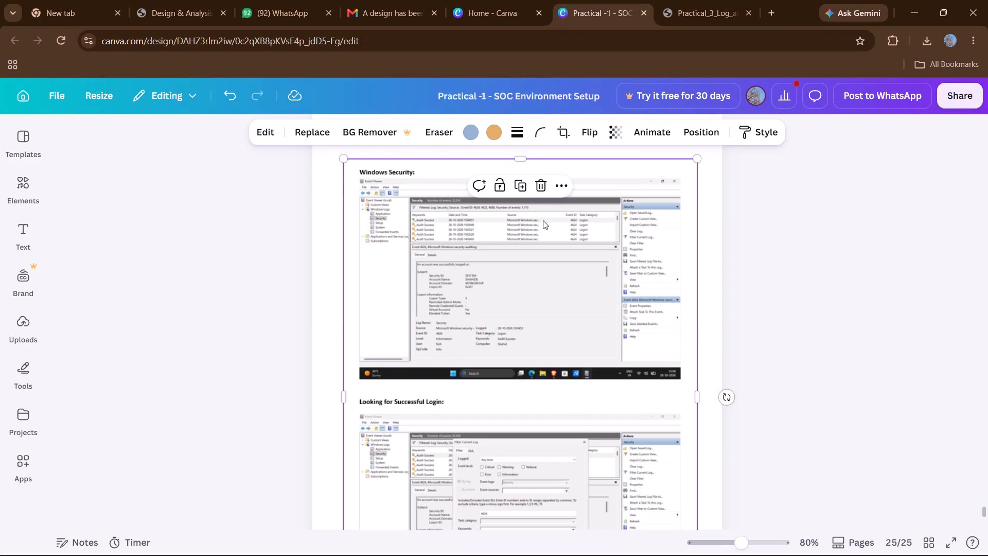
left_click(540, 190)
Paste the Windows Security snip on page 25 and place it horizontally centred near the top of the page.
key("ctrl+v")
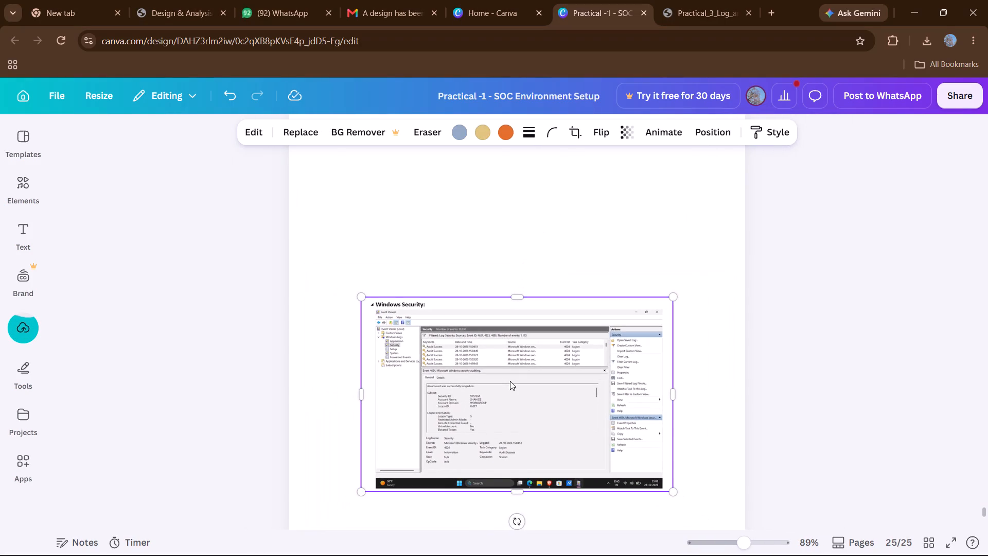
left_click_drag(510, 381, 503, 254)
scroll(503, 254, "up", 1)
left_click_drag(520, 312, 526, 264)
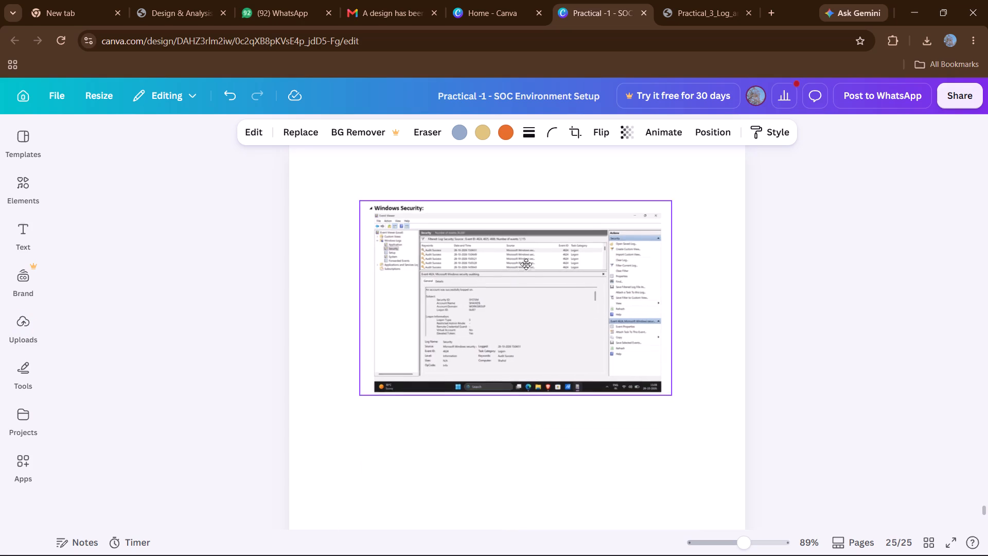
left_click_drag(526, 264, 525, 263)
scroll(525, 263, "up", 1)
left_click_drag(530, 293, 530, 282)
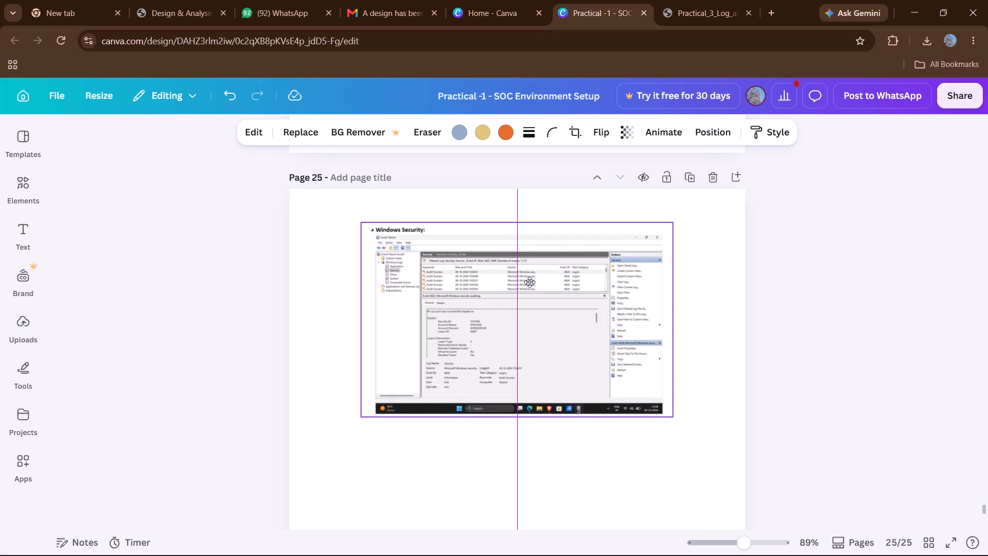
left_click_drag(530, 282, 530, 283)
Return to the Word document and snip the Looking for Successful Login heading with its Filter Current Log screenshot.
key("alt+Tab")
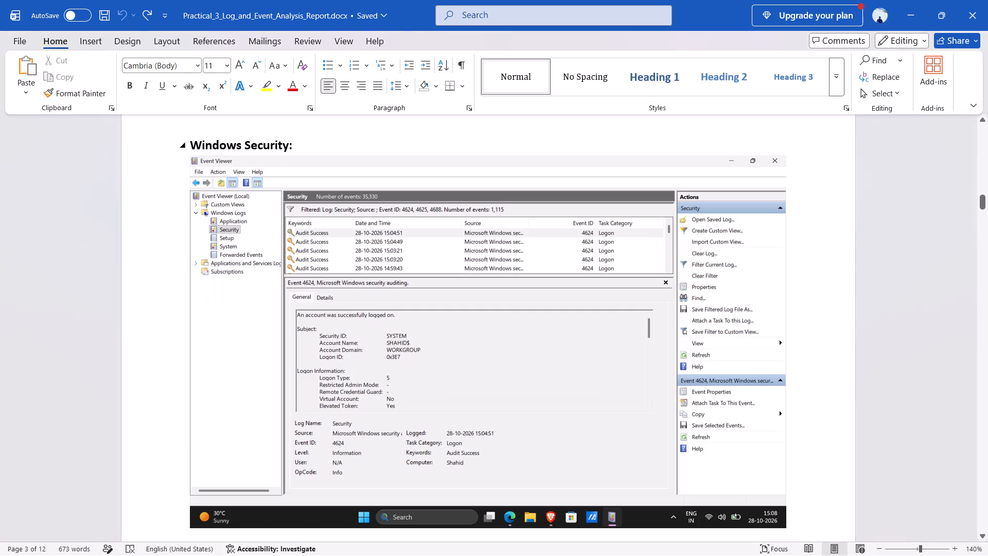
scroll(514, 436, "down", 2)
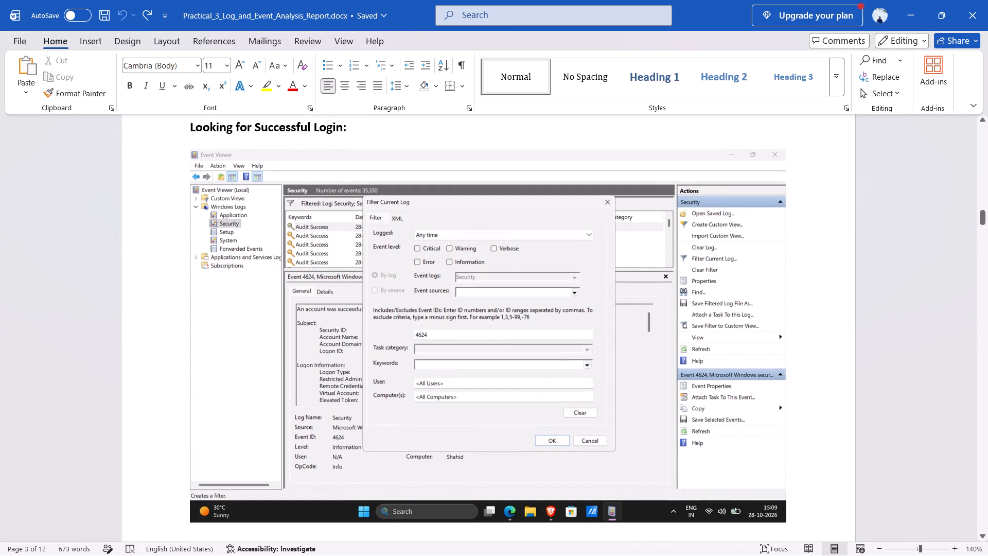
key("shift+super+s")
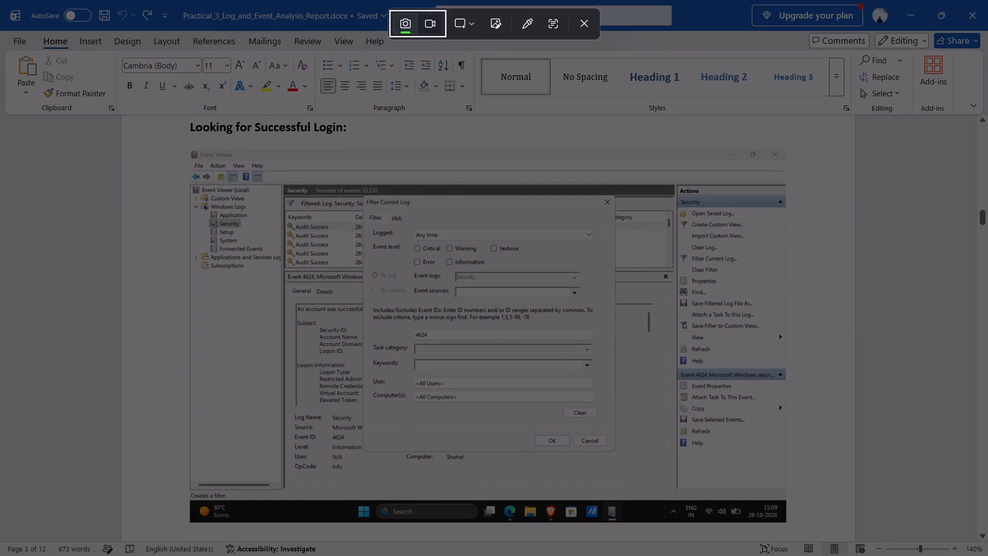
left_click_drag(178, 119, 796, 536)
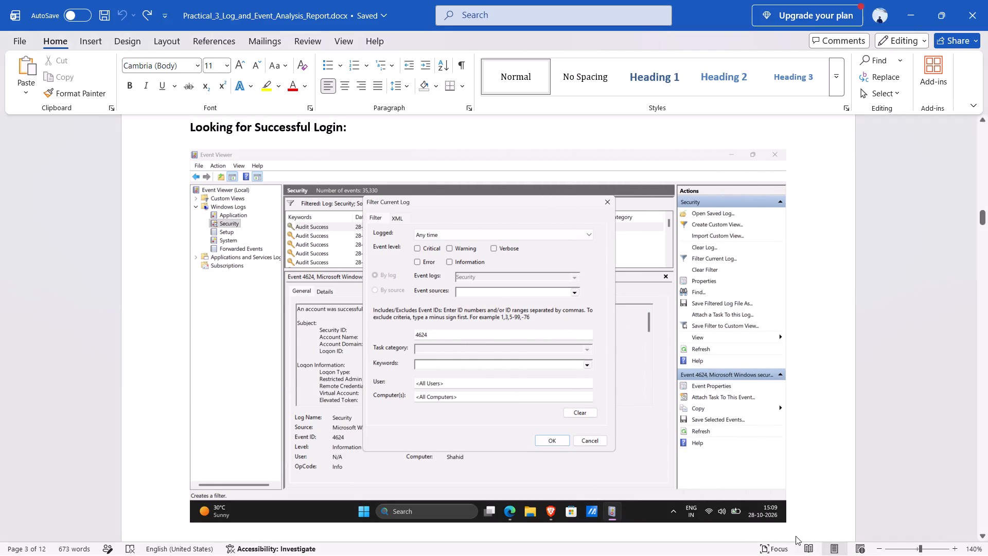
Paste the Looking for Successful Login snip onto page 25 of the Canva report, placed below the Windows Security image with a gap.
key("alt+Tab")
scroll(586, 499, "down", 2)
left_click(536, 437)
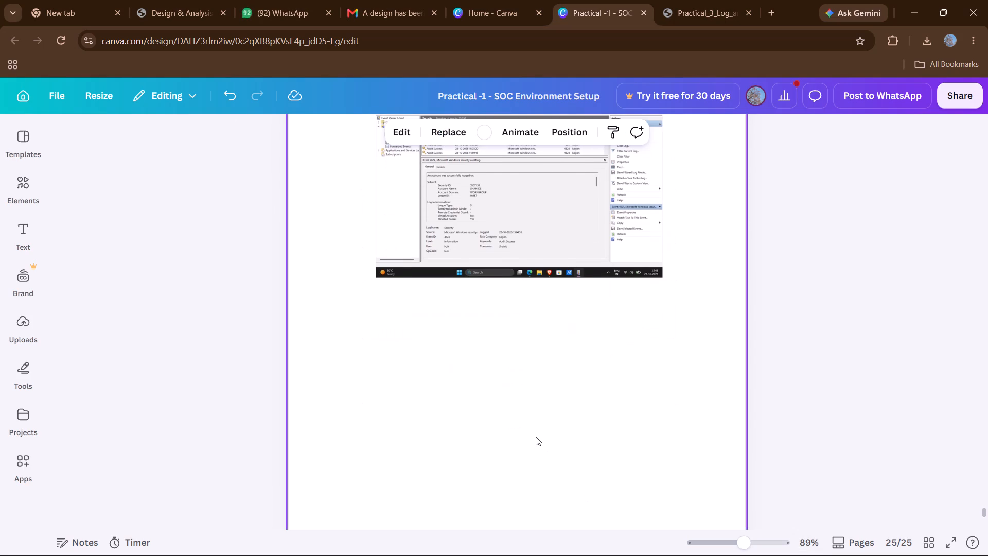
key("ctrl+v")
scroll(536, 437, "down", 1)
left_click_drag(530, 307, 530, 333)
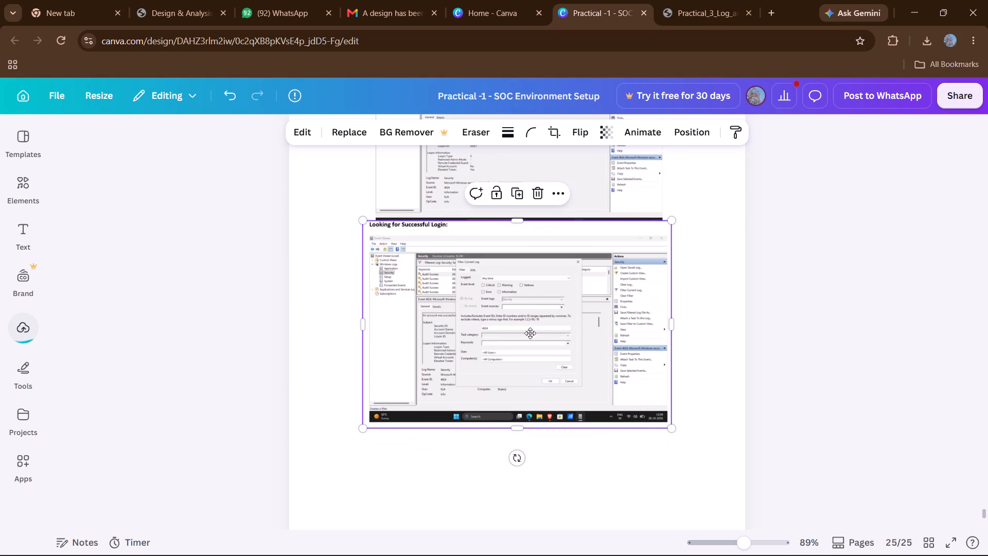
left_click_drag(530, 333, 534, 377)
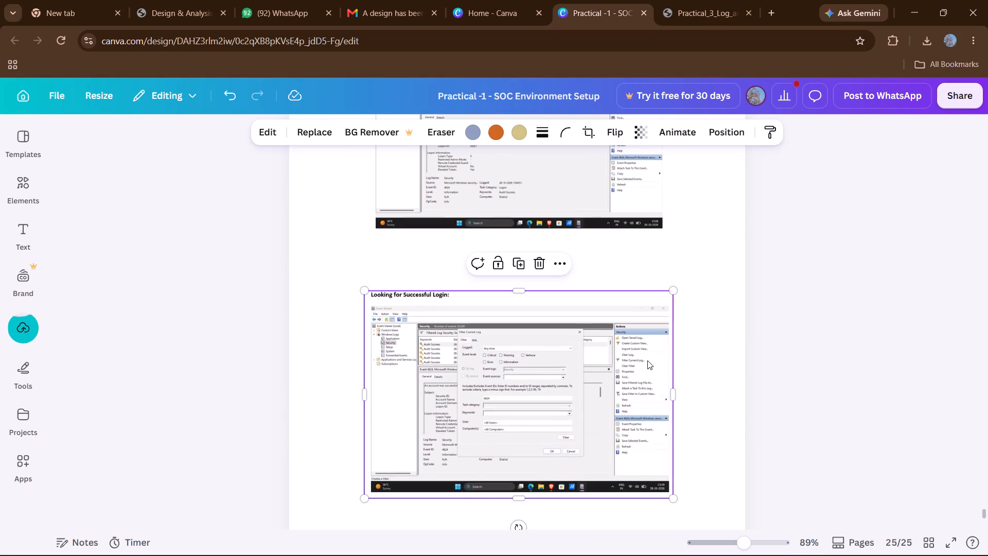
left_click(727, 338)
Add a blank page 26 after page 25 of the report.
scroll(727, 338, "down", 3)
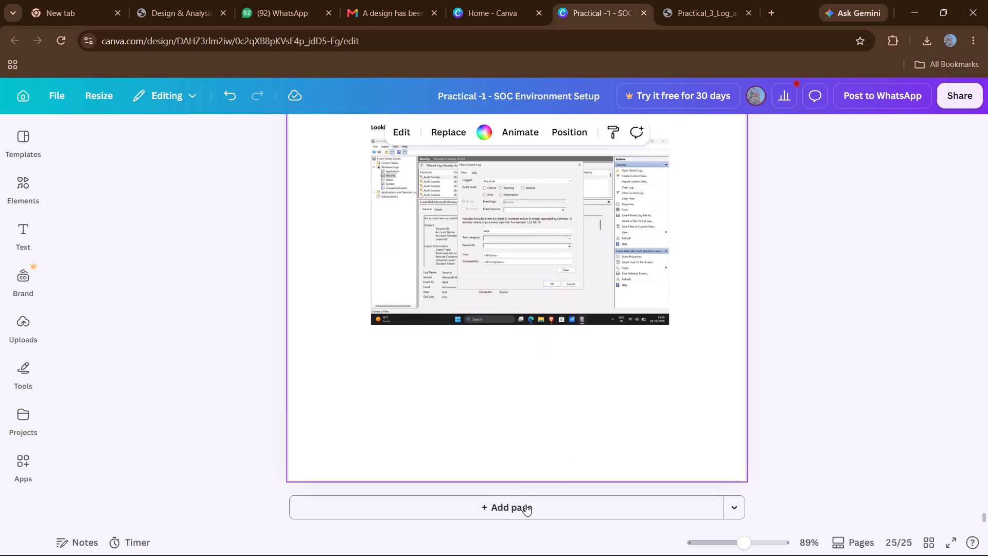
left_click(509, 516)
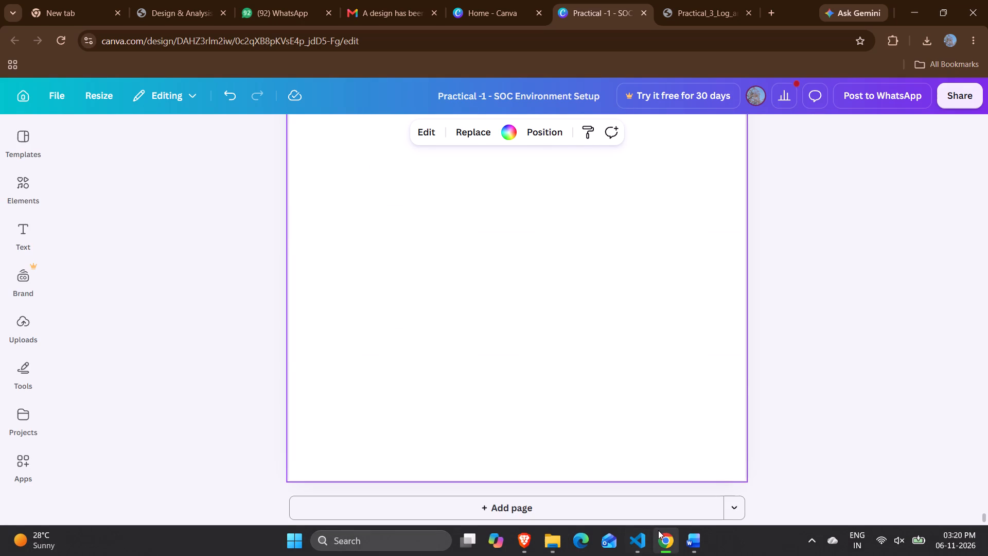
In the Word document, snip the heading "Here you can see the successful login events:" together with its Event Viewer screenshot.
key("alt+Tab")
scroll(497, 368, "down", 3)
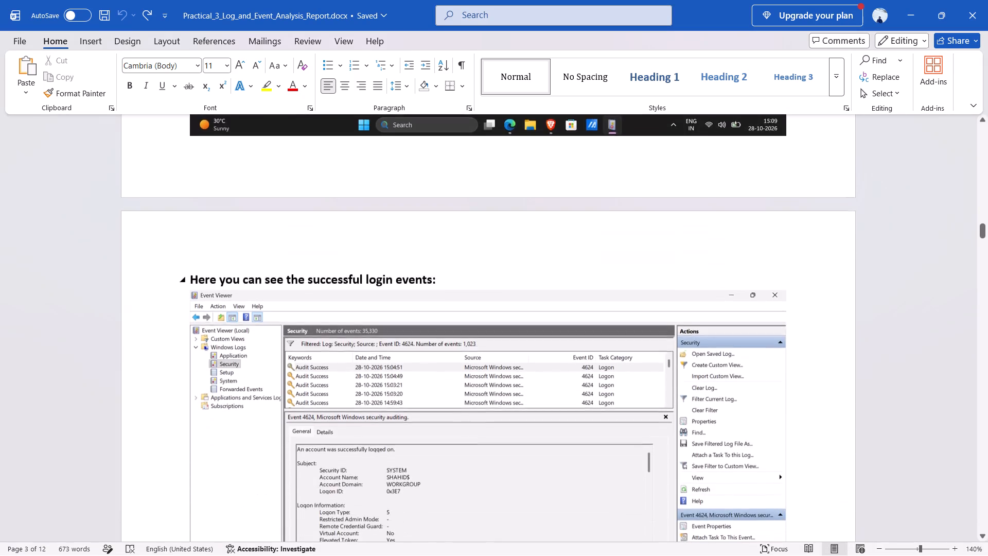
scroll(497, 368, "down", 1)
scroll(497, 368, "down", 1, "ctrl")
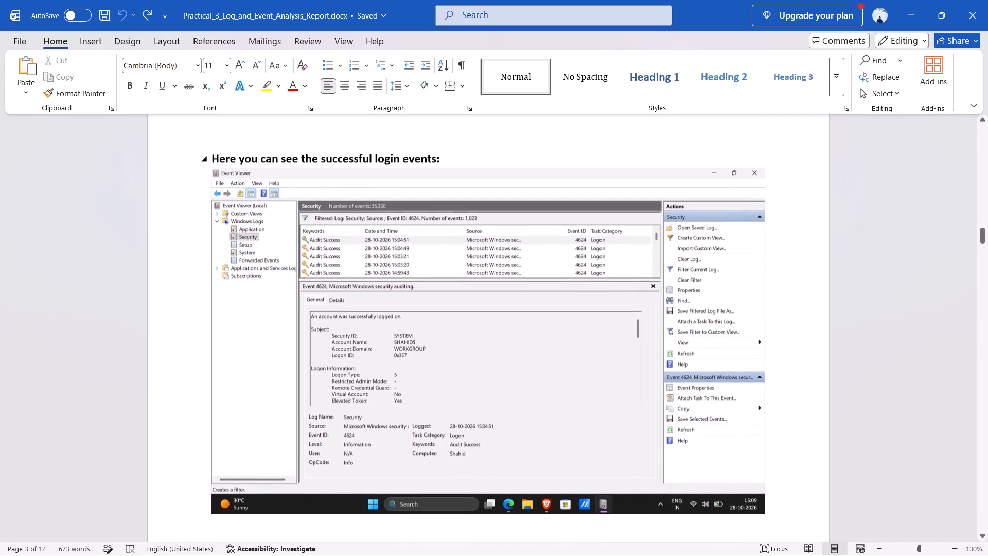
key("shift+super+s")
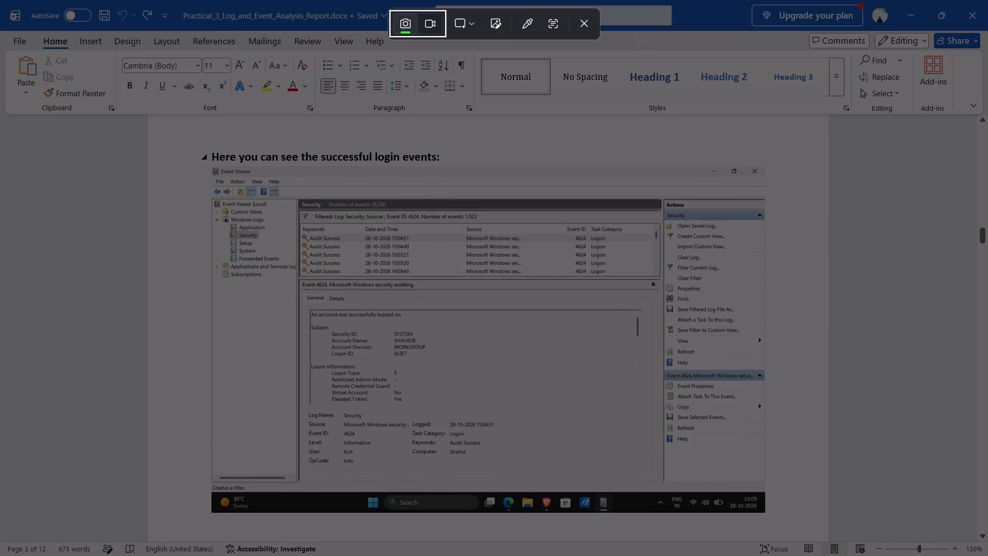
left_click_drag(189, 138, 785, 531)
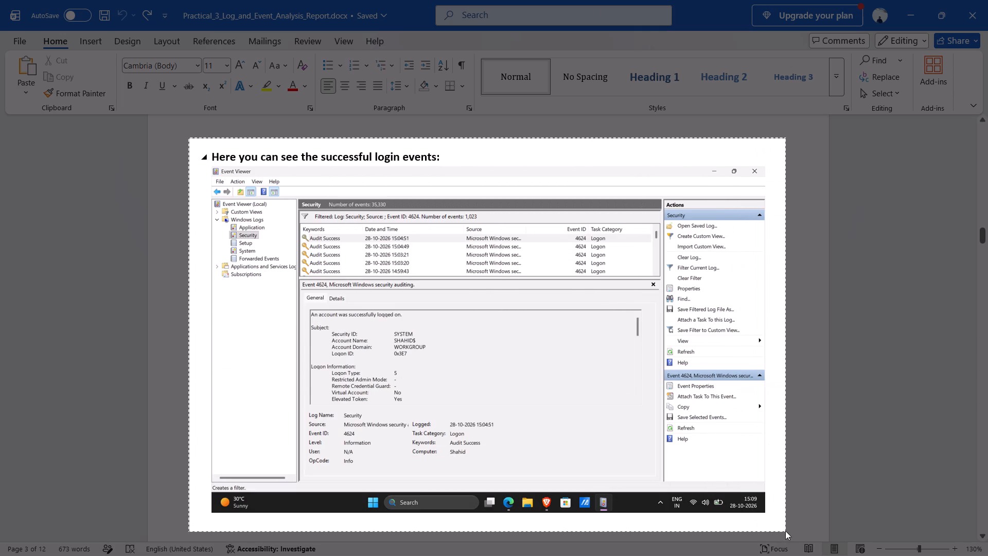
left_click_drag(785, 531, 786, 529)
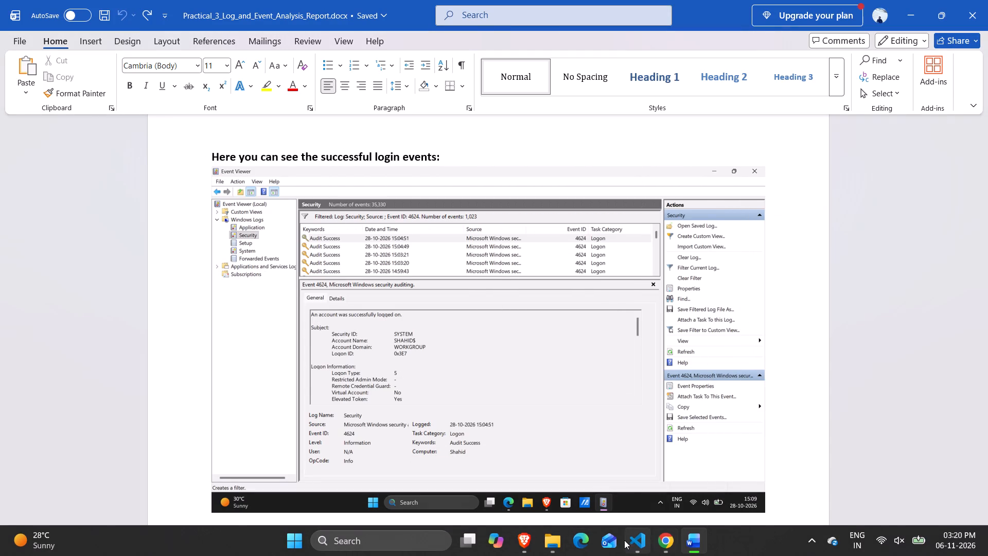
Paste the successful login events snip onto page 26 of the Canva report and centre it horizontally near the page's top.
left_click(668, 538)
scroll(470, 283, "up", 1)
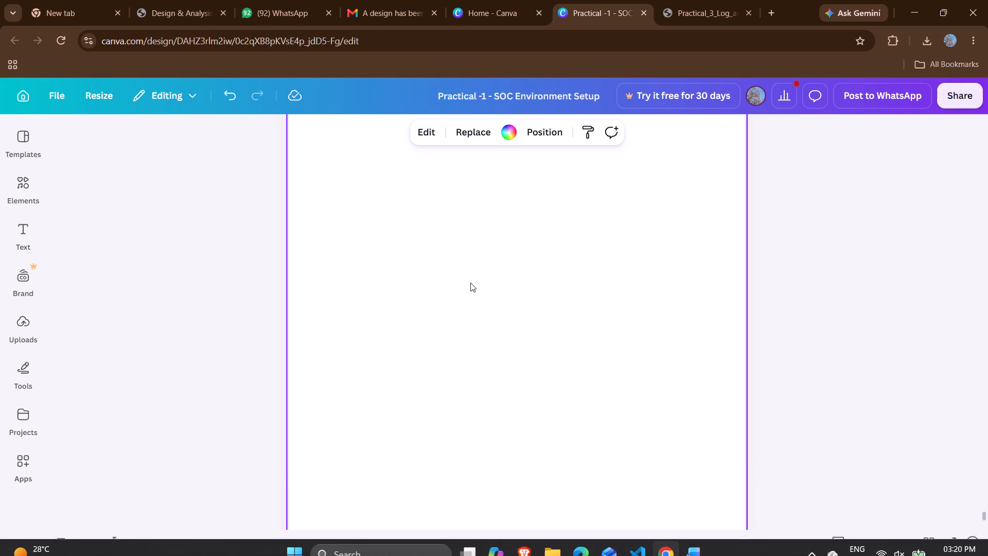
scroll(470, 283, "up", 4)
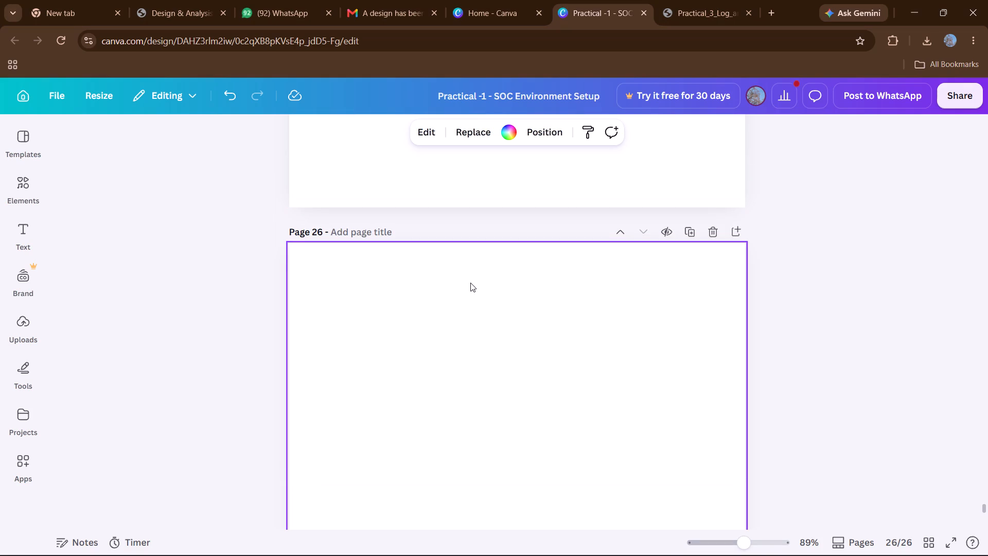
left_click(475, 307)
key("ctrl+v")
scroll(479, 328, "down", 2)
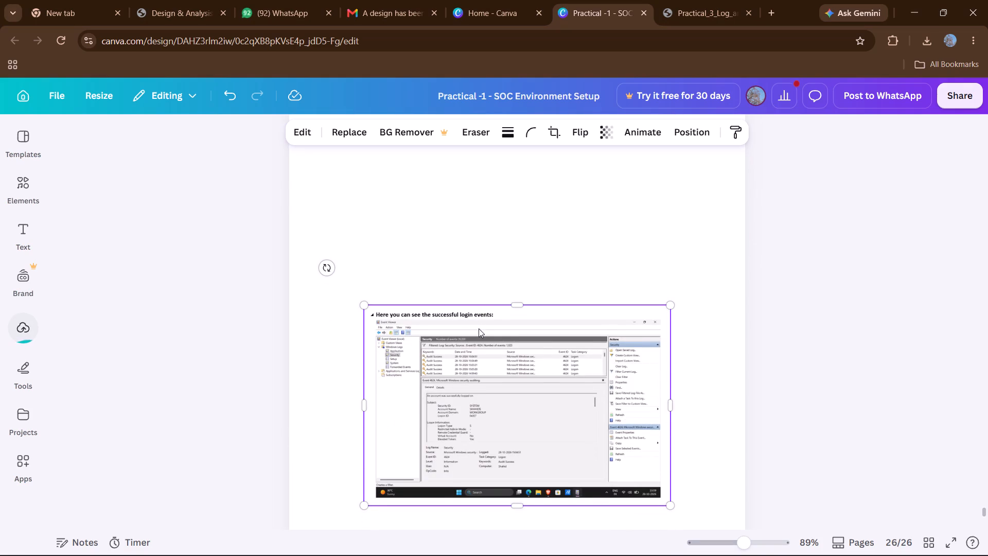
left_click_drag(508, 360, 520, 225)
scroll(520, 225, "up", 1)
left_click_drag(530, 331, 527, 321)
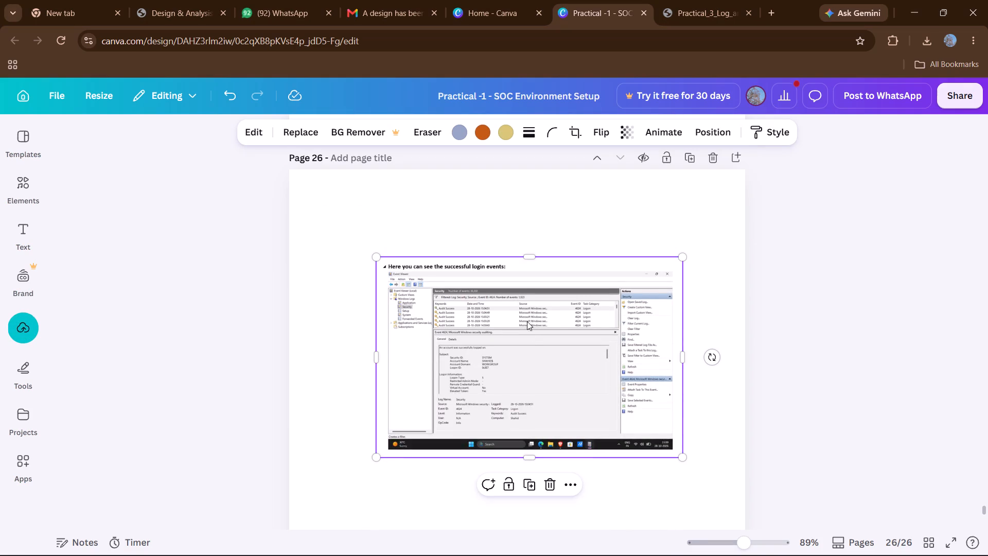
left_click_drag(527, 321, 519, 290)
scroll(532, 374, "down", 1)
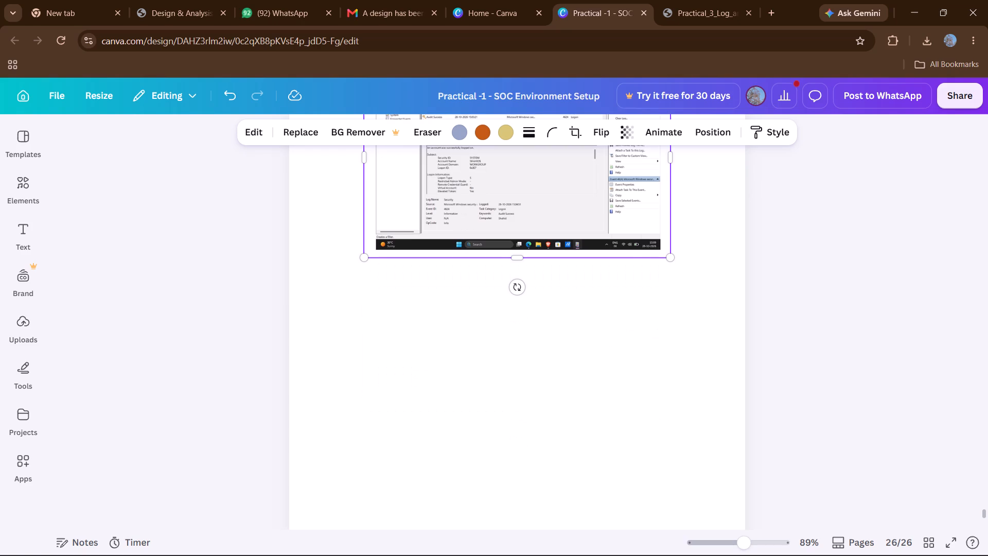
Switch to the Word document and snip the Looking for Unsuccessful Login events heading with its Filter Current Log screenshot.
left_click(690, 541)
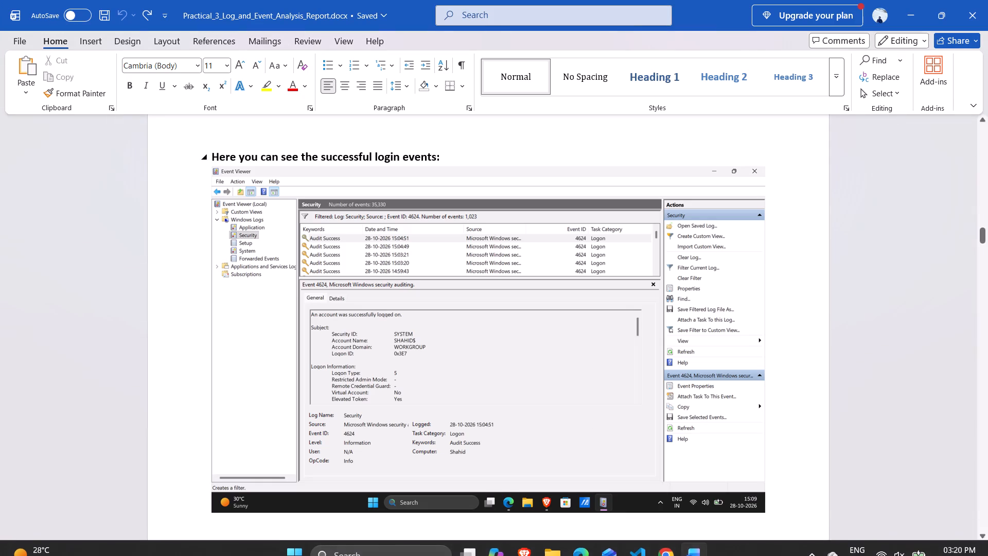
scroll(591, 418, "down", 1)
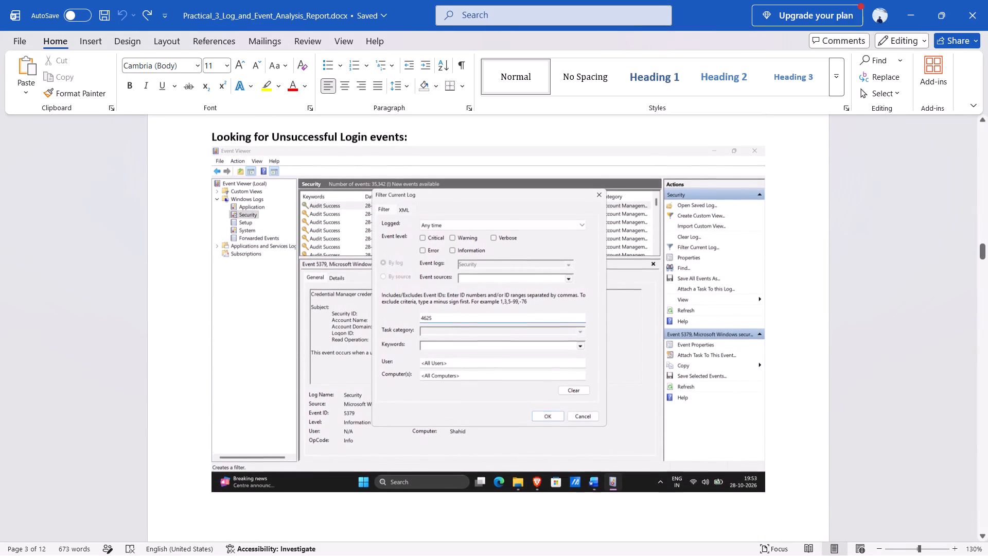
scroll(591, 418, "down", 1)
key("shift+super+s")
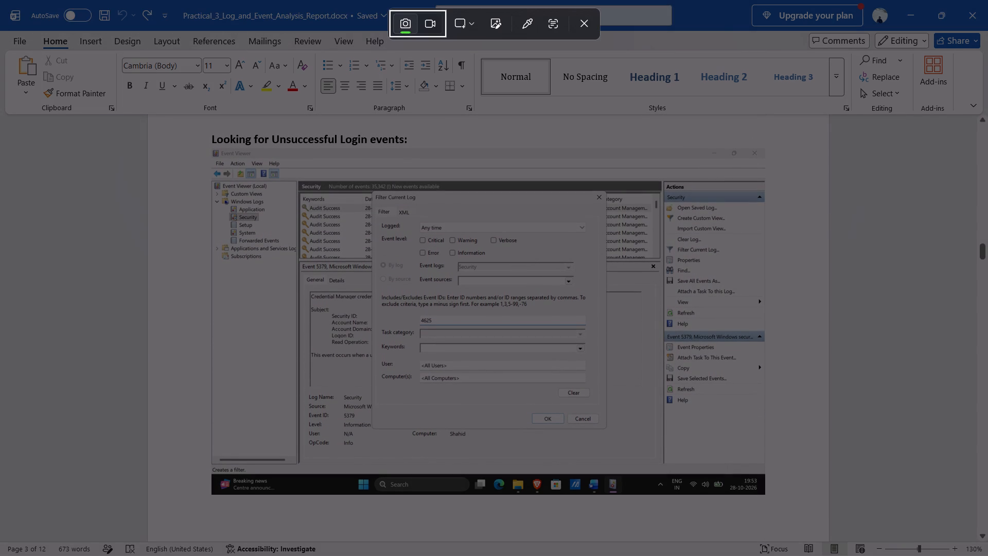
left_click_drag(190, 124, 783, 516)
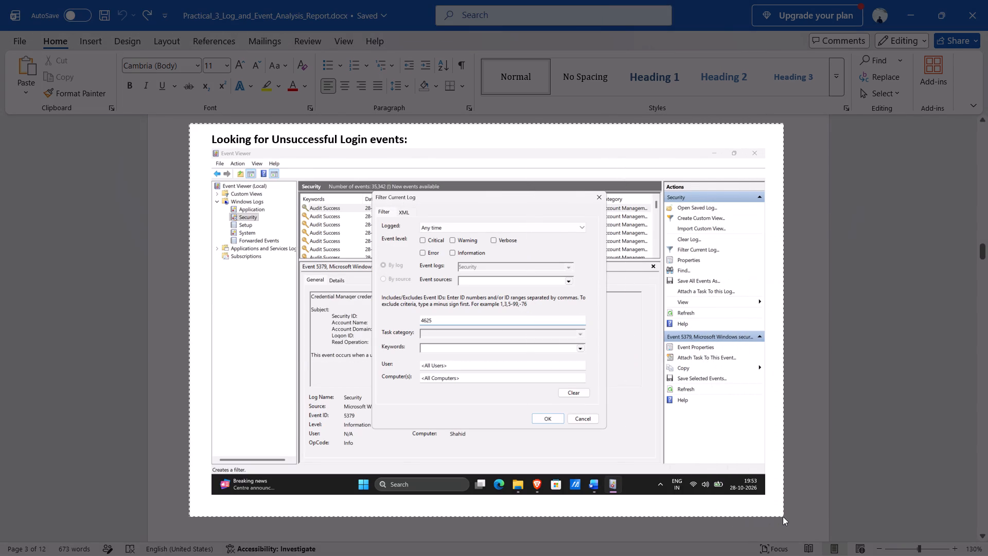
Paste the Looking for Unsuccessful Login events snip onto Canva page 26, placed below the successful login events image.
left_click(675, 547)
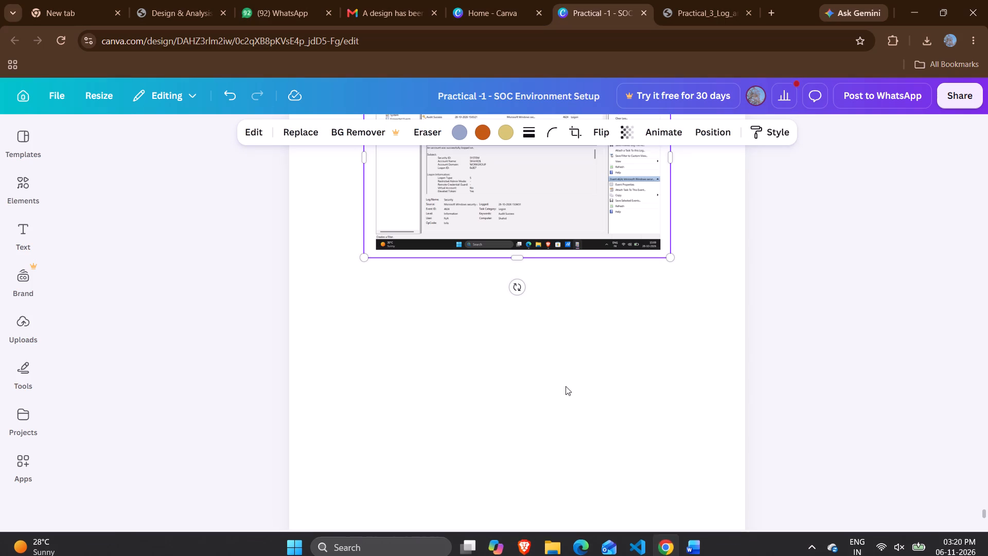
left_click(566, 386)
key("ctrl+v")
left_click_drag(528, 356, 535, 407)
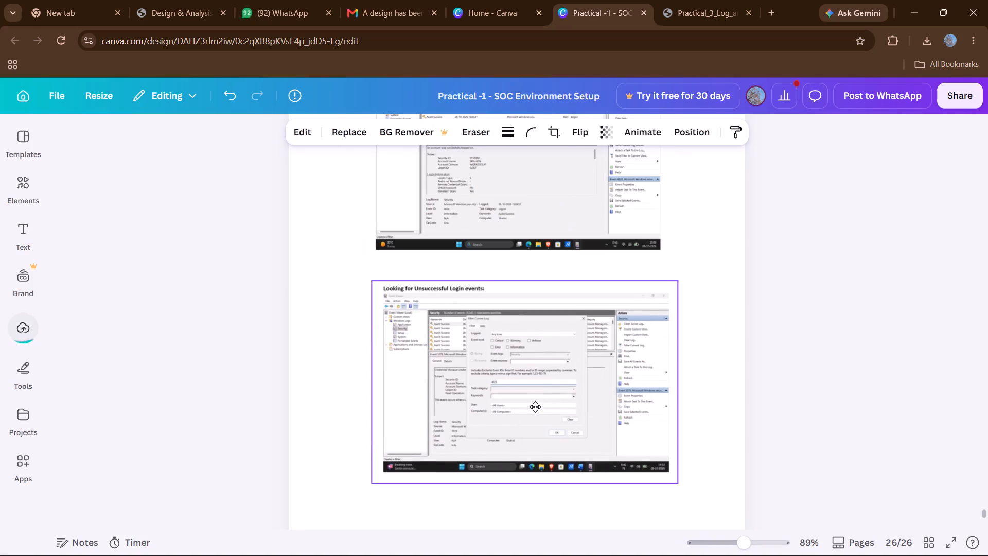
left_click_drag(535, 407, 535, 414)
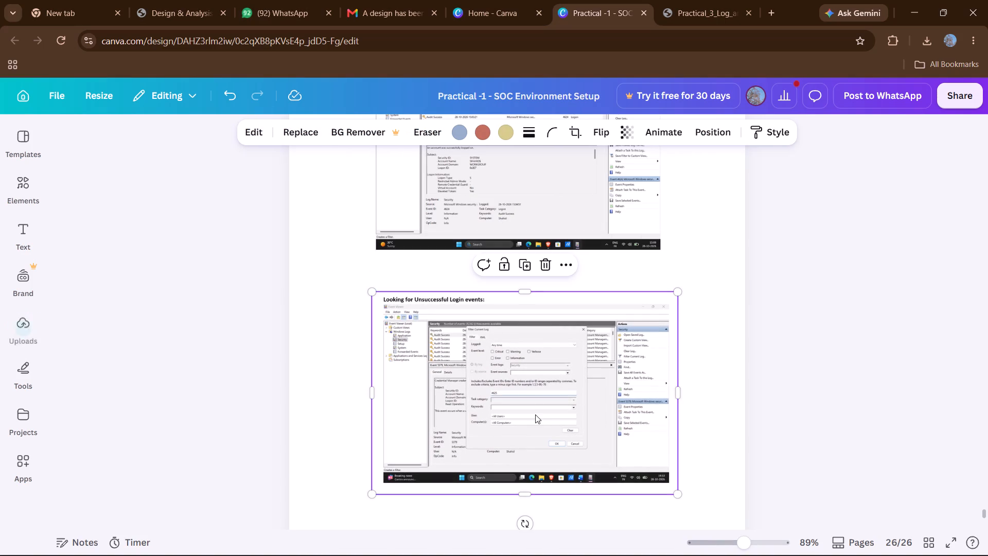
left_click(708, 357)
Add a blank page 27 at the end of the report.
scroll(708, 357, "down", 3)
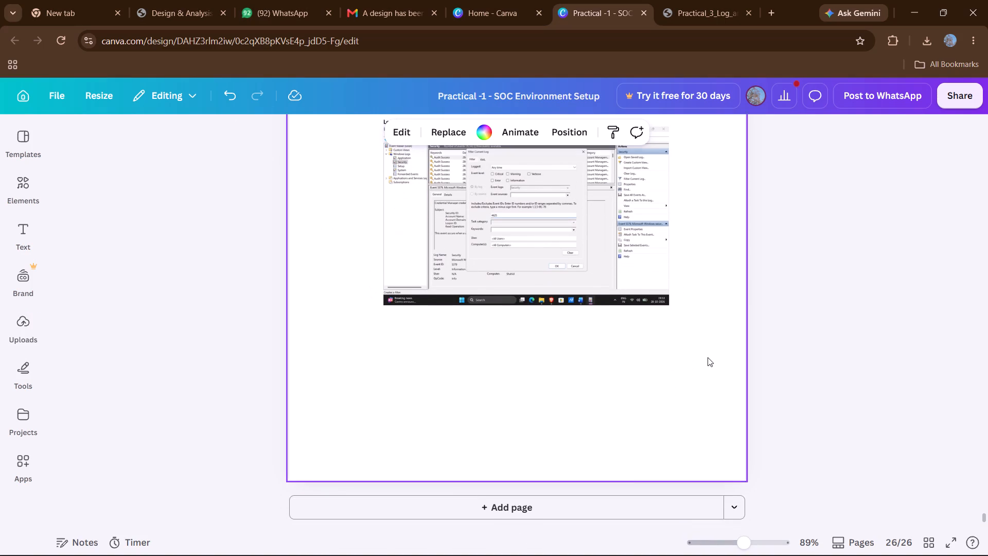
left_click(588, 514)
scroll(588, 331, "up", 2)
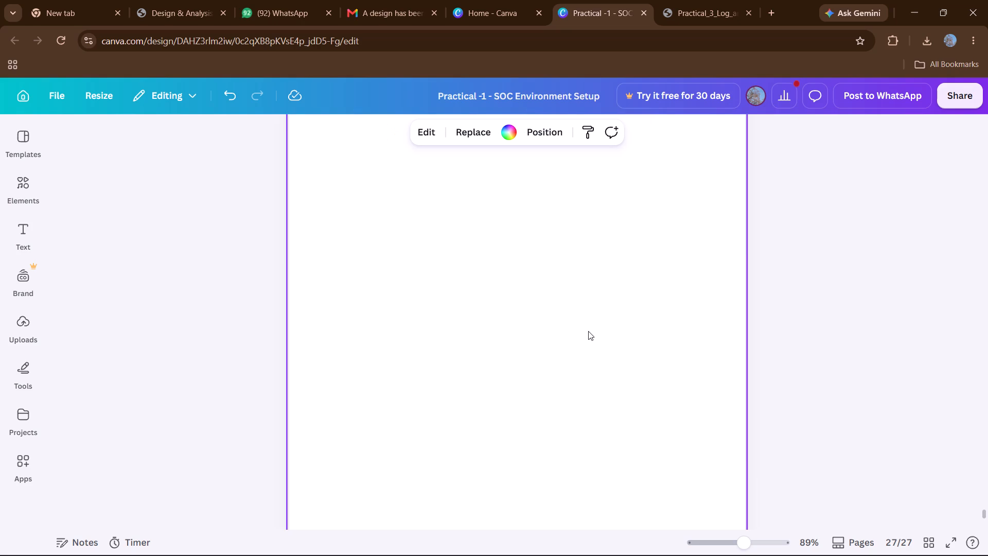
scroll(588, 331, "up", 2)
scroll(588, 331, "down", 1)
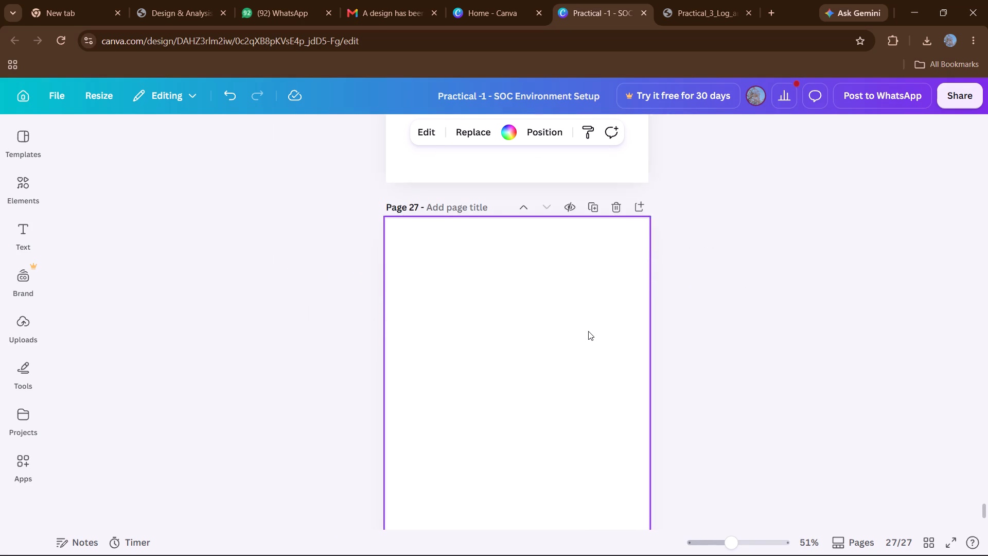
scroll(588, 331, "down", 2)
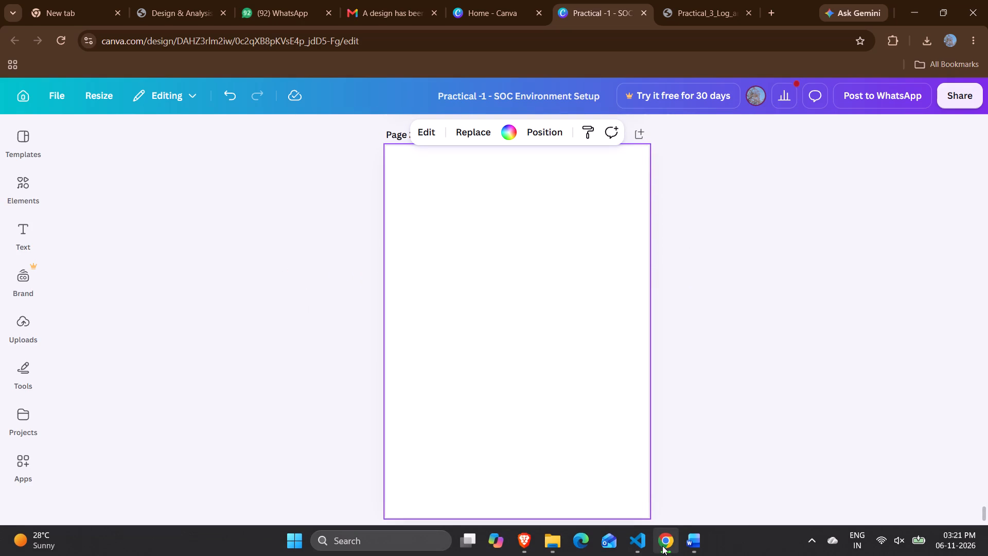
Return to the Word document and go to the "No unsuccessful login event in system:" heading and its Event Viewer screenshot.
left_click(683, 547)
scroll(607, 337, "down", 1)
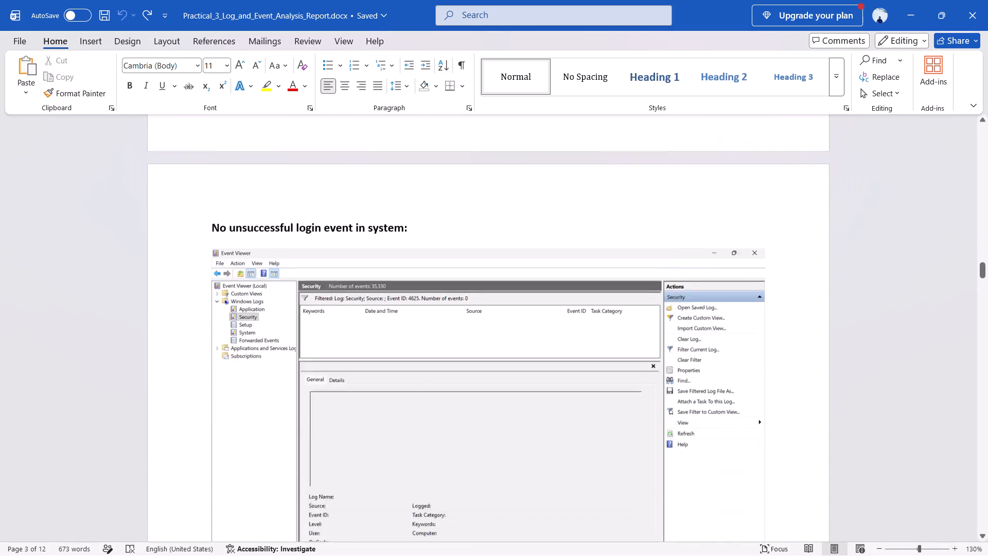
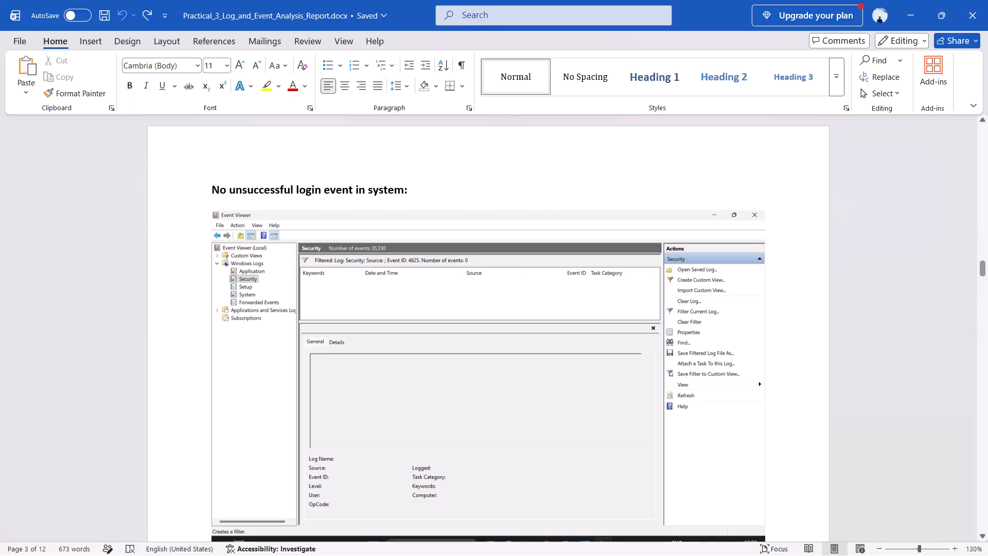
Snip the "No unsuccessful login event in system:" heading together with its full Event Viewer screenshot.
scroll(557, 455, "down", 1)
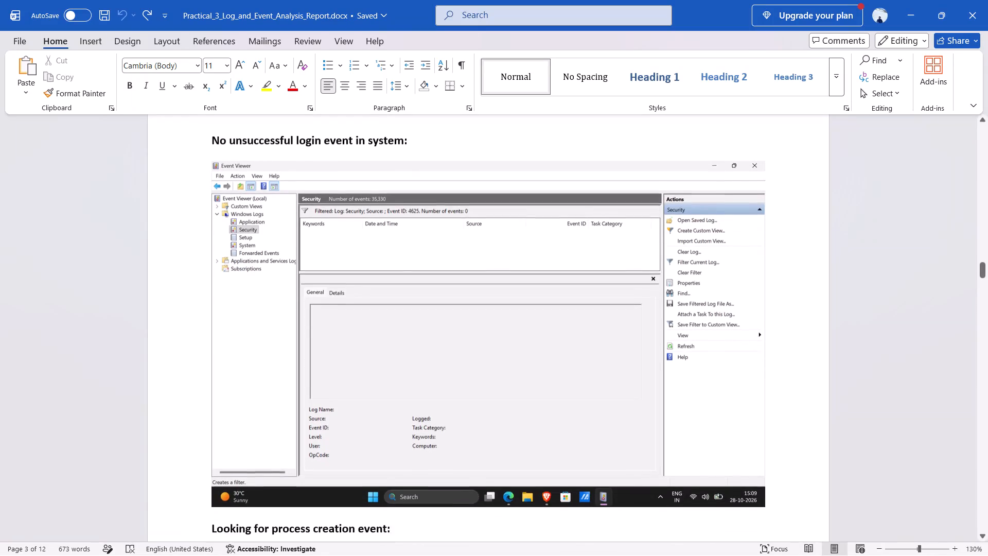
scroll(557, 455, "down", 1)
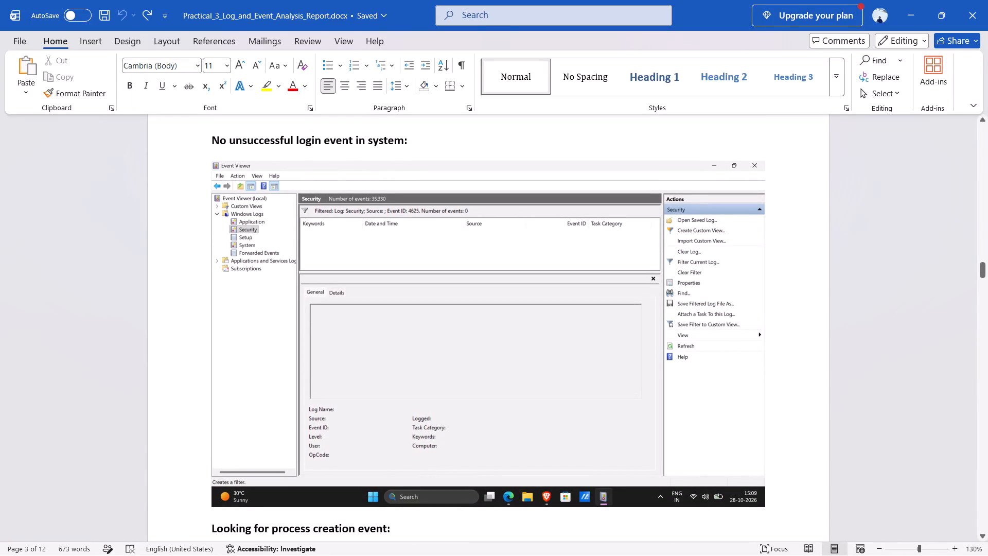
key("shift+super+s")
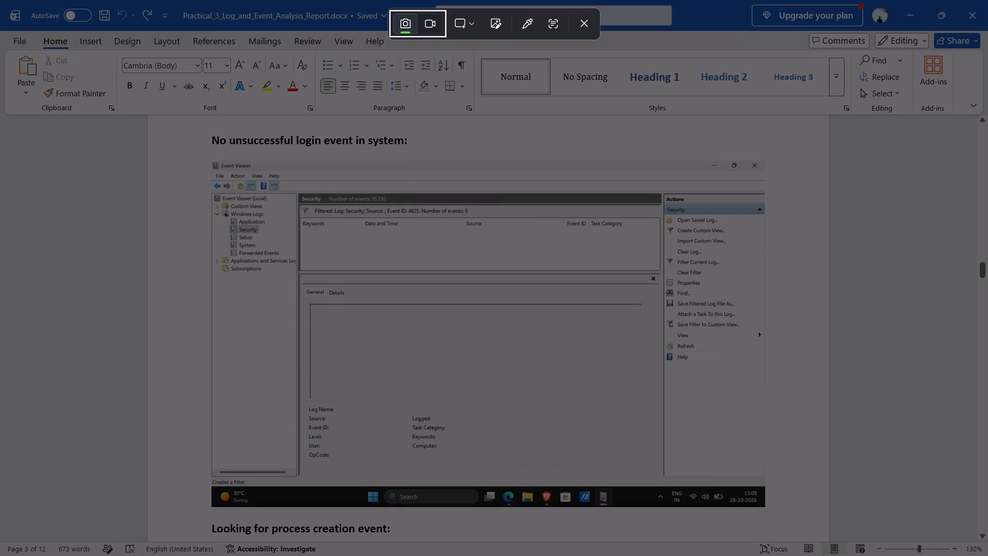
left_click_drag(193, 129, 775, 522)
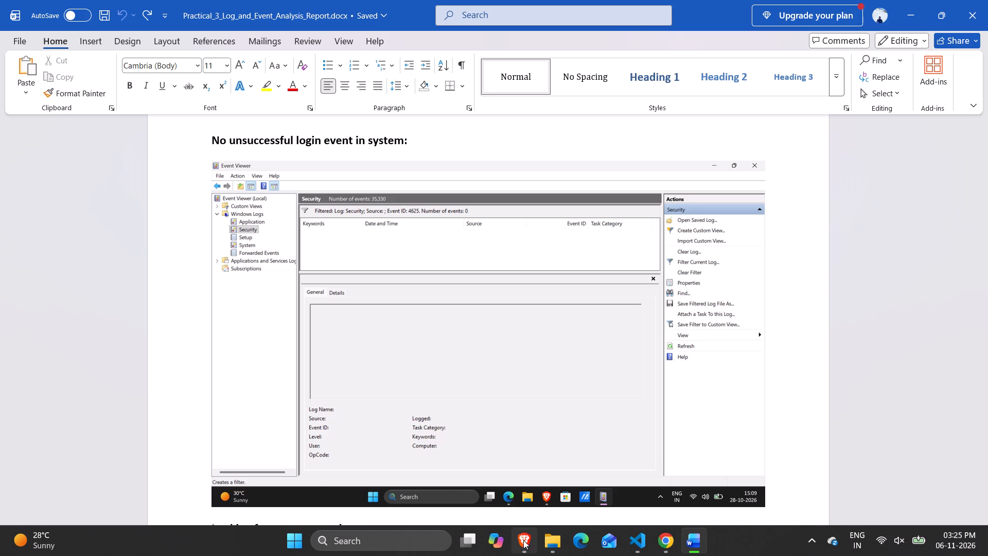
left_click(523, 540)
left_click(987, 0)
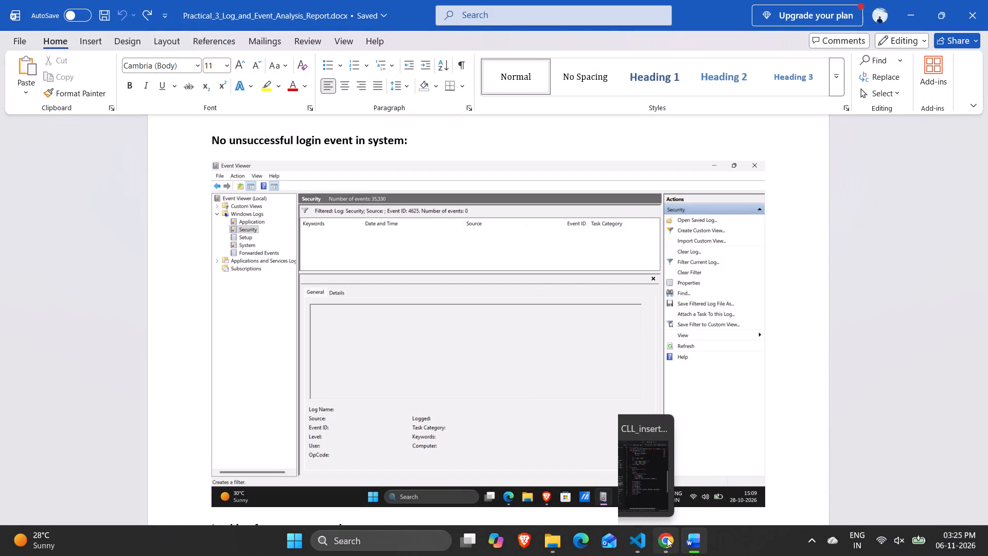
Switch to the Canva report in Chrome, paste the snip onto blank page 27 and place it centred near the page top.
left_click(664, 540)
right_click(540, 255)
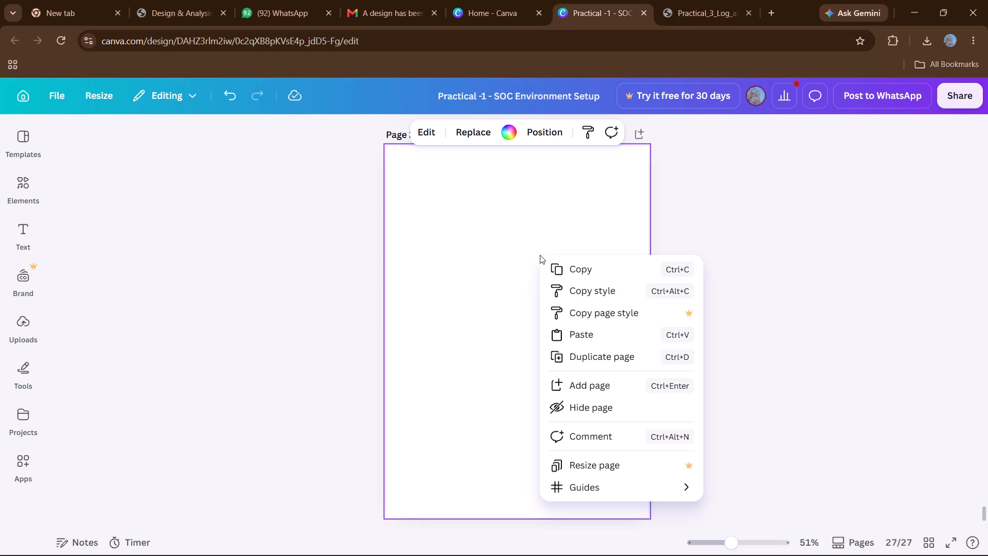
key("ctrl+v")
left_click(497, 294)
left_click_drag(497, 294, 497, 290)
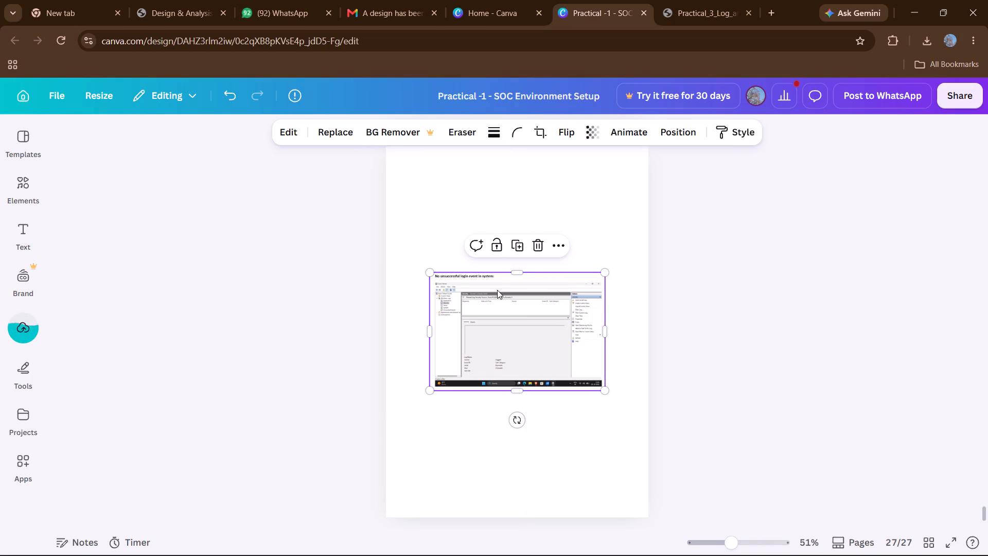
left_click_drag(497, 290, 499, 223)
scroll(499, 223, "up", 1)
left_click_drag(513, 291, 512, 275)
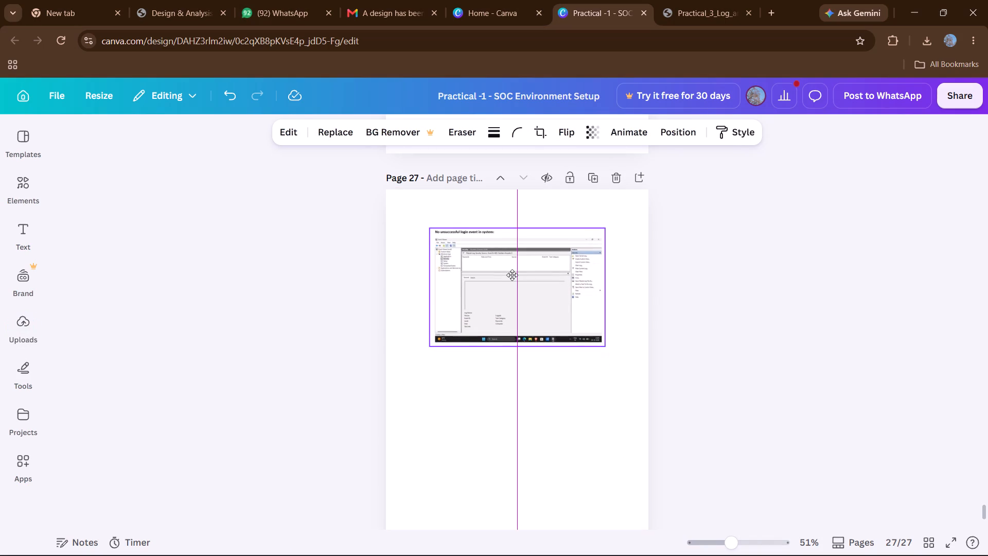
left_click_drag(512, 275, 511, 270)
Enlarge the unsuccessful login image on page 27 from both lower corners so it spans the width between the page margins.
left_click(608, 343)
left_click_drag(608, 343, 617, 362)
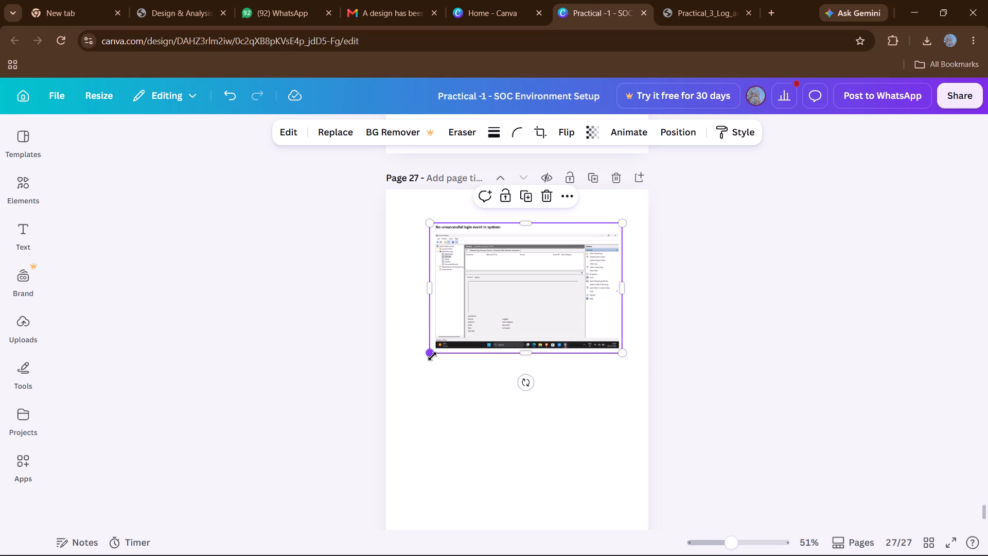
left_click_drag(432, 356, 425, 374)
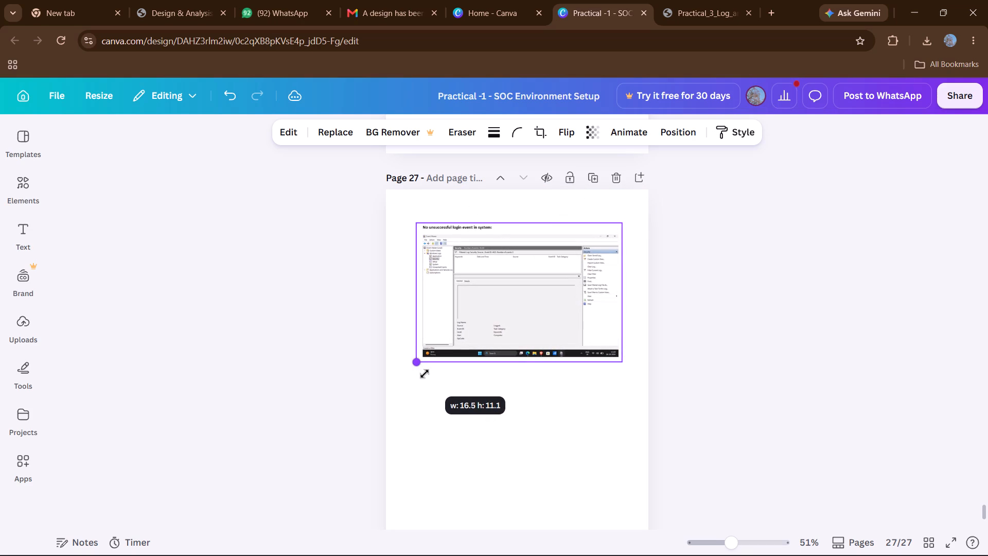
left_click_drag(425, 374, 421, 378)
scroll(488, 425, "down", 1)
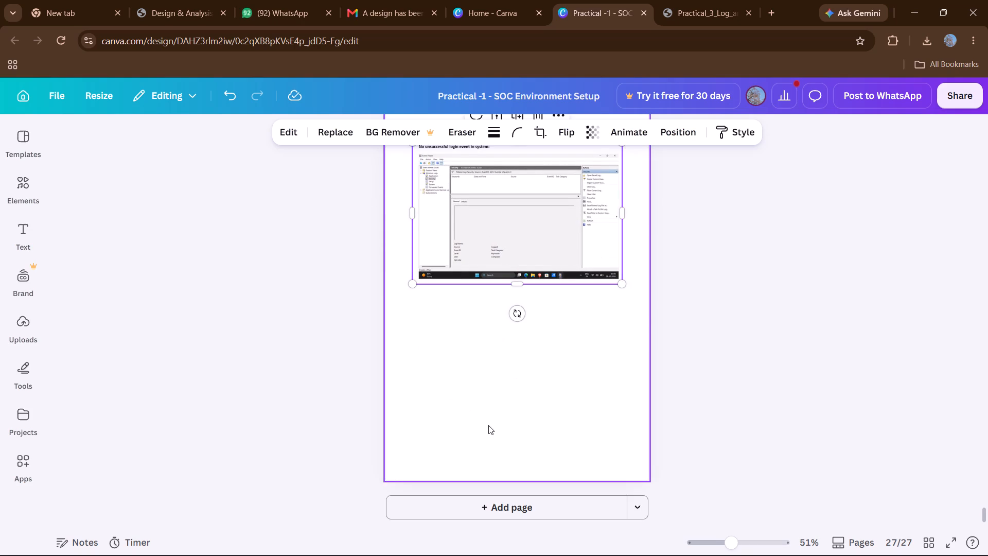
scroll(488, 425, "down", 1)
left_click(569, 319)
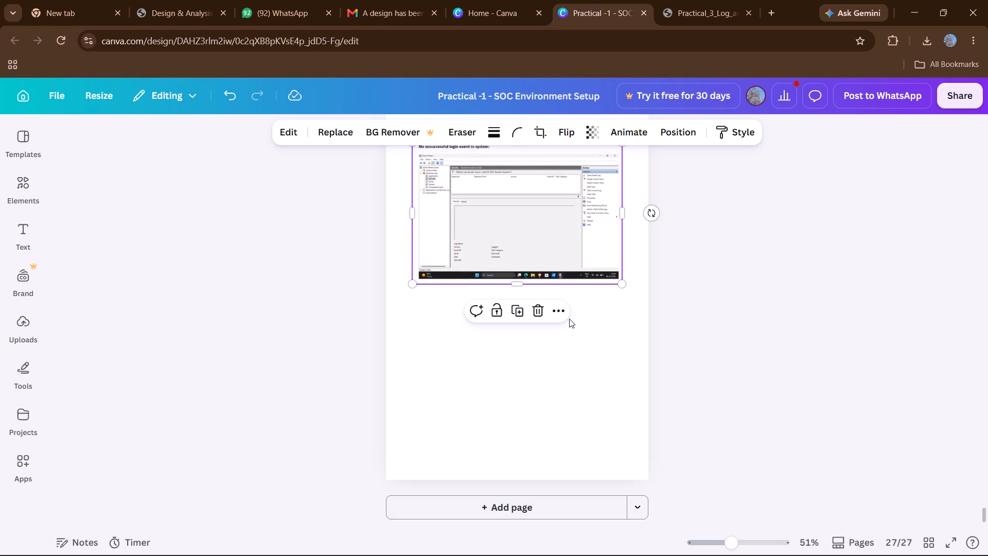
Switch to the Word document and snip the "Looking for process creation event:" heading with its Filter Current Log screenshot.
key("alt+Tab")
scroll(507, 331, "down", 2)
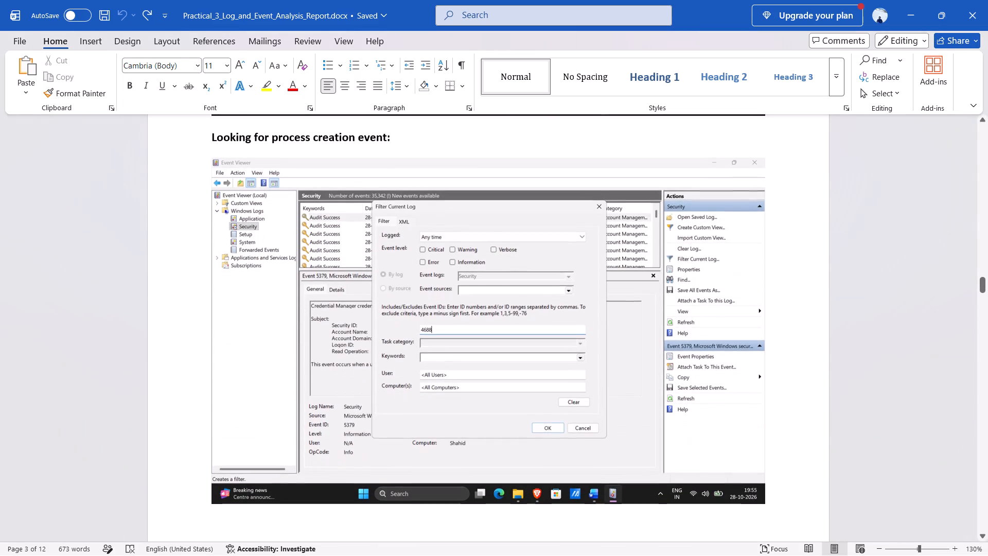
key("shift+super+s")
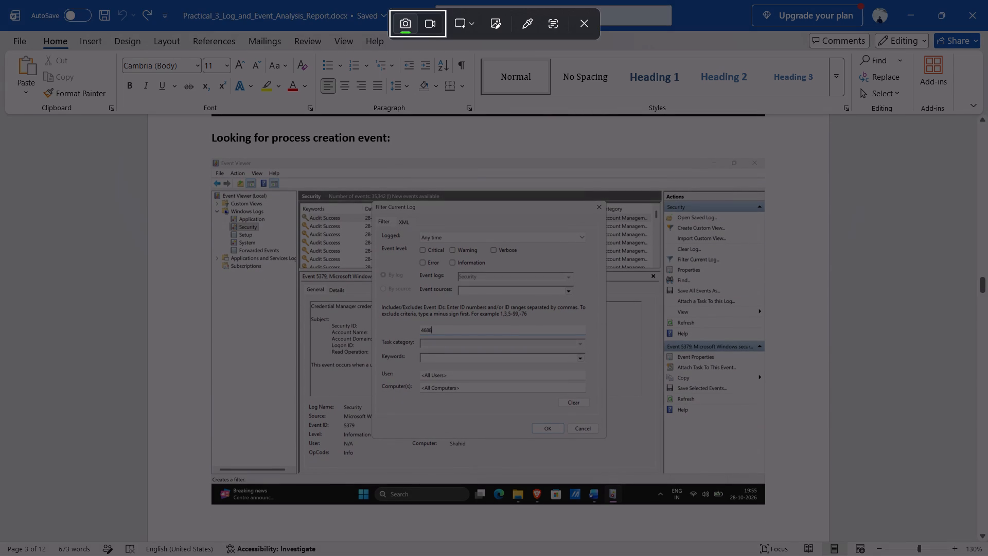
left_click_drag(196, 125, 787, 523)
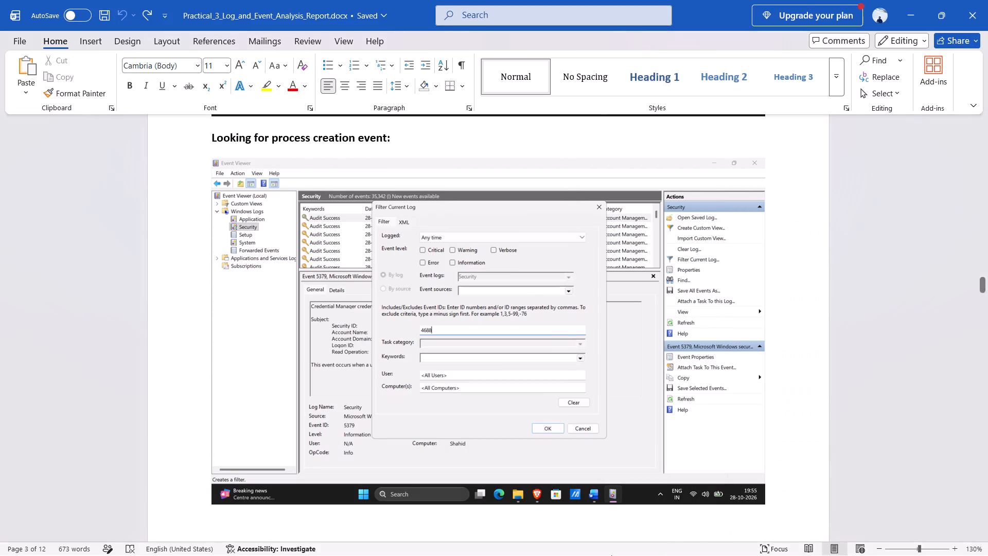
Paste the process creation snip onto Canva page 27 below the unsuccessful login image and enlarge it to the same width.
left_click(668, 547)
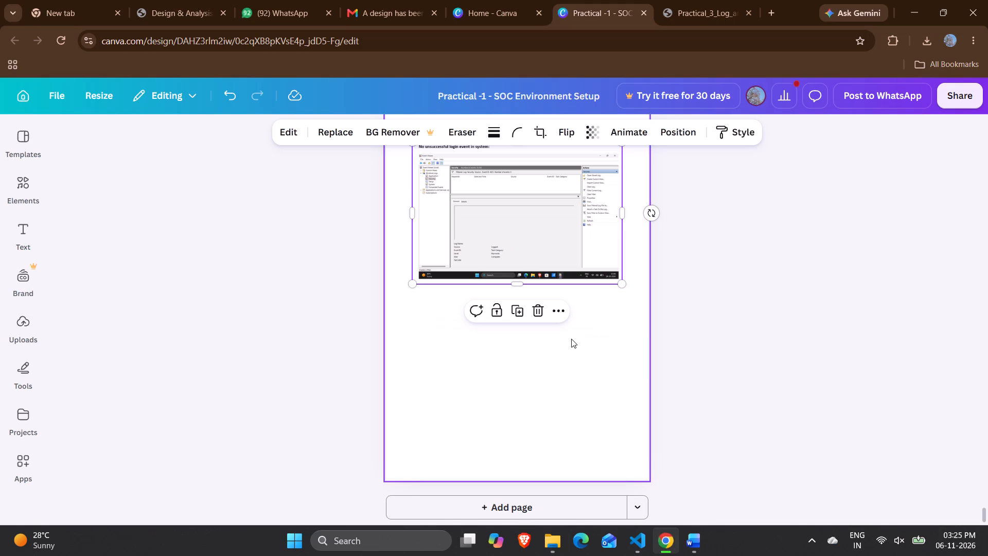
left_click(490, 372)
key("ctrl+v")
left_click_drag(495, 276, 495, 280)
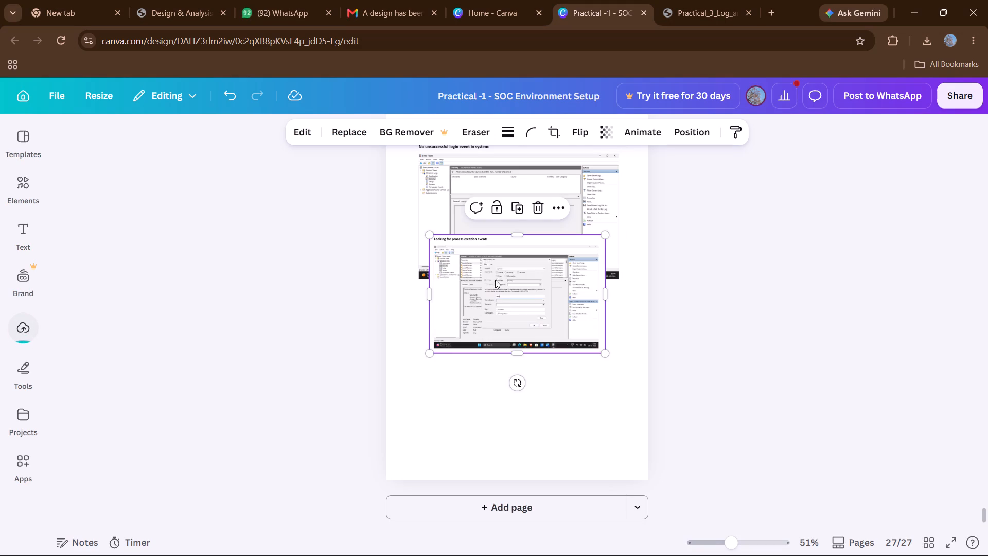
left_click_drag(495, 280, 497, 339)
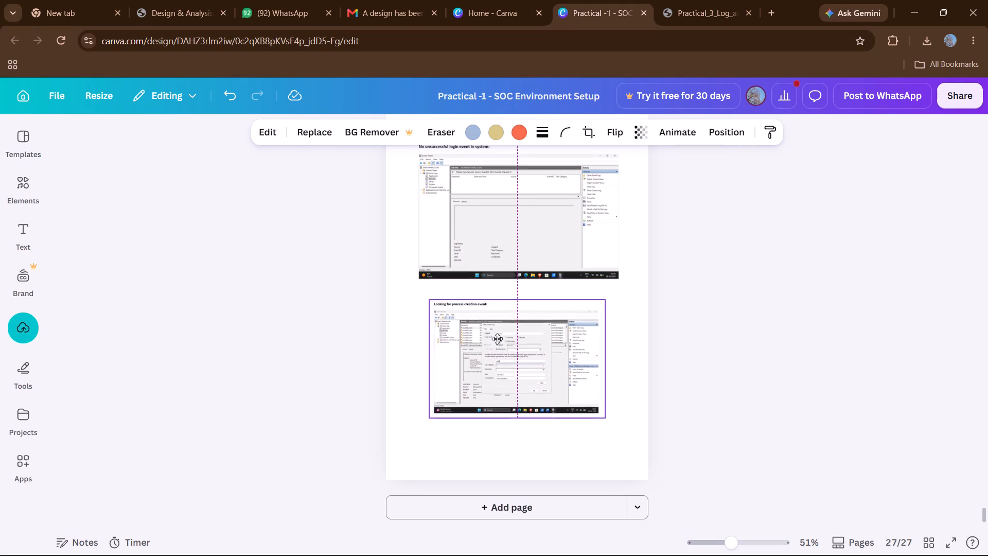
left_click_drag(497, 339, 497, 335)
left_click_drag(605, 412, 615, 441)
left_click_drag(433, 426, 433, 429)
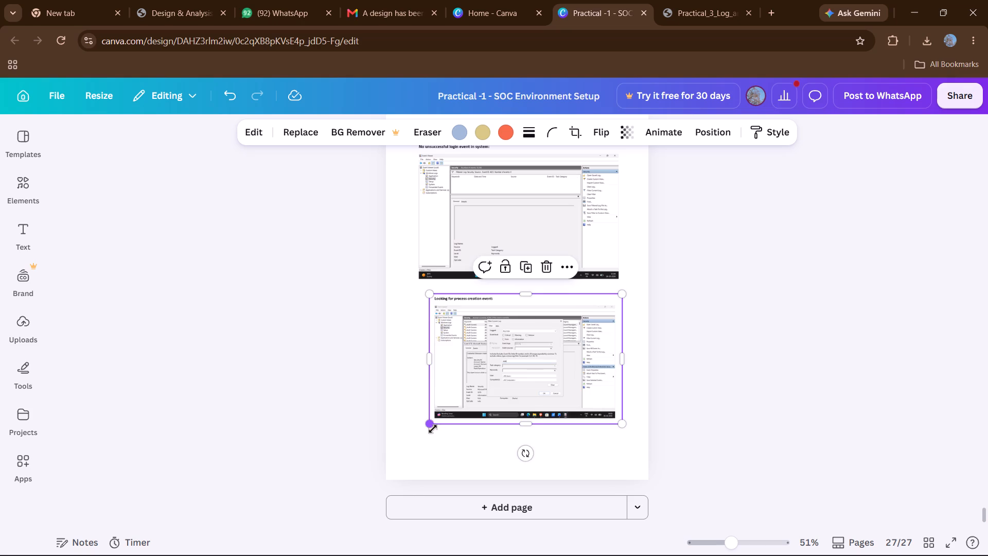
left_click_drag(433, 429, 430, 454)
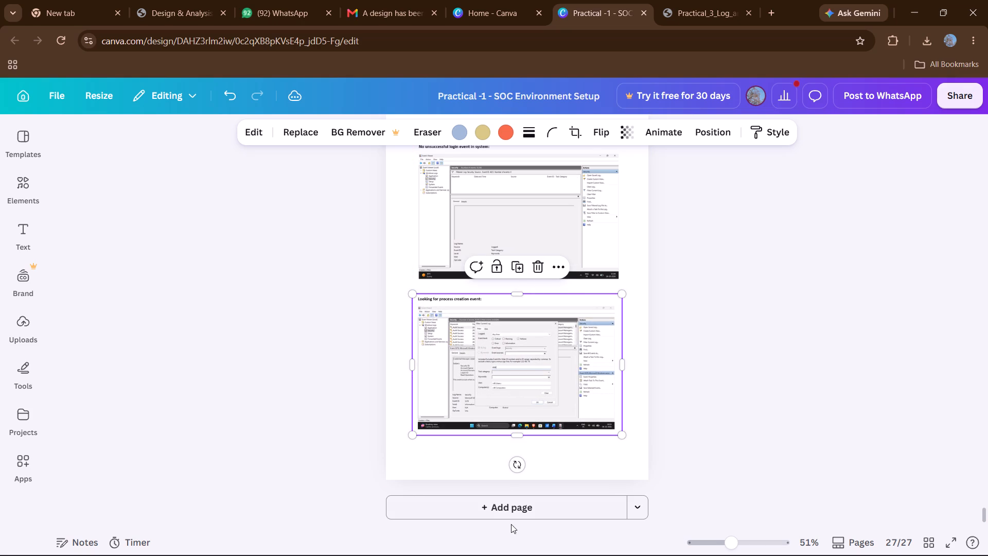
Add a blank page 28 at the end of the report.
right_click(554, 506)
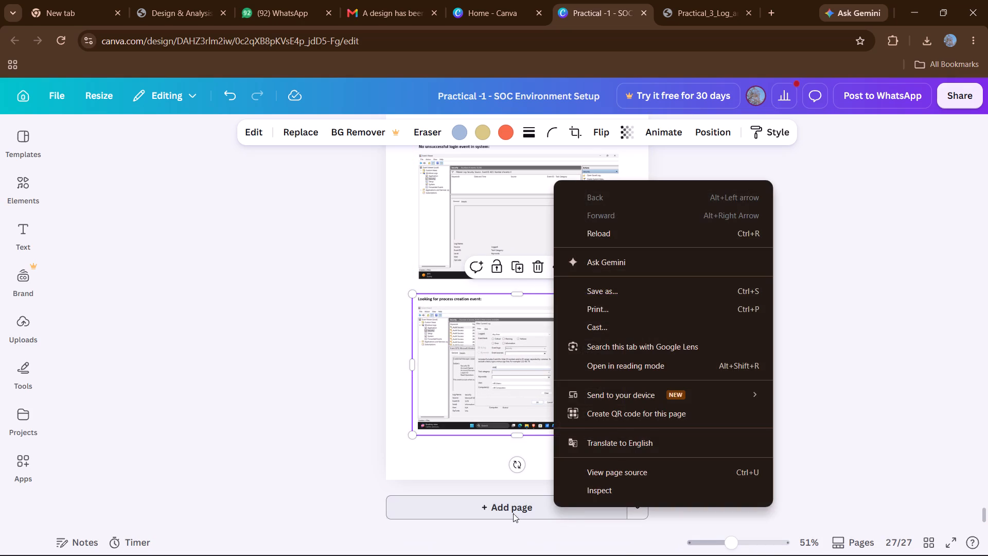
left_click(513, 512)
Switch to the Word document and snip the "Process Creation event found:" heading with its Event Viewer screenshot.
key("alt+Tab")
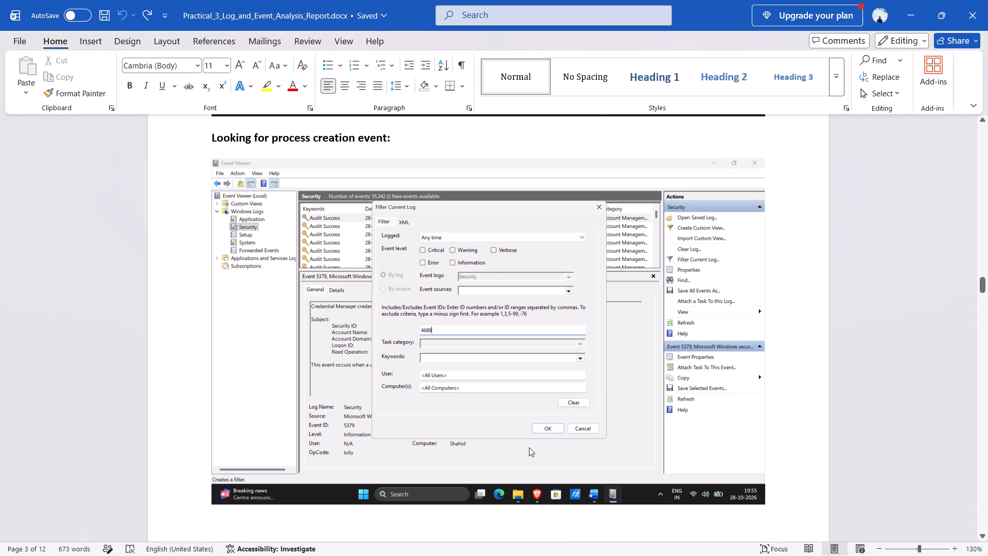
scroll(500, 370, "down", 2)
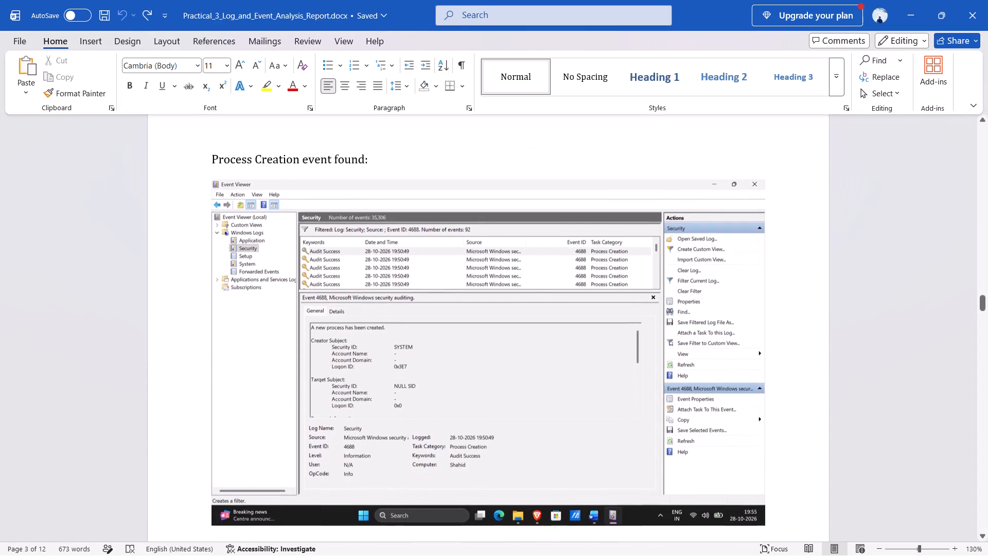
scroll(500, 370, "down", 2)
key("shift+super+s")
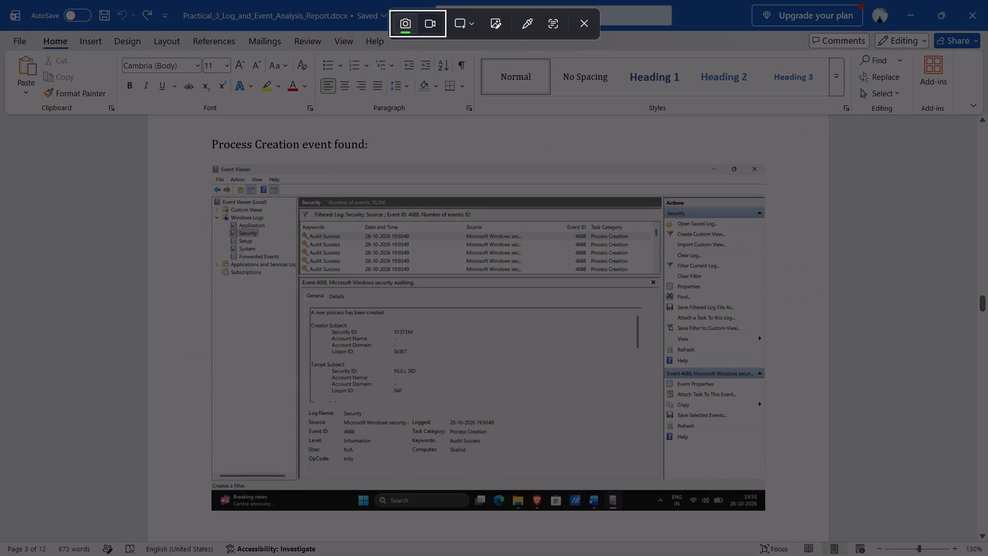
left_click(195, 128)
left_click_drag(200, 136, 790, 520)
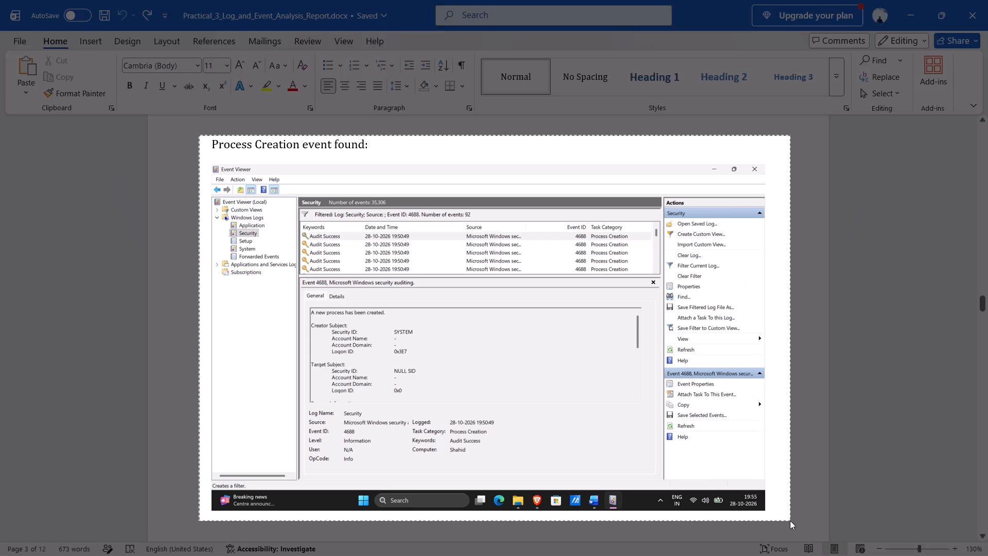
left_click_drag(790, 520, 790, 520)
Paste the Process Creation event found snip onto Canva page 28 and place it centred near the page top.
left_click(668, 542)
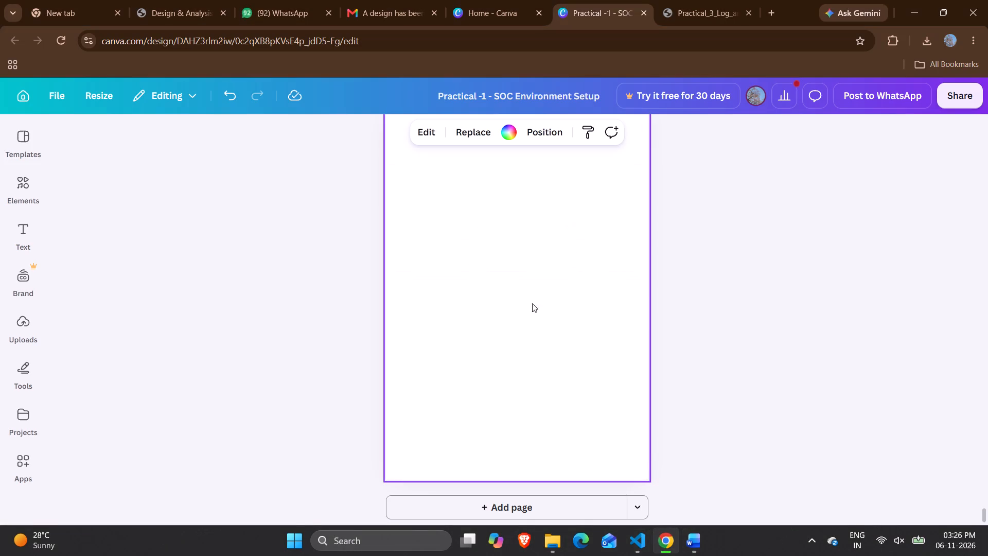
scroll(525, 292, "up", 1)
right_click(525, 292)
key("ctrl+v")
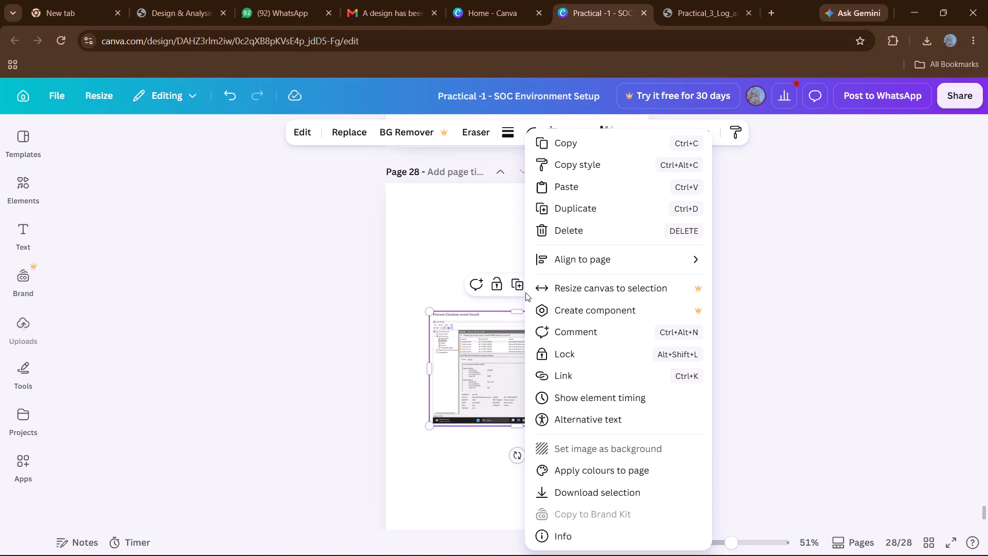
left_click_drag(457, 256, 509, 346)
left_click_drag(509, 346, 513, 270)
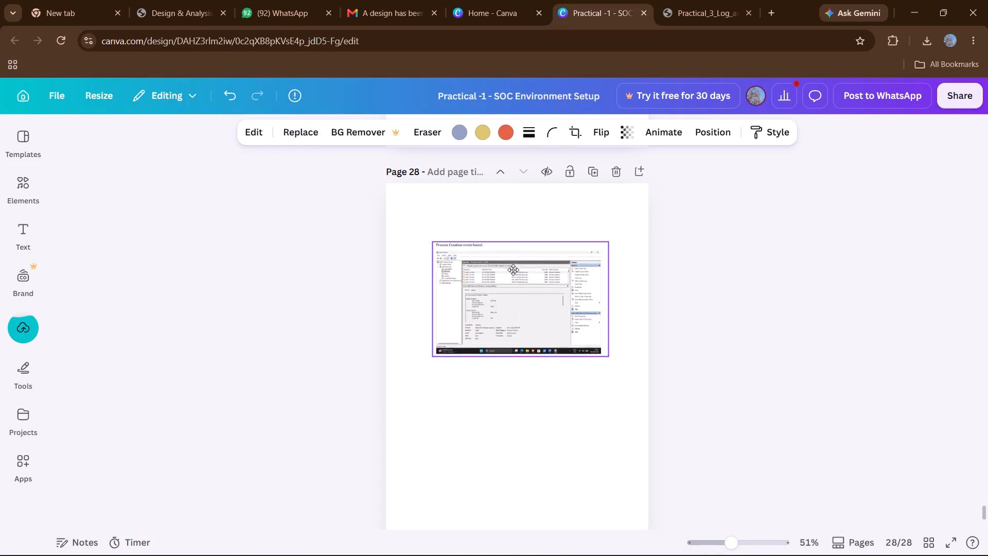
left_click_drag(513, 270, 512, 245)
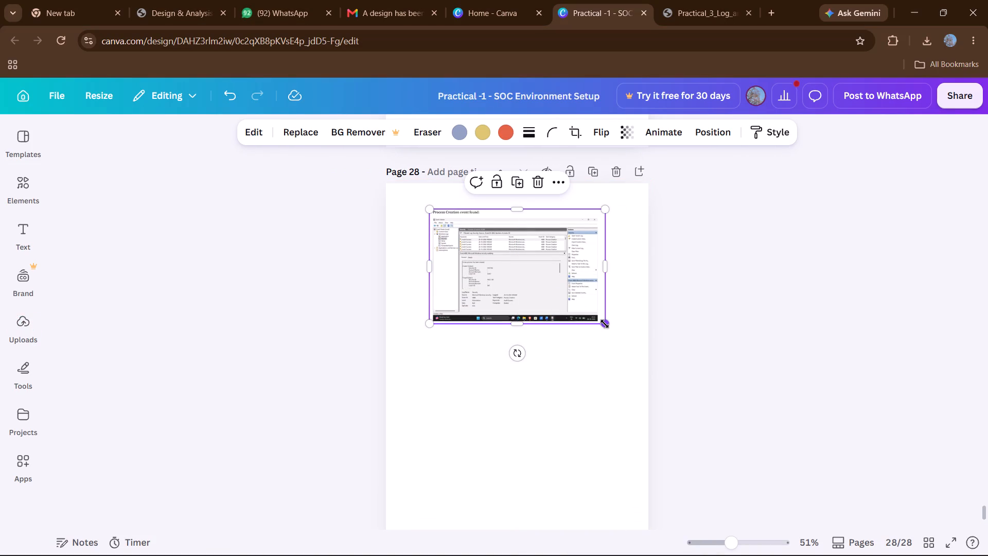
Enlarge the Process Creation image on page 28 from both lower corners so it spans the width between the page margins.
left_click_drag(604, 324, 616, 339)
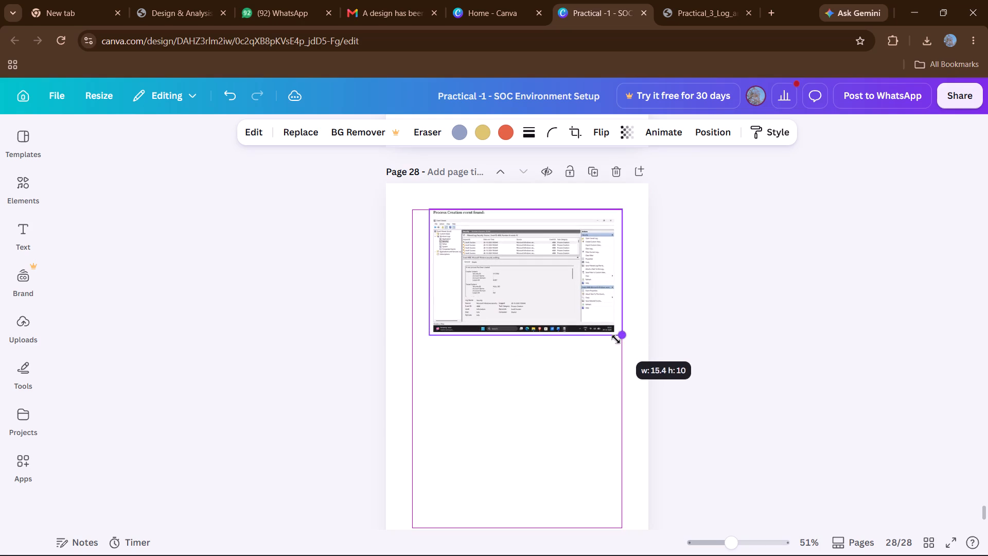
left_click_drag(616, 339, 616, 338)
left_click_drag(431, 336, 427, 353)
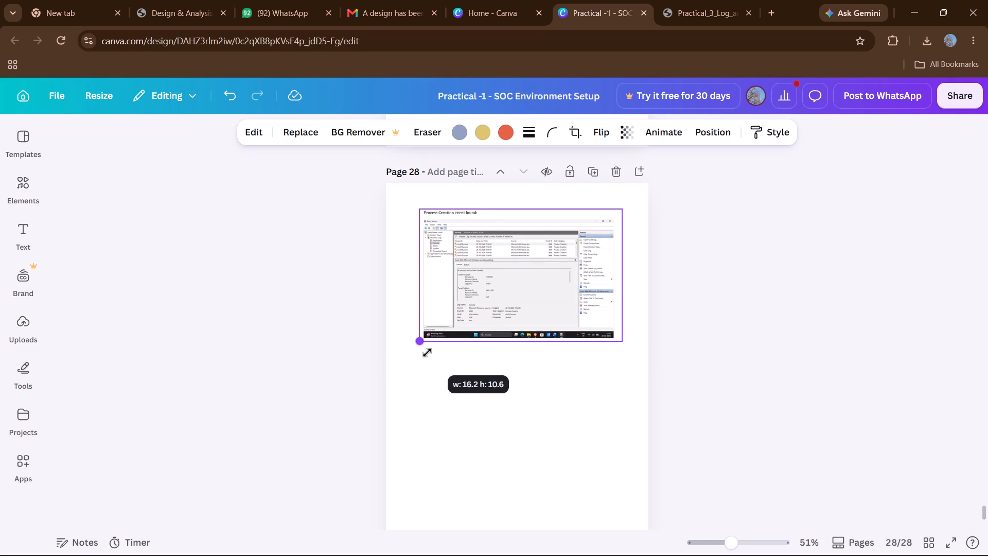
left_click_drag(427, 353, 426, 360)
left_click(478, 391)
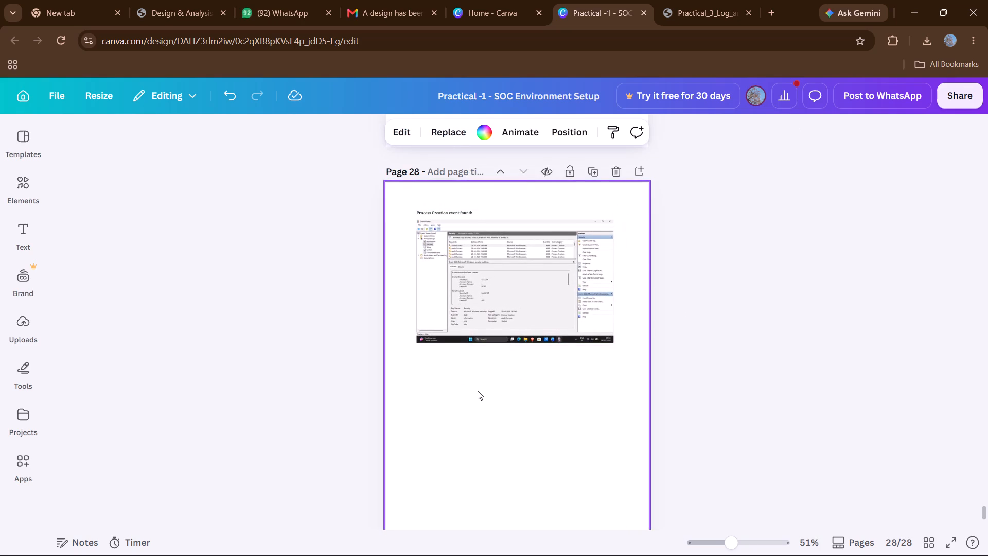
Switch to the Word document and snip the "Linux System Log Analysis:" section with its heading, description and Kali Linux screenshot.
scroll(478, 391, "down", 1)
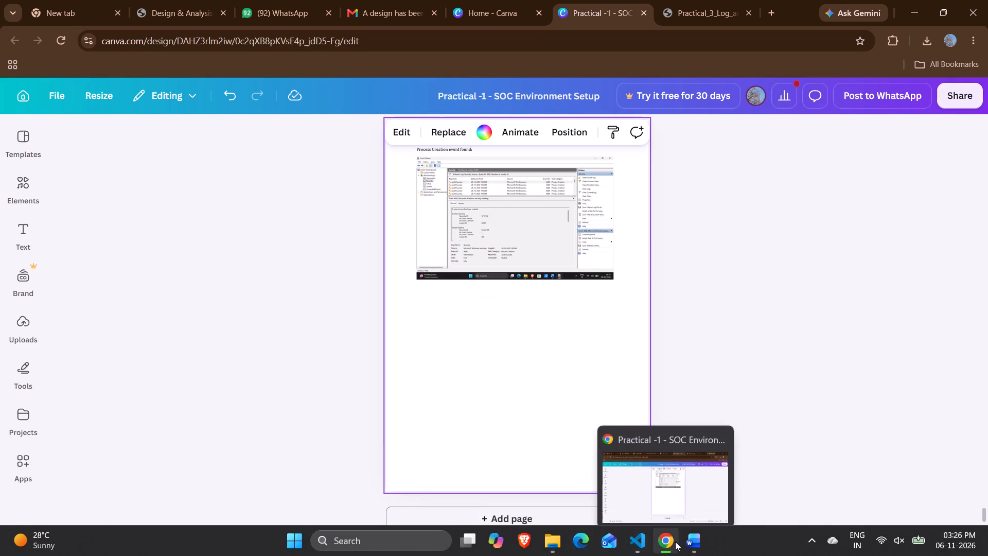
left_click(692, 545)
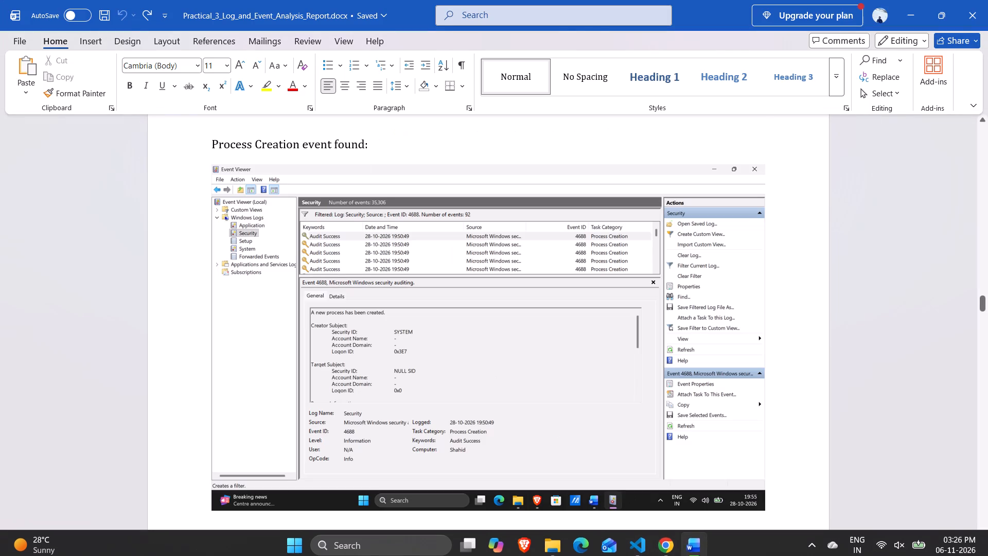
scroll(496, 377, "down", 3)
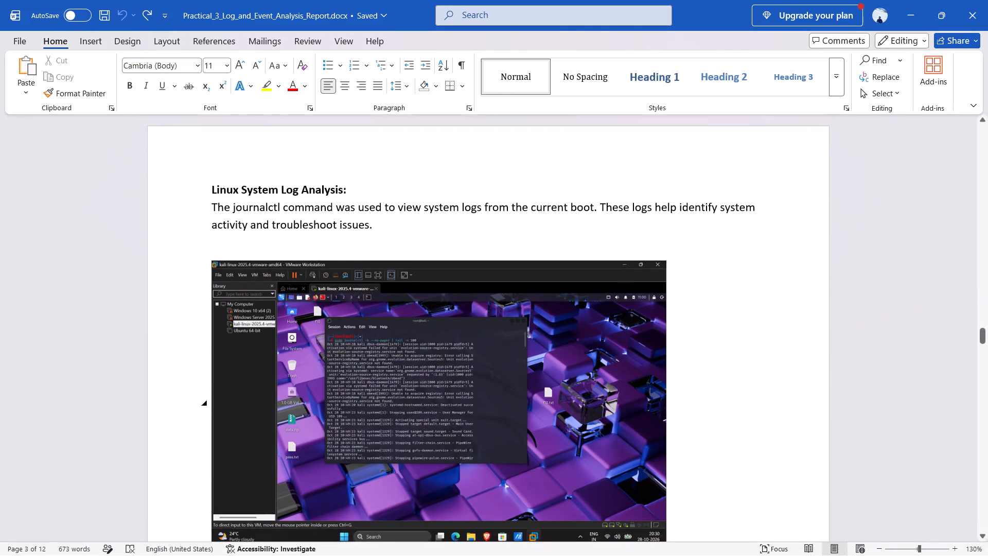
scroll(496, 377, "down", 3)
key("shift+super+s")
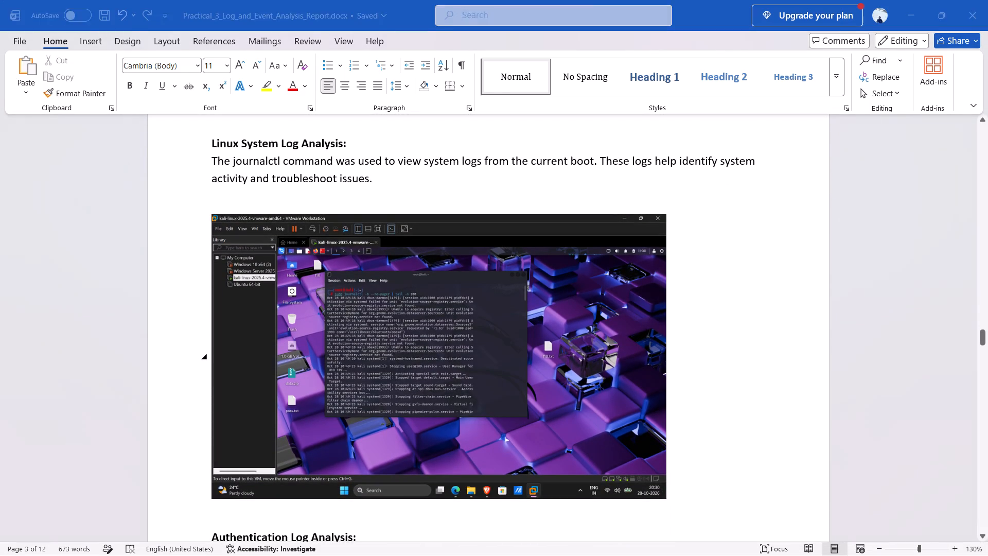
left_click_drag(199, 129, 521, 325)
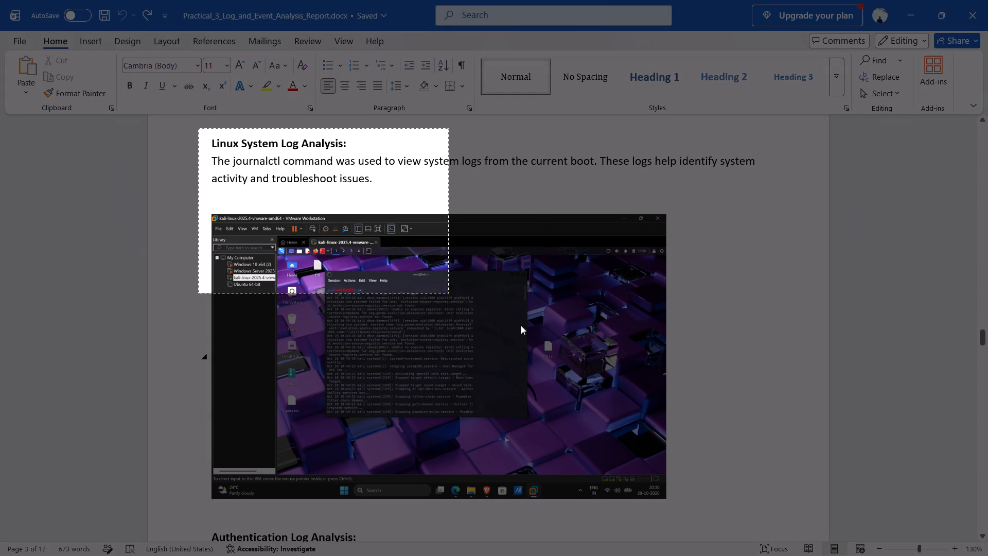
left_click_drag(521, 325, 785, 512)
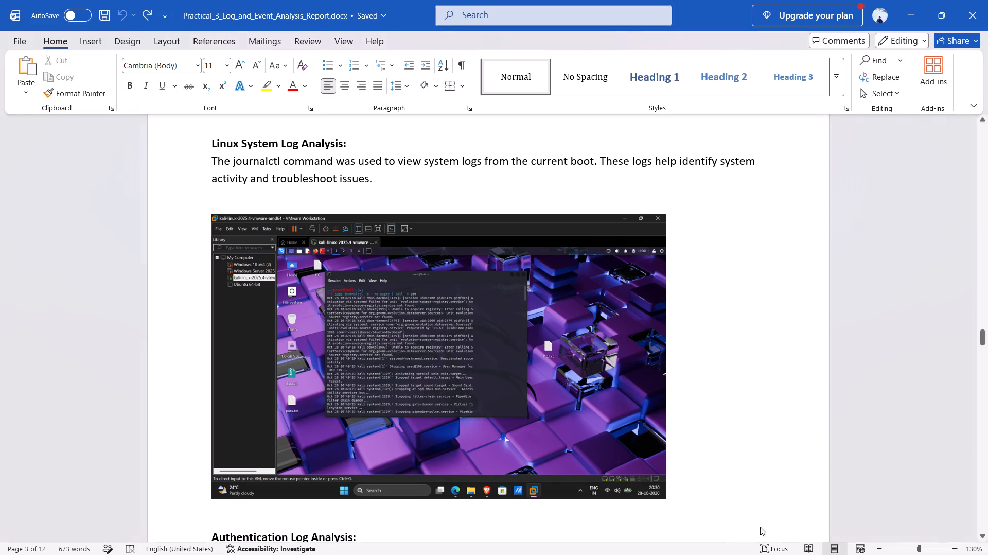
Paste the Linux System Log Analysis snip onto Canva page 28 and centre it below the Process Creation image.
left_click(667, 549)
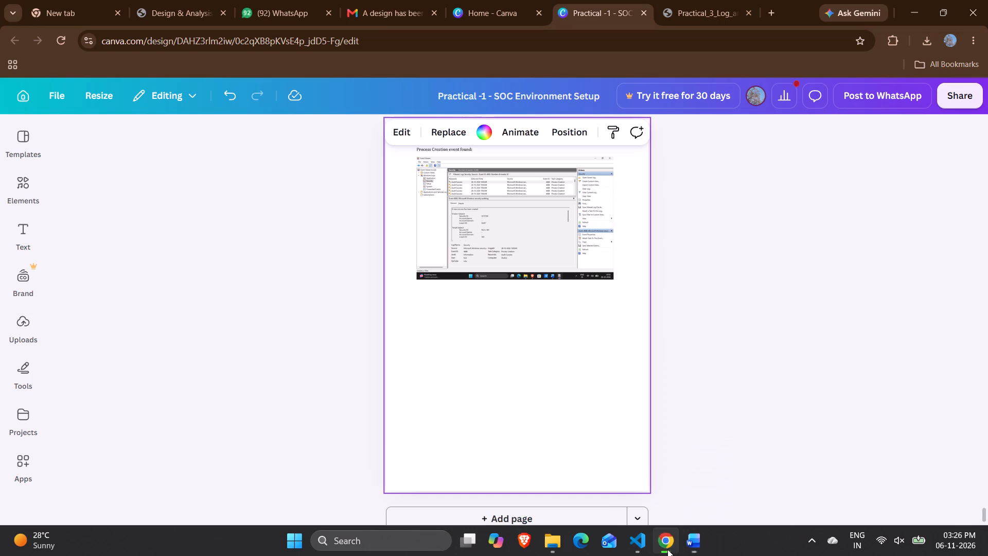
left_click(564, 386)
key("ctrl+v")
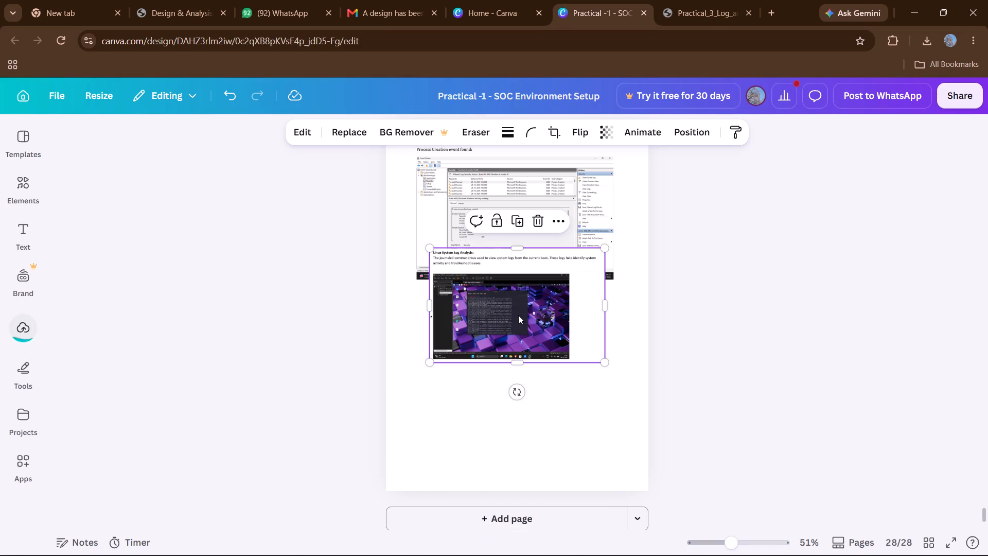
left_click_drag(518, 315, 518, 366)
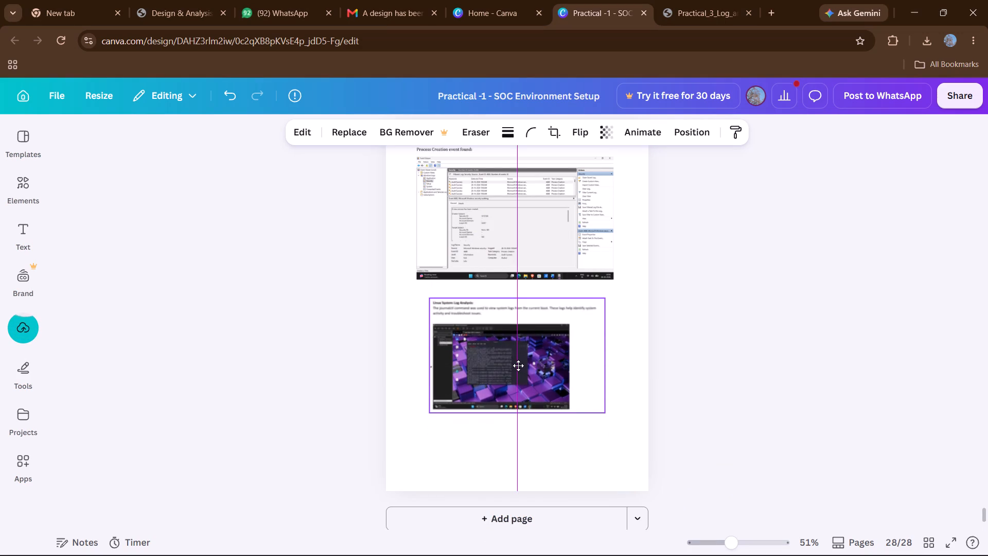
left_click_drag(518, 366, 518, 368)
Enlarge the Linux System Log Analysis image on page 28 from both lower corners so it spans the page margins.
left_click_drag(603, 416, 615, 442)
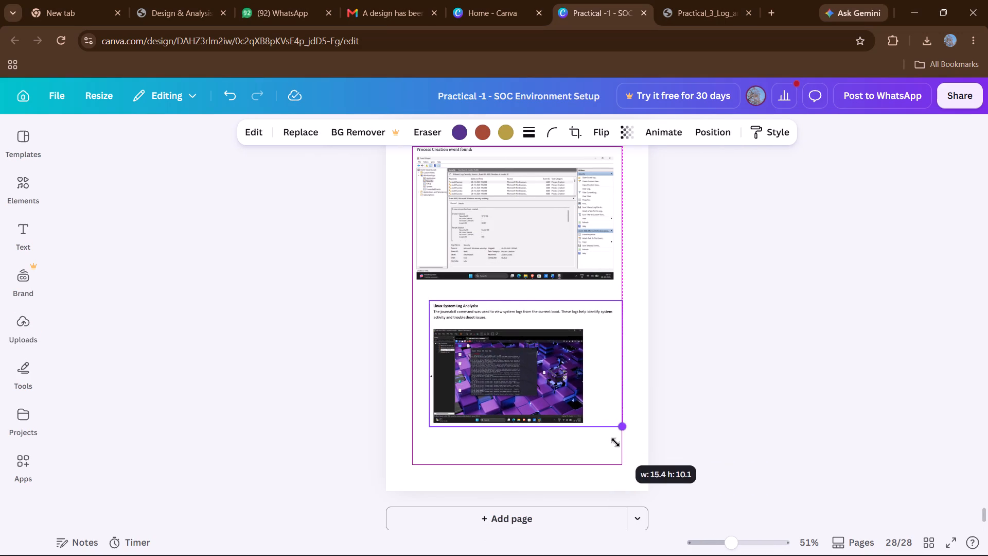
left_click_drag(615, 442, 615, 442)
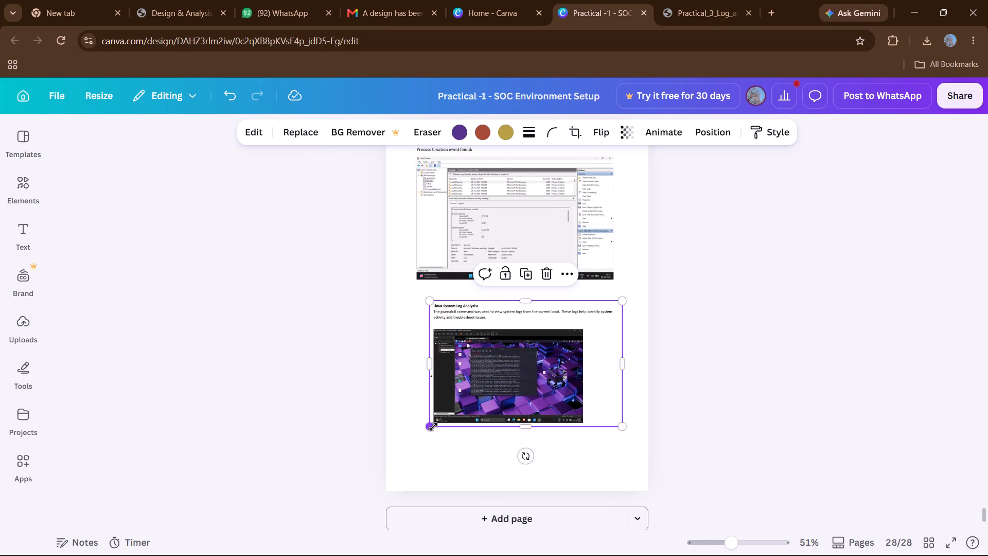
left_click_drag(433, 427, 432, 457)
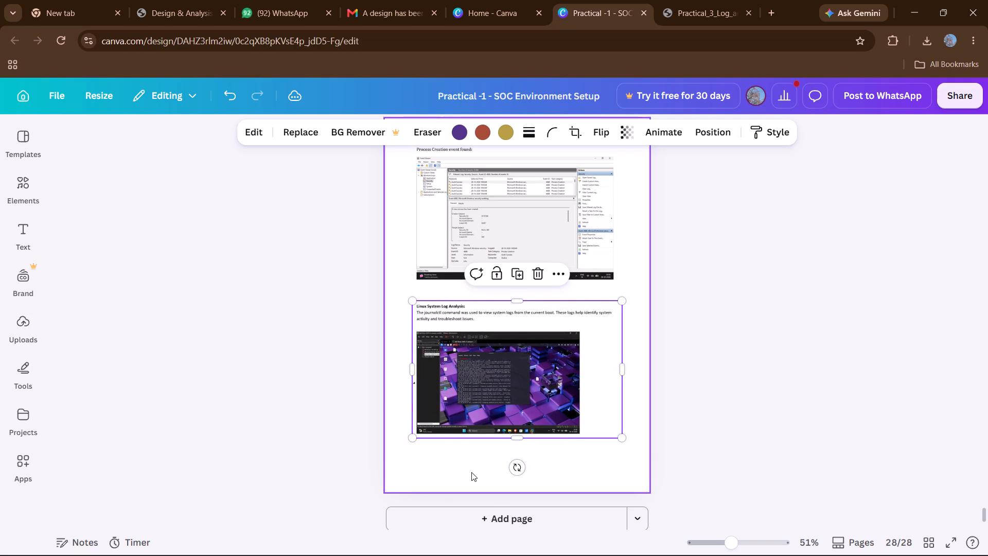
Add a blank page 29 at the end of the report.
scroll(471, 472, "down", 1)
left_click(506, 507)
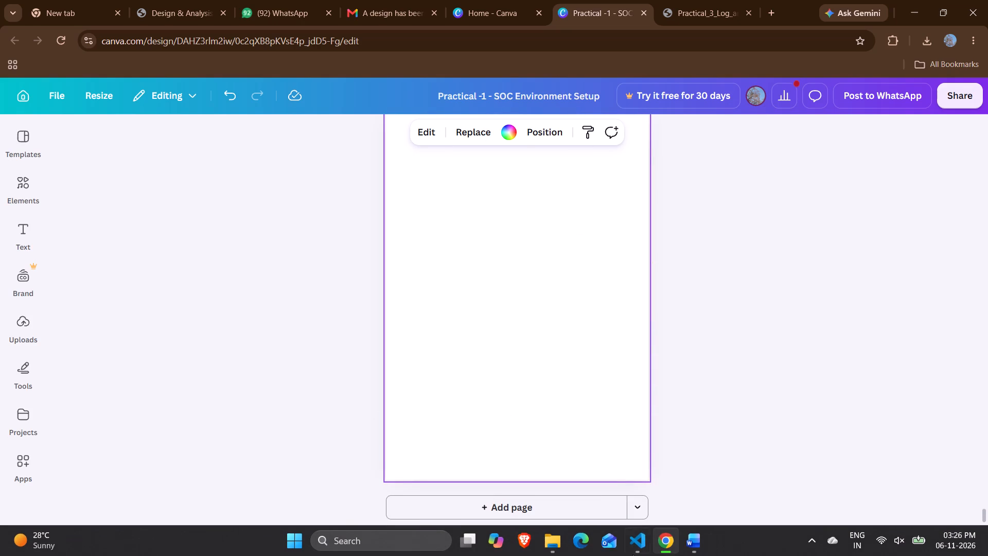
Switch to the Word document and snip the "Authentication Log Analysis:" section with its description and screenshot.
left_click(693, 544)
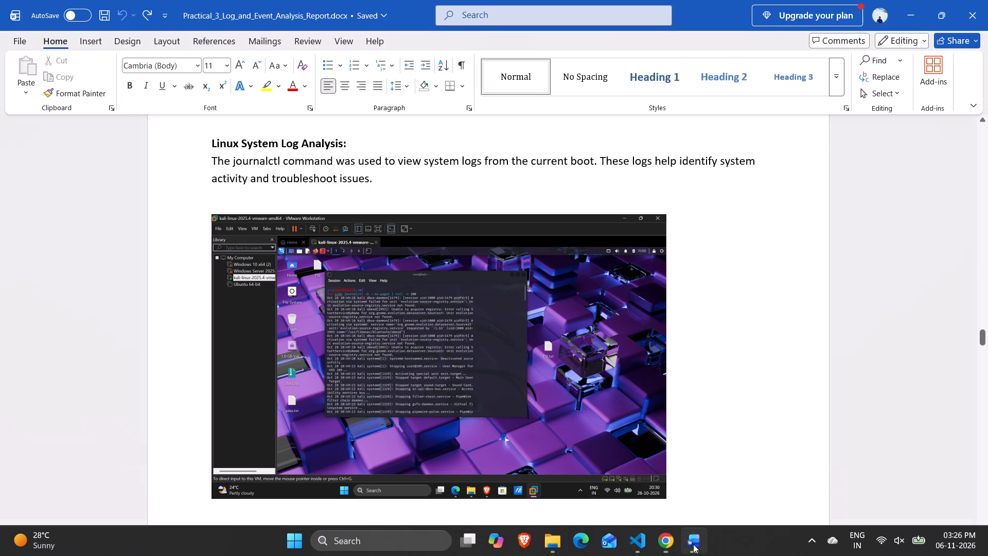
scroll(535, 398, "down", 2)
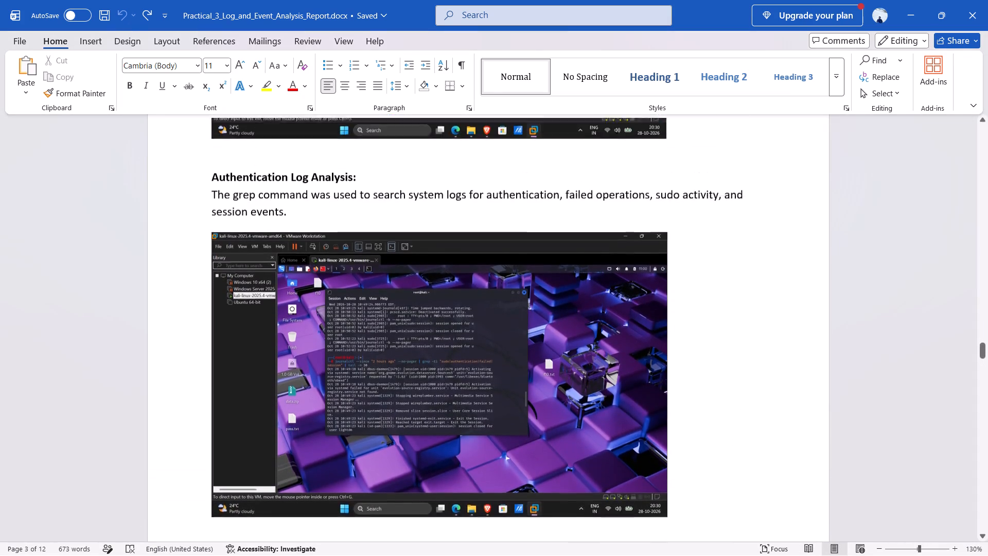
key("shift+super+s")
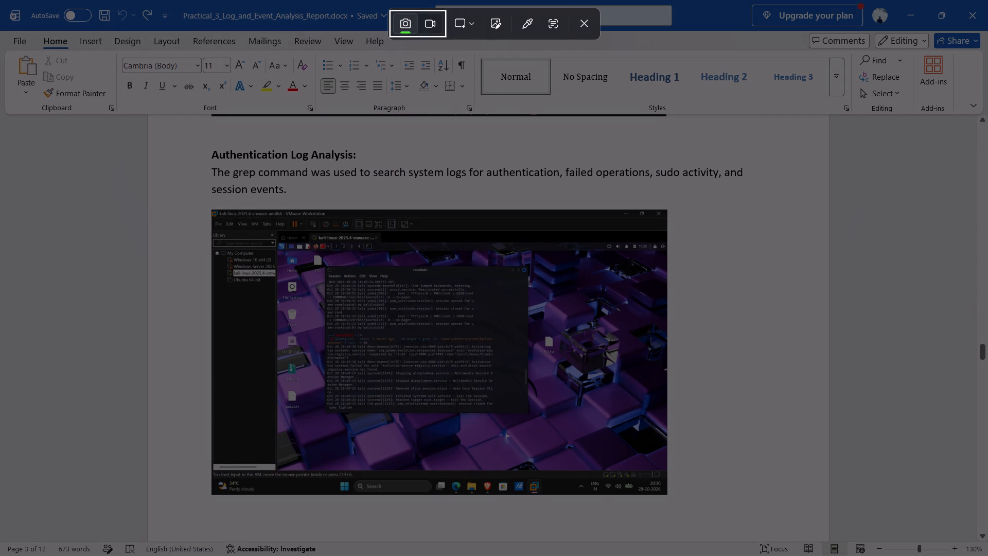
left_click_drag(197, 136, 762, 510)
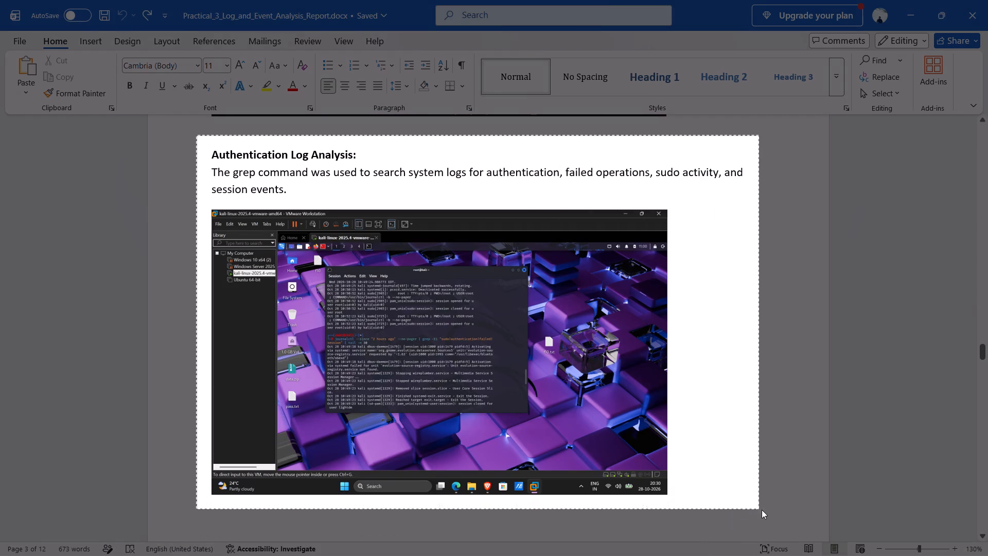
left_click_drag(762, 510, 763, 510)
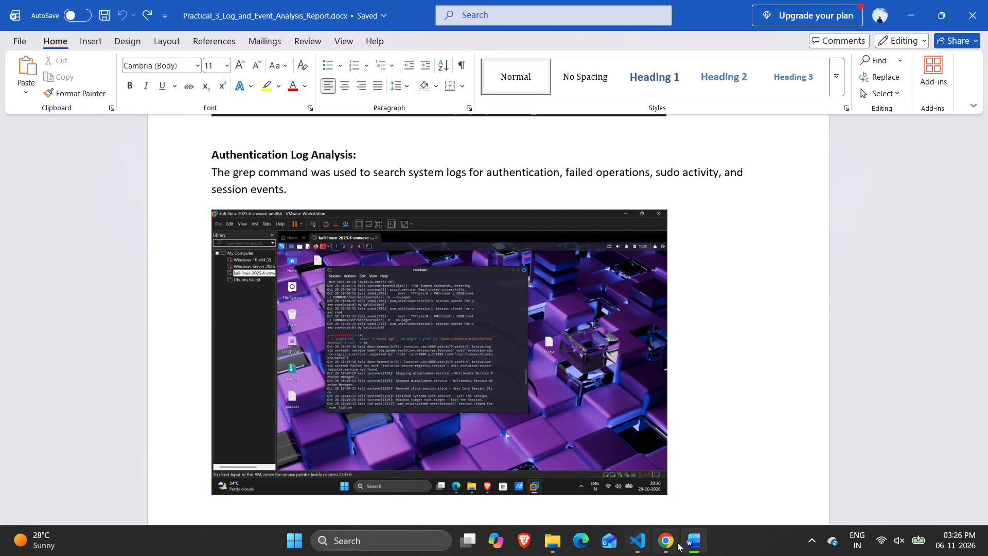
Paste the Authentication Log Analysis snip onto Canva page 29 and place it centred at the top margin.
left_click(670, 543)
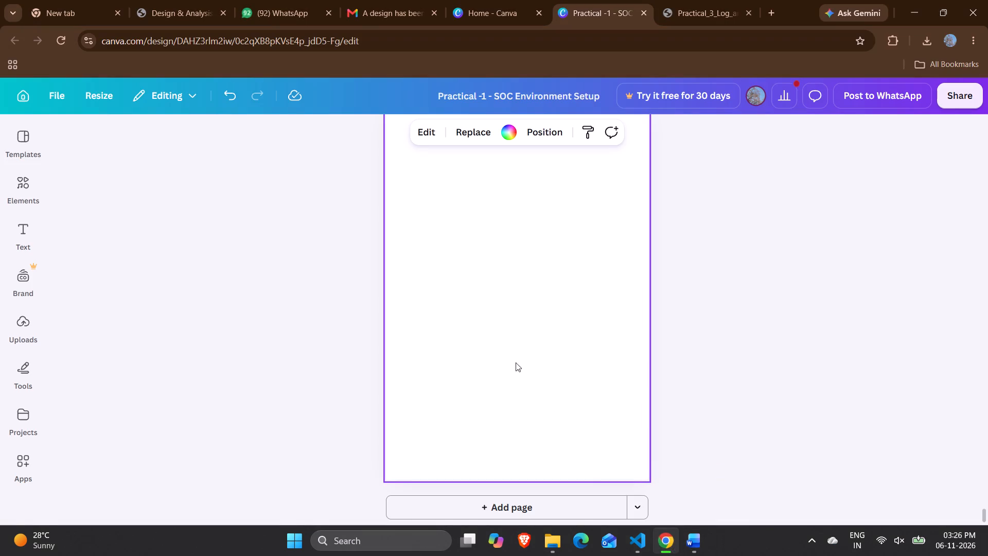
left_click(472, 295)
scroll(472, 295, "up", 1)
key("ctrl+v")
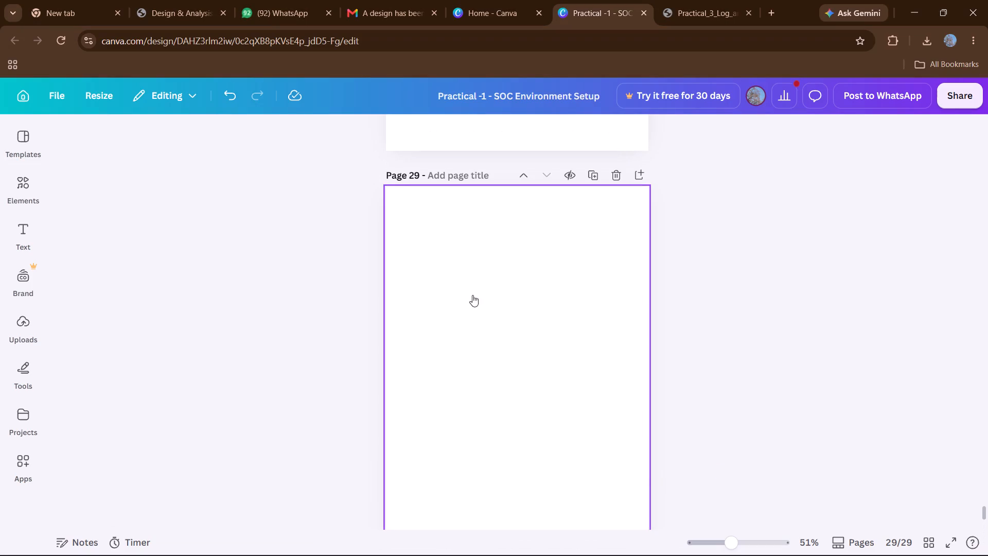
left_click_drag(539, 347, 533, 247)
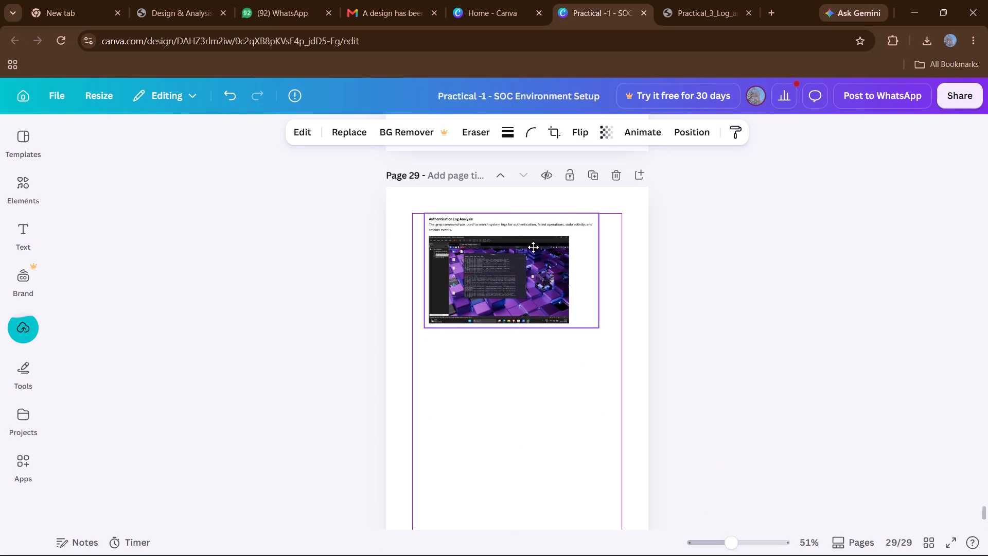
left_click_drag(533, 247, 538, 247)
Enlarge the Authentication Log Analysis image from both lower corners so it spans the width between the page margins.
left_click_drag(606, 332, 619, 353)
left_click_drag(433, 342, 422, 368)
Switch to the Word document and snip the "Custom SOC Log Analysis:" section with its description and screenshot.
scroll(470, 402, "down", 1)
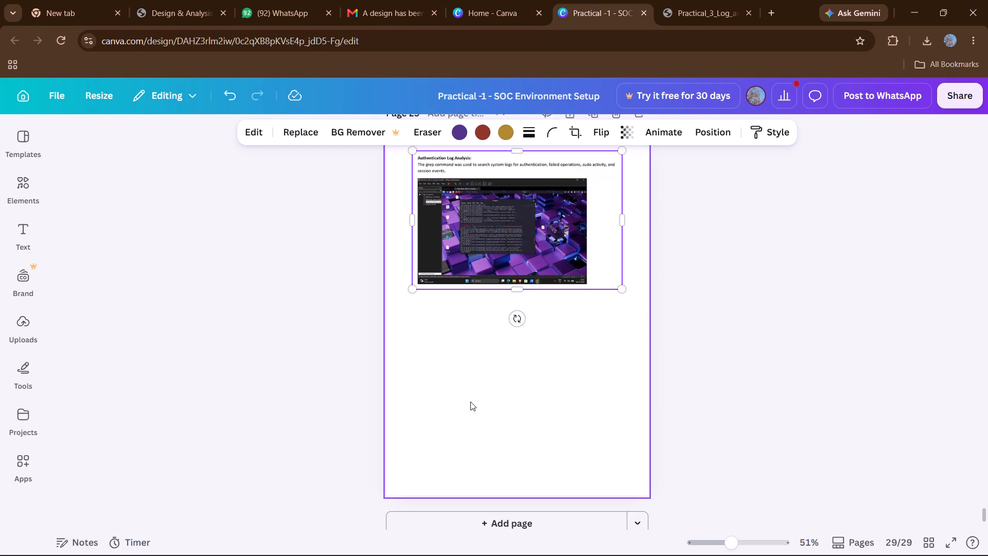
scroll(470, 402, "down", 1)
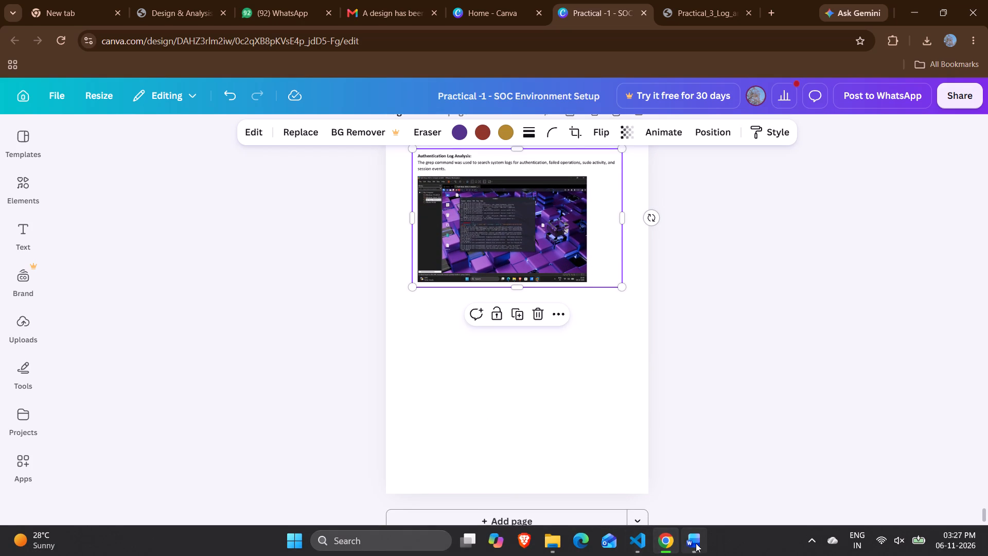
left_click(697, 544)
scroll(531, 385, "down", 1)
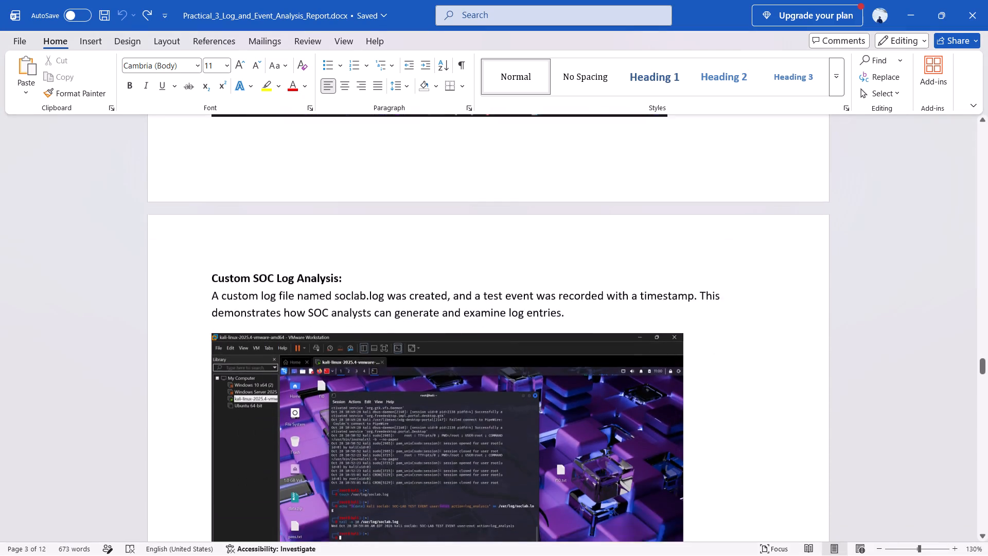
scroll(531, 385, "down", 2)
key("shift+super+s")
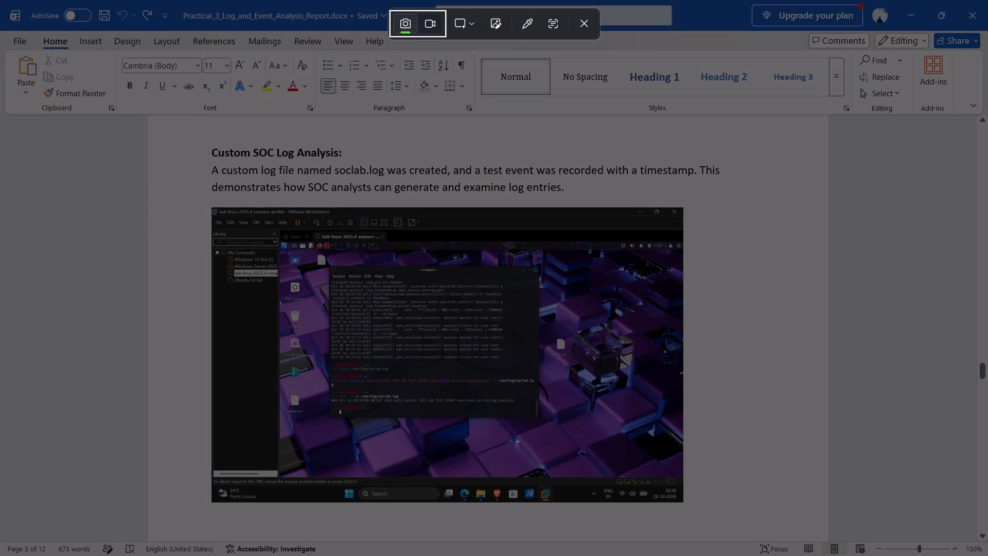
left_click_drag(196, 134, 720, 552)
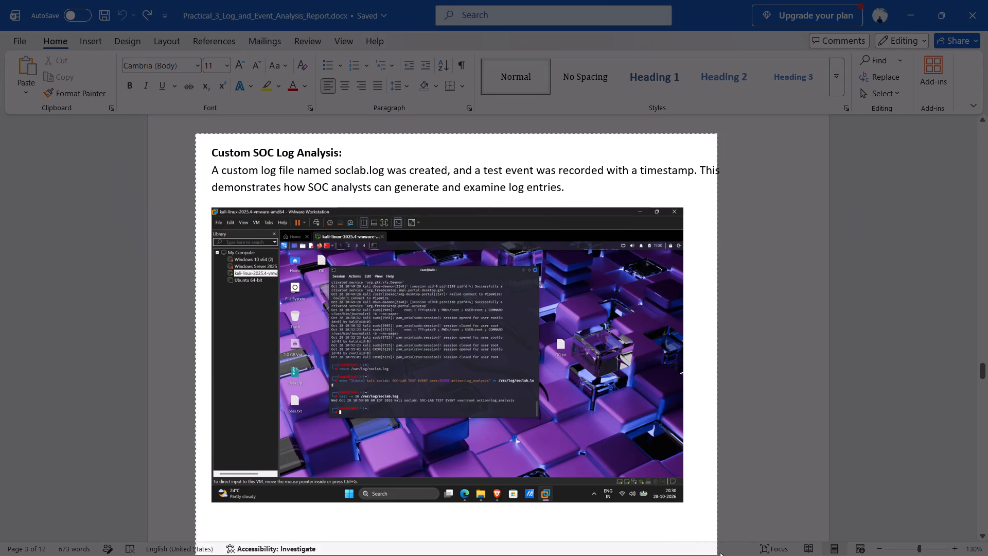
left_click_drag(720, 552, 761, 516)
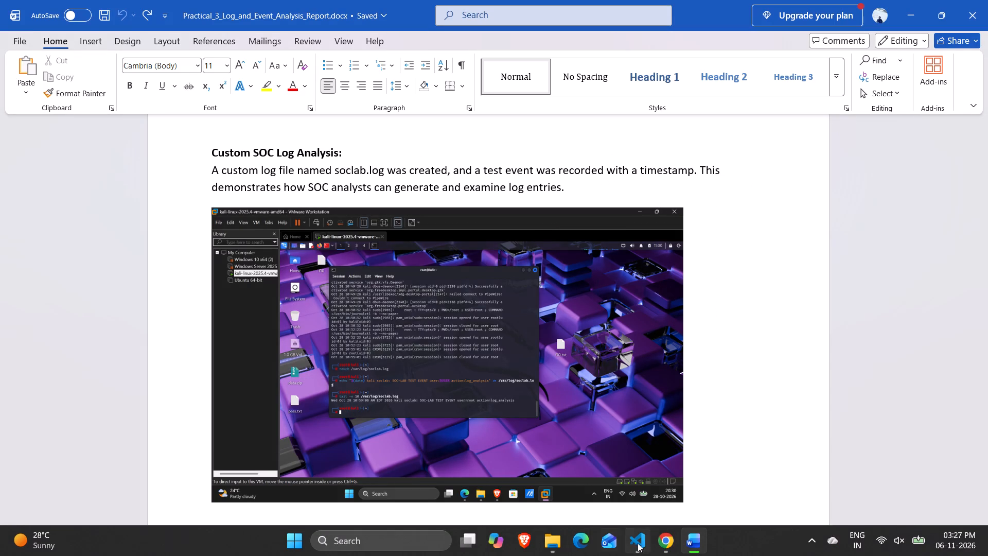
Paste the Custom SOC Log Analysis snip onto Canva page 29 and centre it below the Authentication Log Analysis image.
left_click(663, 549)
left_click(518, 377)
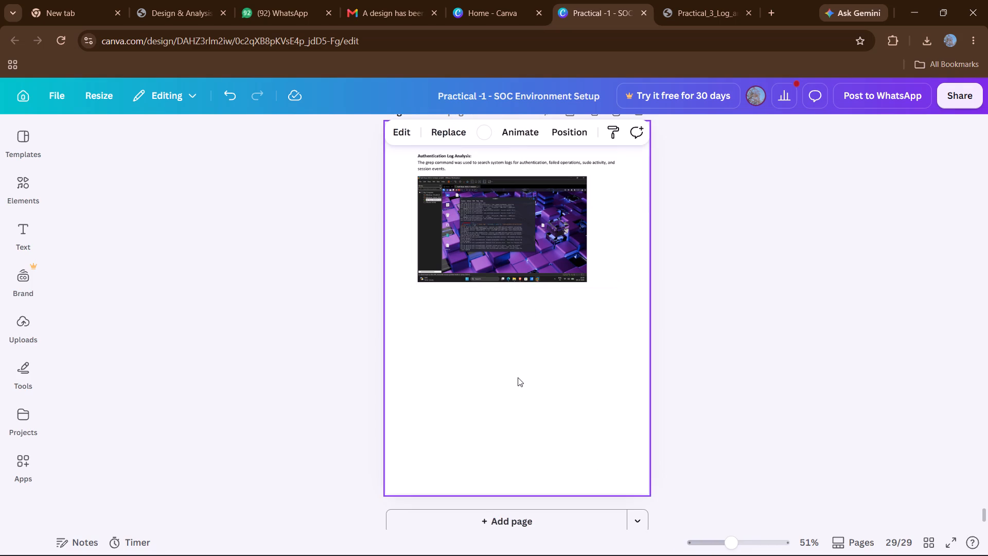
key("ctrl+v")
left_click(518, 336)
key("ctrl+v")
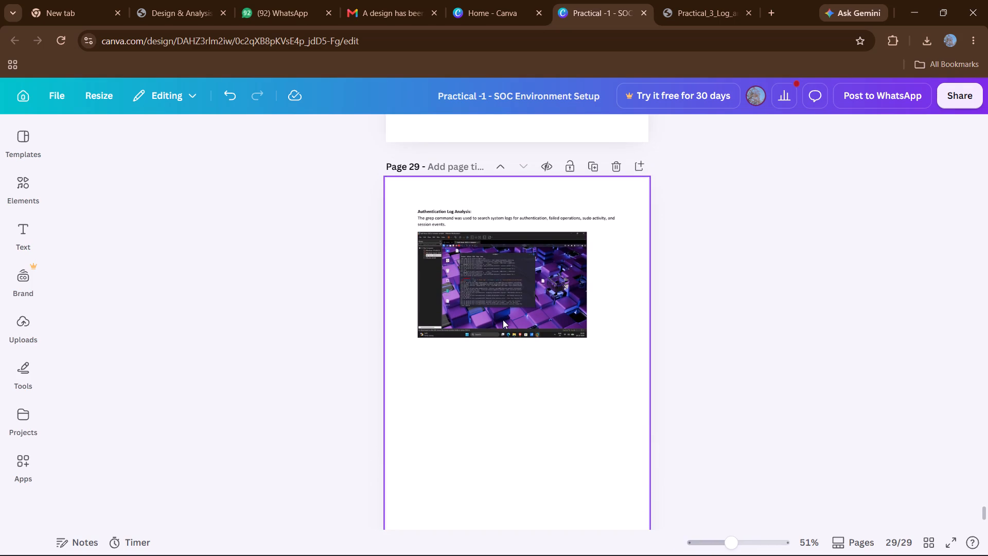
scroll(507, 277, "right", 1)
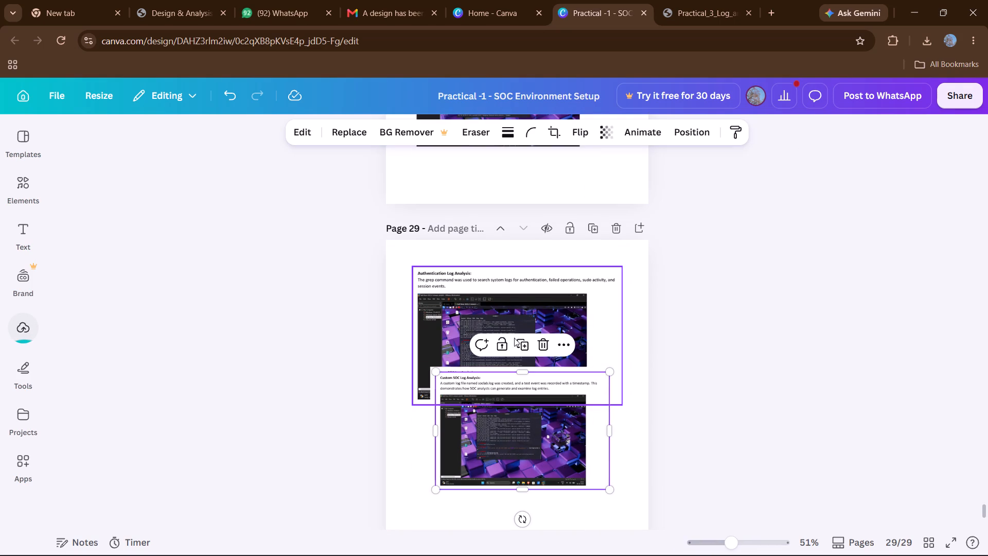
left_click_drag(522, 423, 518, 480)
Delete the duplicate Custom SOC Log Analysis image overlapping the Authentication Log Analysis image on page 29.
scroll(518, 480, "down", 1)
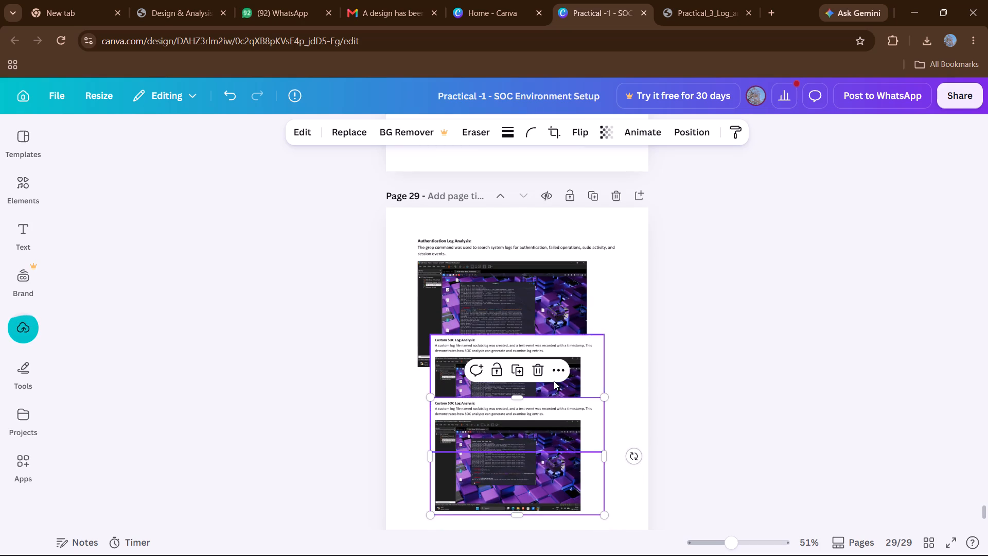
left_click(574, 371)
left_click(536, 305)
Enlarge the remaining Custom SOC Log Analysis image from both lower corners so it spans the width between the page margins.
left_click(535, 406)
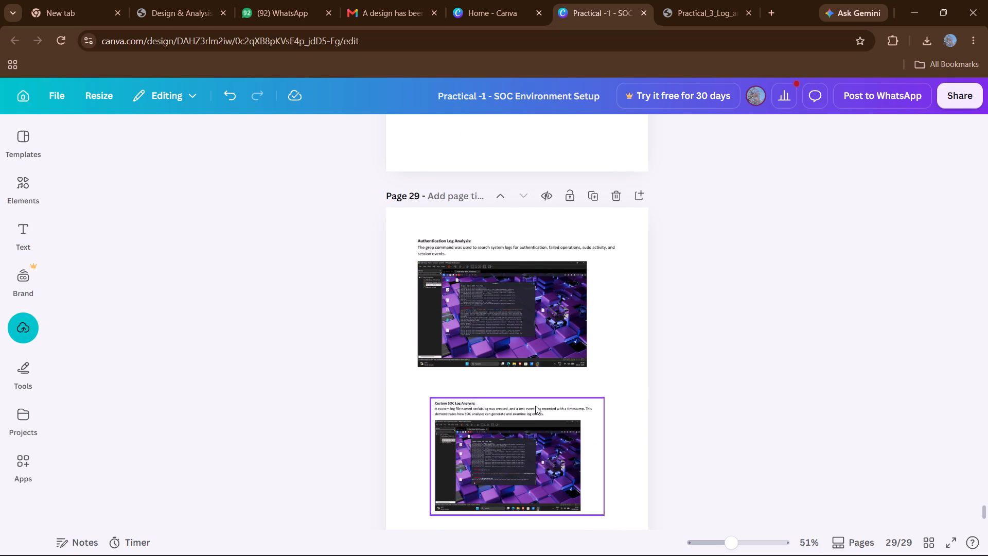
scroll(535, 406, "down", 1)
left_click_drag(604, 439, 613, 448)
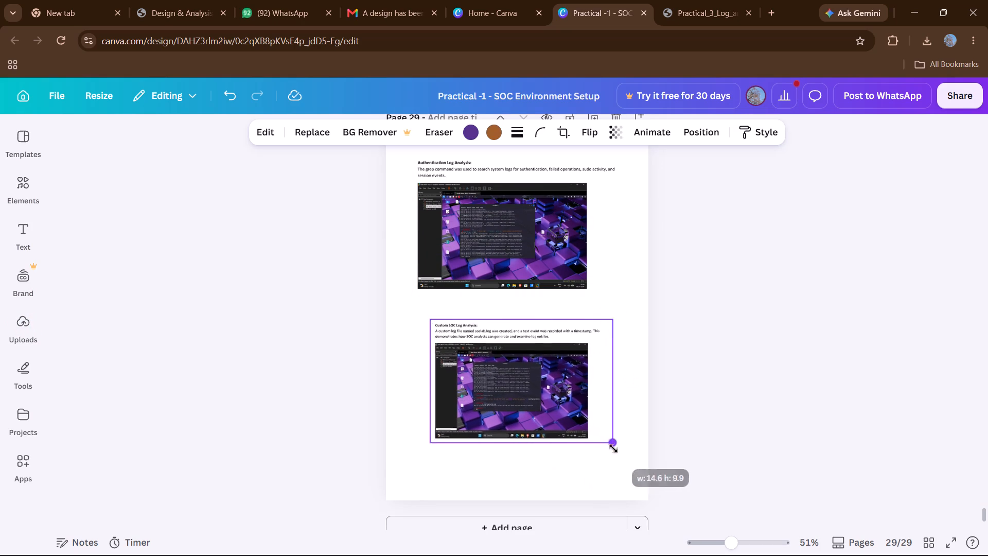
left_click_drag(613, 448, 619, 456)
left_click_drag(431, 450, 424, 476)
scroll(524, 460, "down", 1)
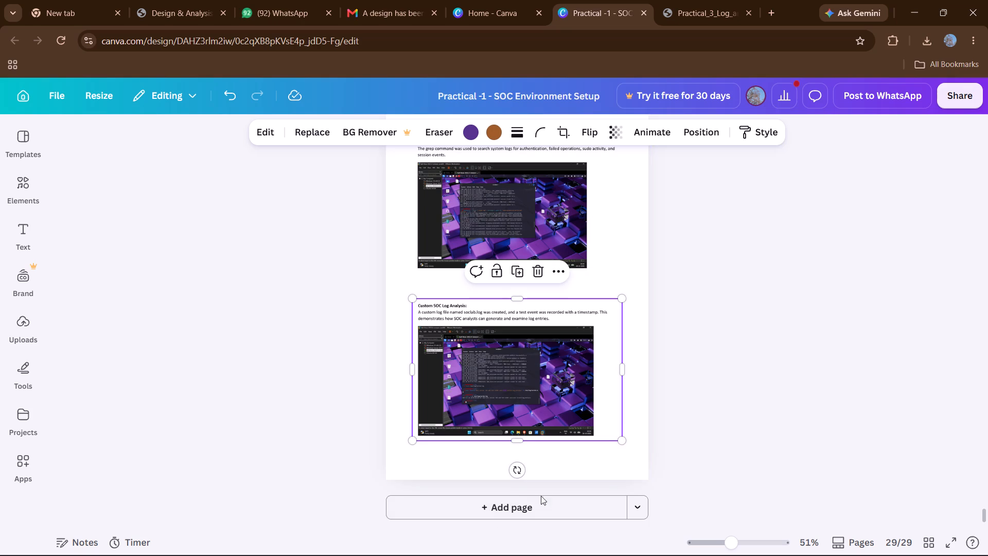
Add a new blank page after page 29 of the report.
left_click(548, 503)
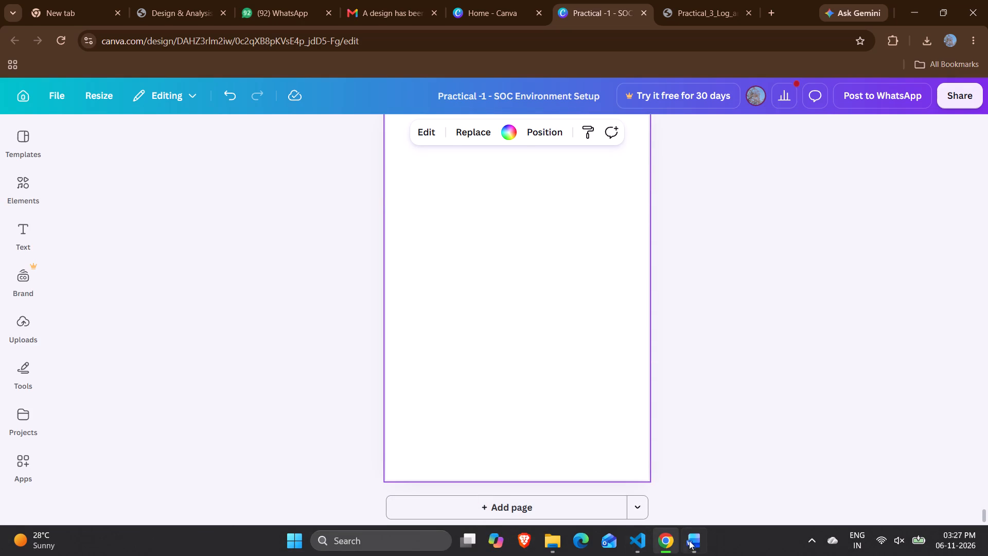
Switch to the Word document and snip the "Sysmon Installation:" section with its description and PowerShell screenshot.
left_click(697, 540)
scroll(523, 381, "down", 3)
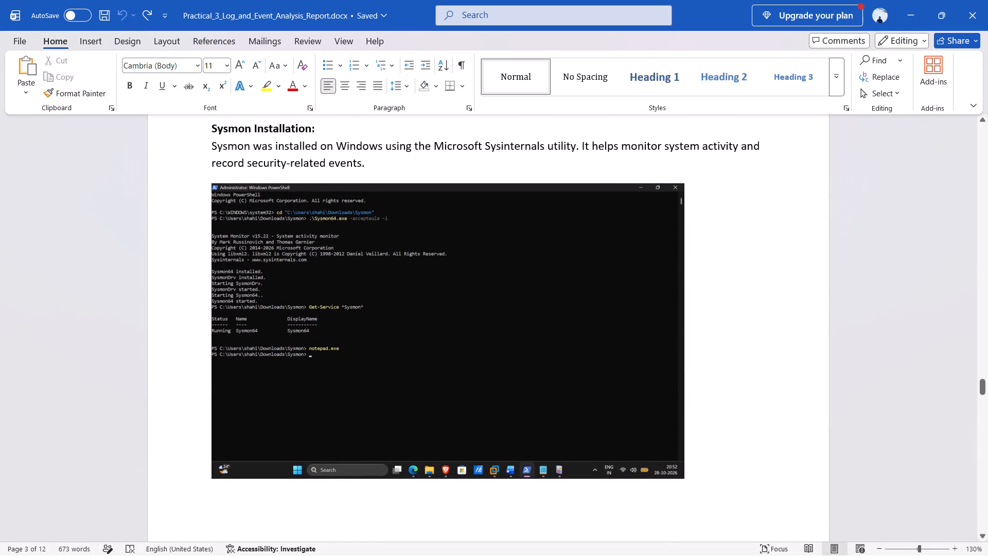
key("shift+super+s")
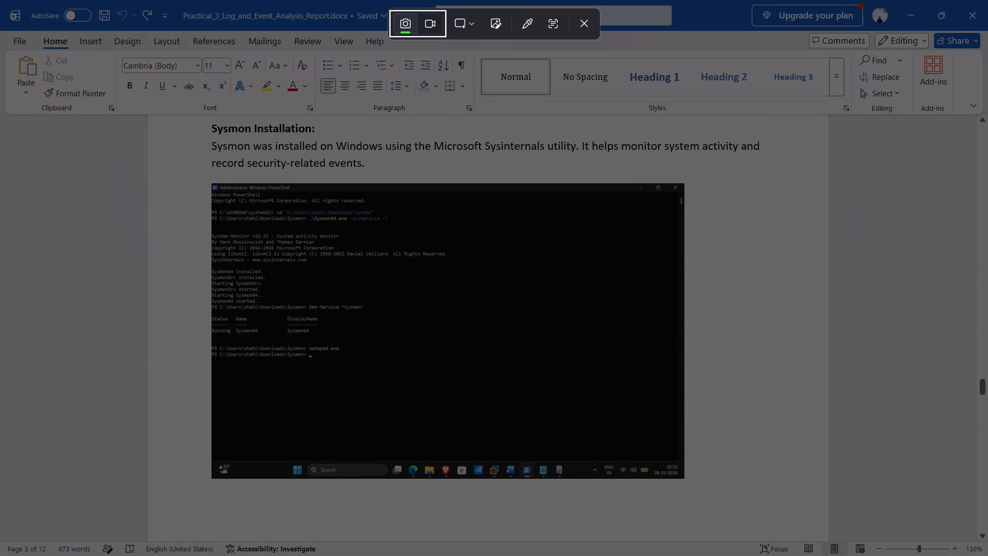
left_click_drag(200, 121, 761, 488)
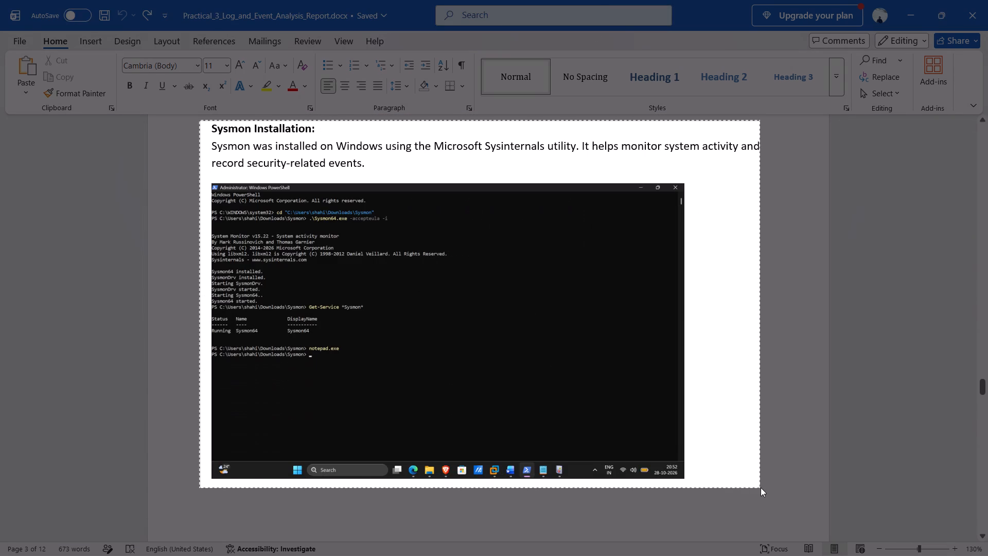
left_click_drag(761, 488, 773, 494)
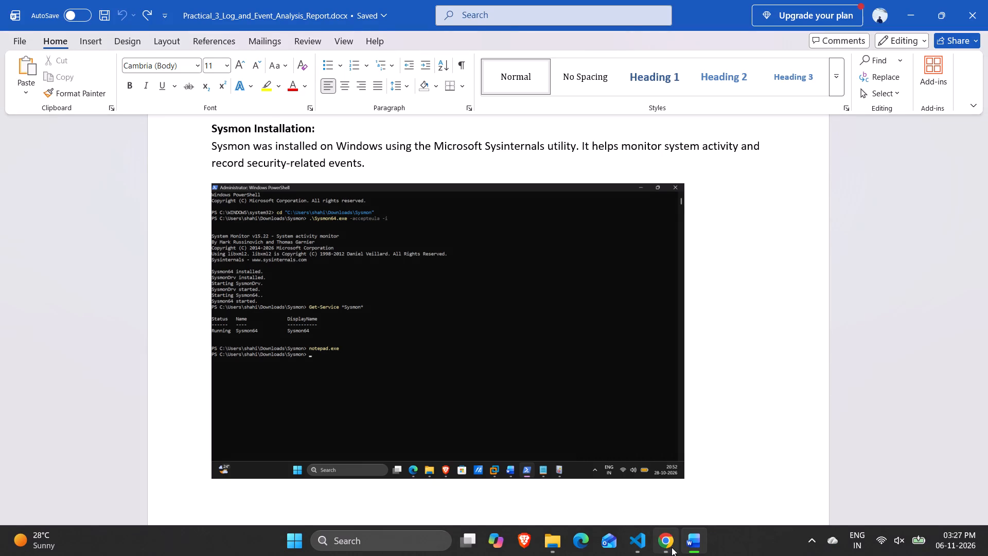
Switch back to Canva, paste the Sysmon Installation snip onto page 30 and centre it near the top of the page.
left_click(672, 547)
scroll(442, 273, "up", 1)
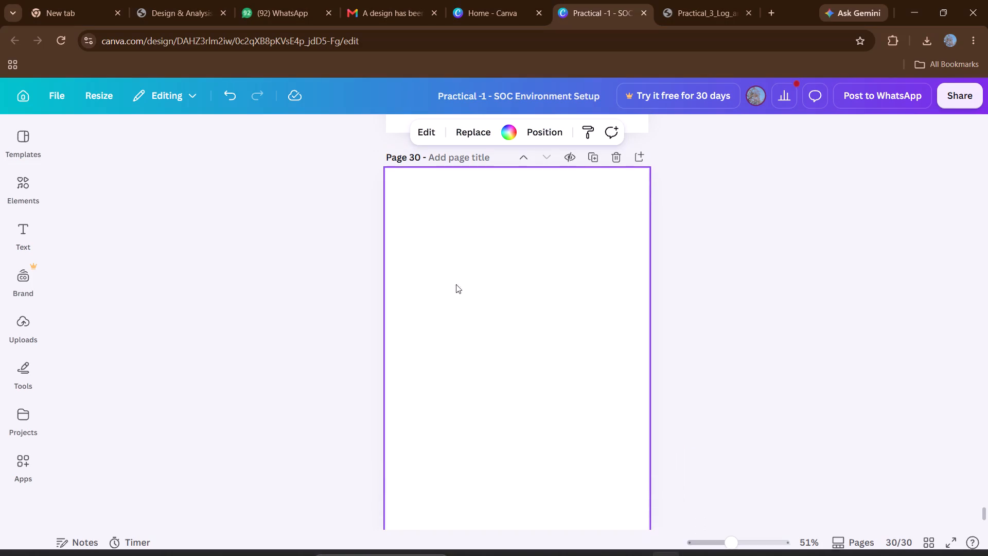
left_click(478, 297)
key("ctrl+v")
scroll(478, 297, "up", 1)
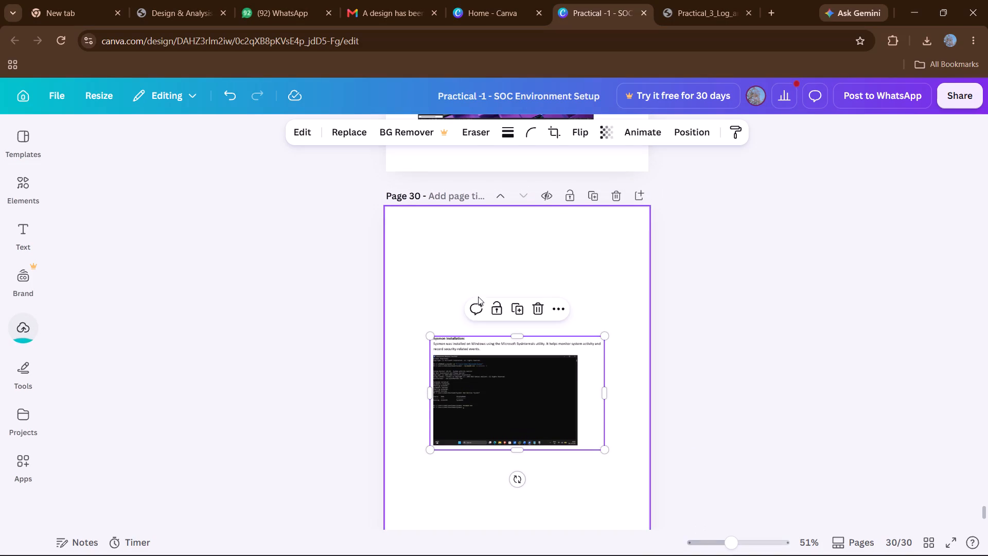
left_click_drag(512, 387, 513, 279)
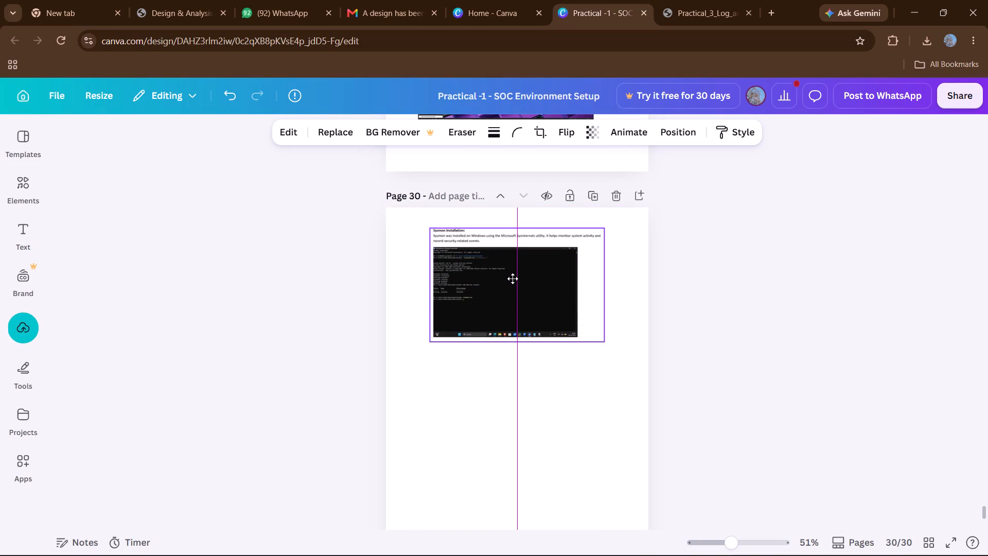
left_click_drag(513, 279, 513, 283)
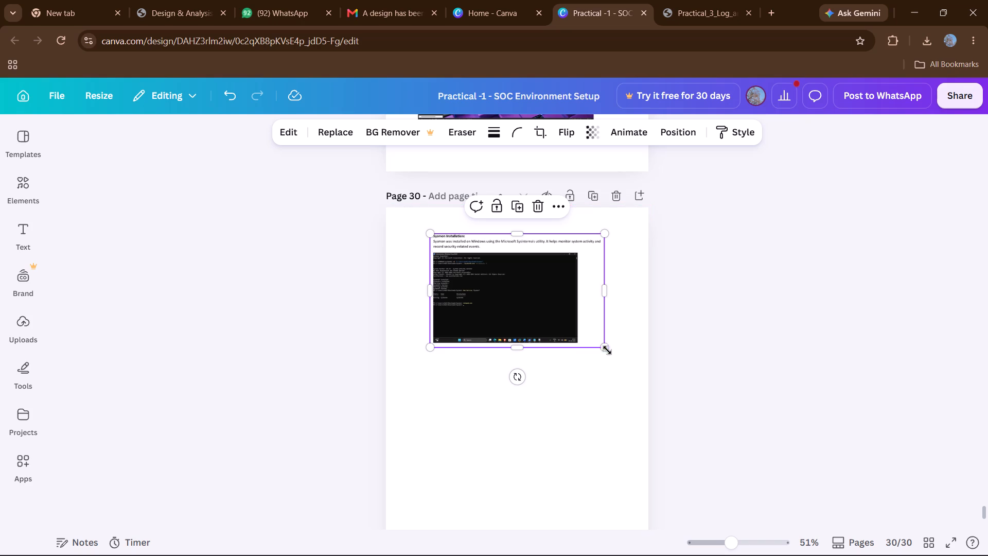
Enlarge the Sysmon Installation image from both lower corners so it spans the width between the page margins.
left_click_drag(604, 347, 614, 368)
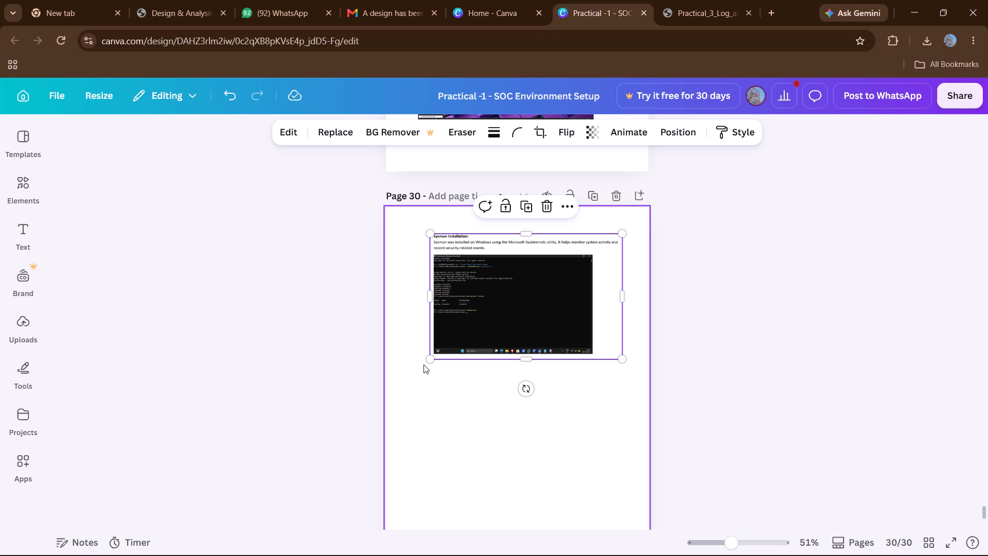
left_click_drag(428, 359, 429, 397)
Switch to the Word document and snip the "Sysmon Process Creation Analysis:" section with its description and Event Viewer screenshot.
scroll(496, 428, "down", 1)
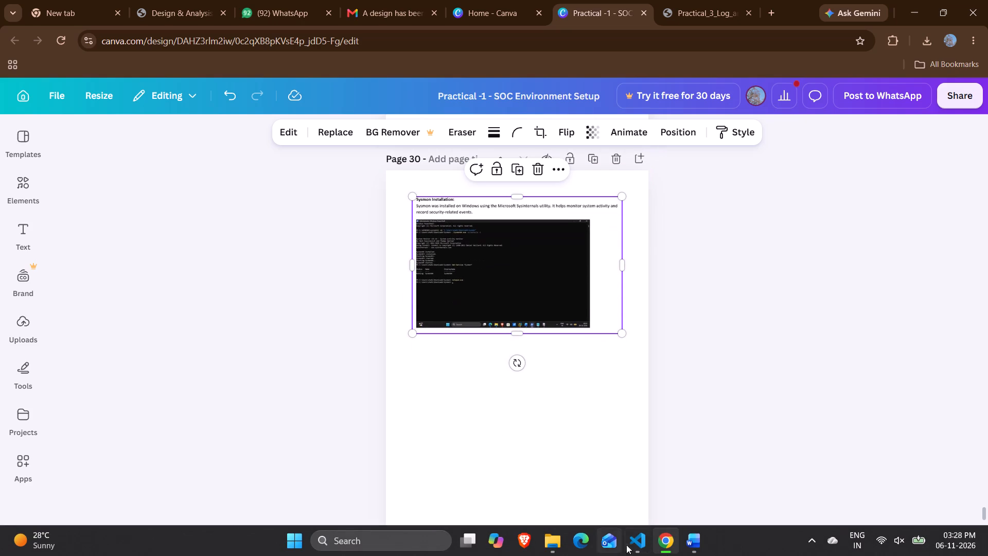
left_click(692, 543)
scroll(558, 436, "down", 1)
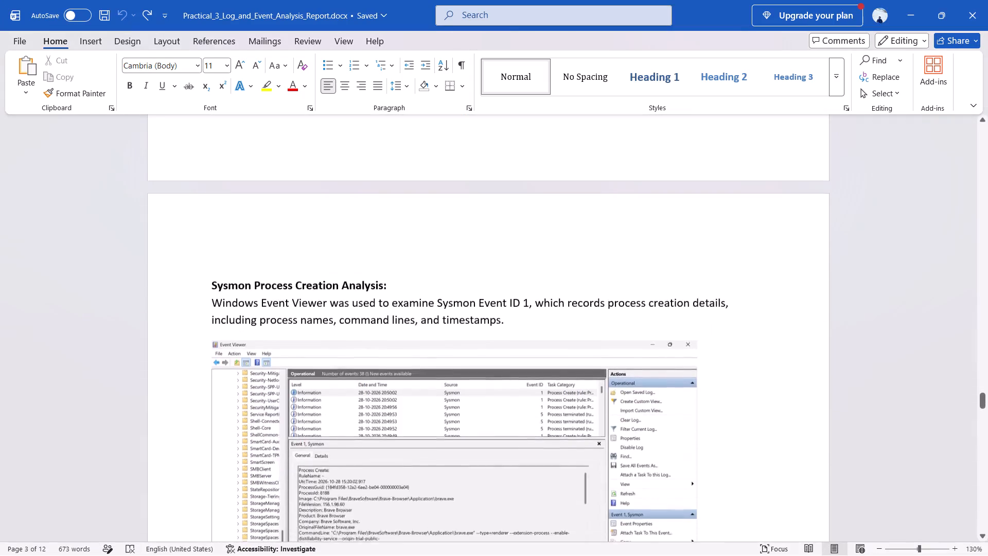
scroll(558, 436, "down", 2)
key("shift+super+s")
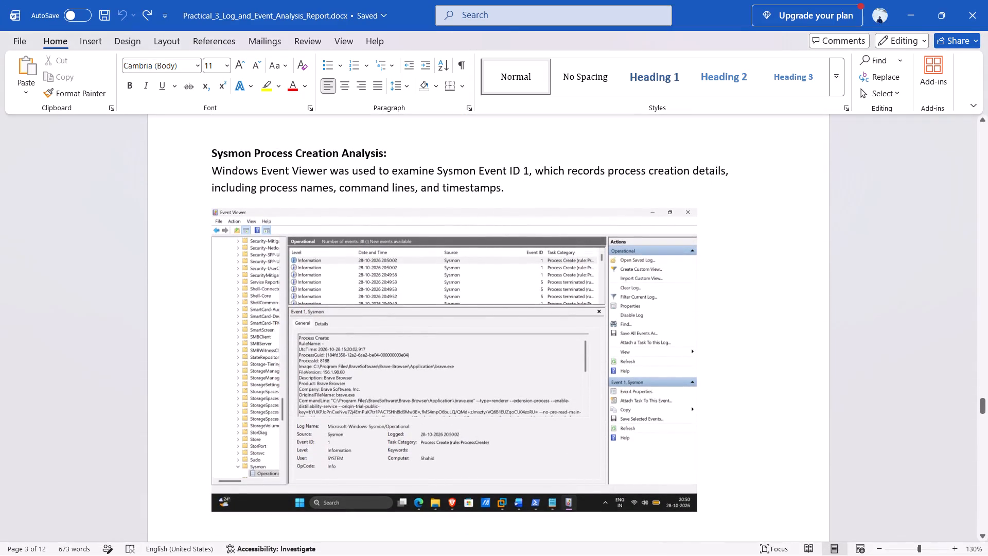
left_click_drag(187, 129, 340, 228)
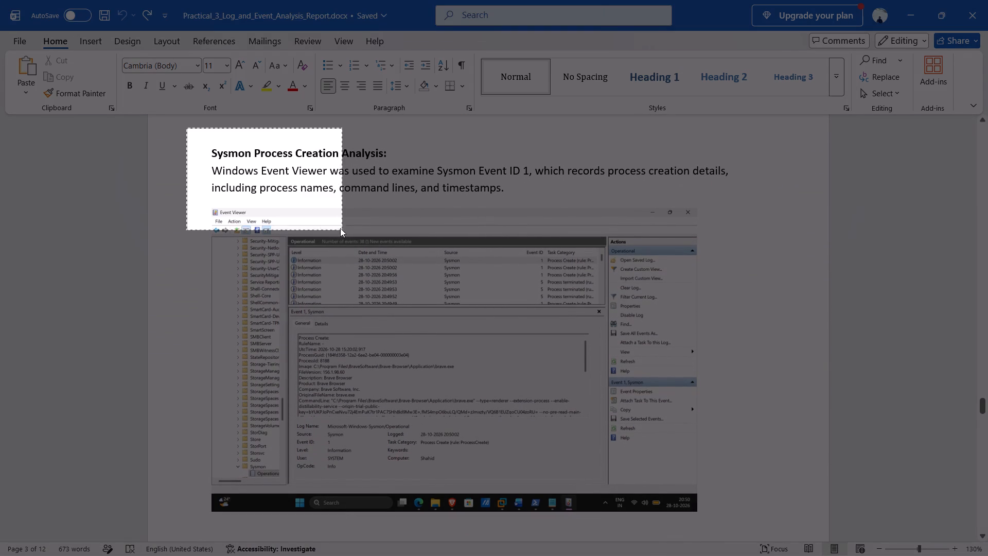
left_click_drag(340, 228, 771, 520)
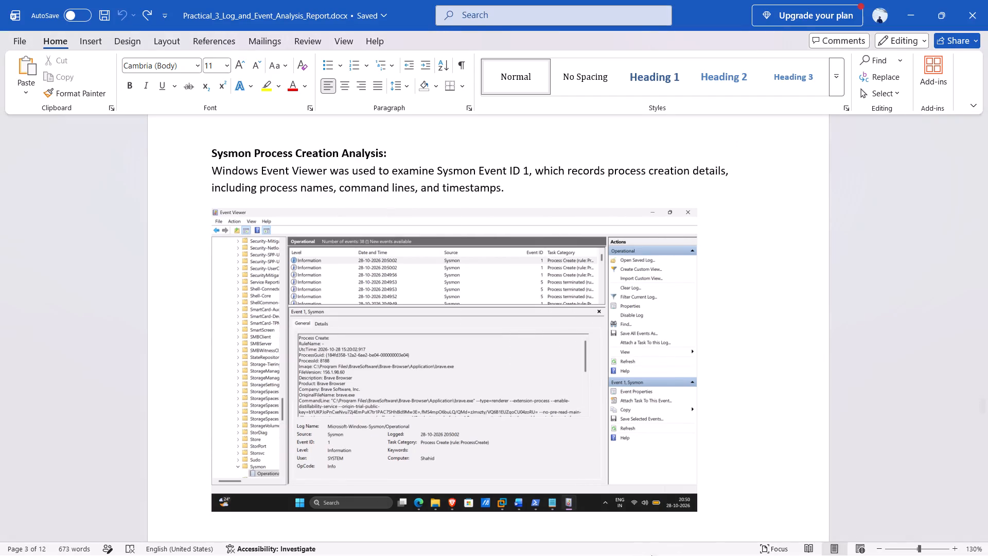
Switch back to Canva, paste the Sysmon Process Creation Analysis snip onto page 30 and centre it below the Sysmon Installation image.
left_click(668, 542)
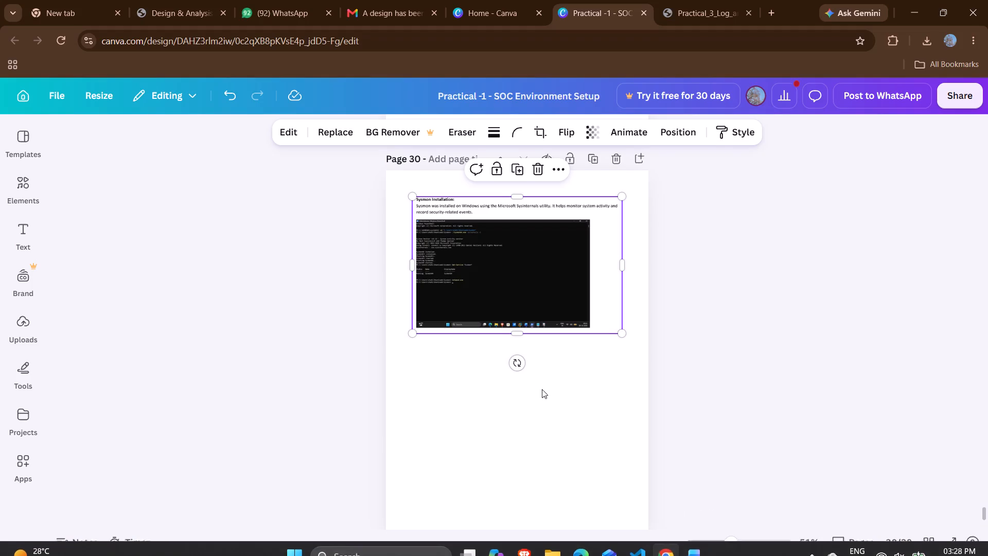
left_click(510, 426)
key("ctrl+v")
scroll(510, 426, "down", 1)
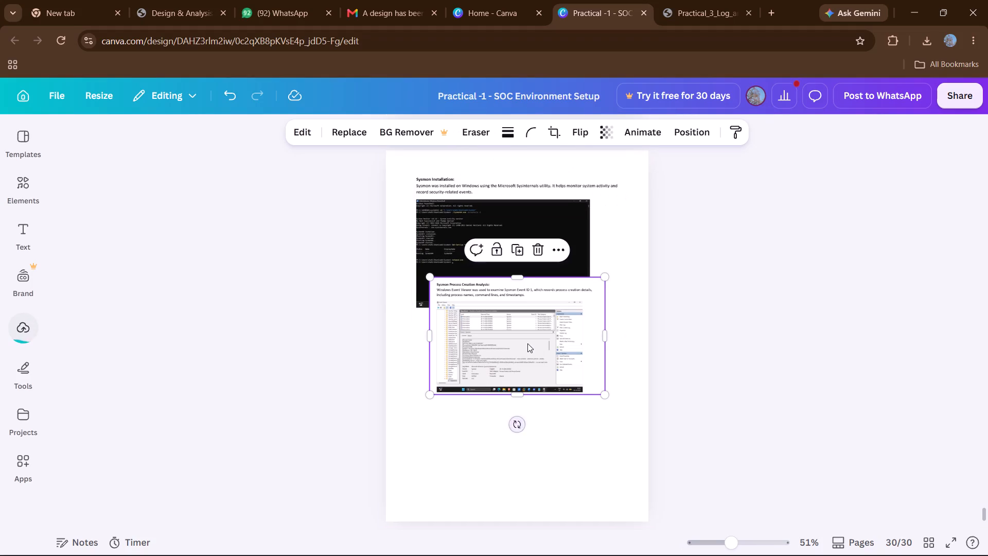
left_click_drag(527, 343, 524, 401)
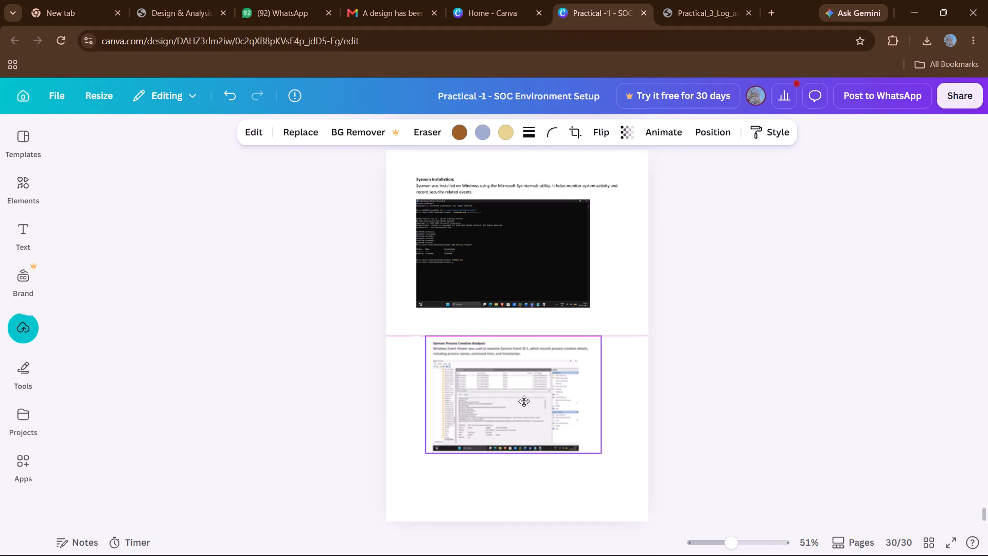
left_click_drag(524, 401, 513, 402)
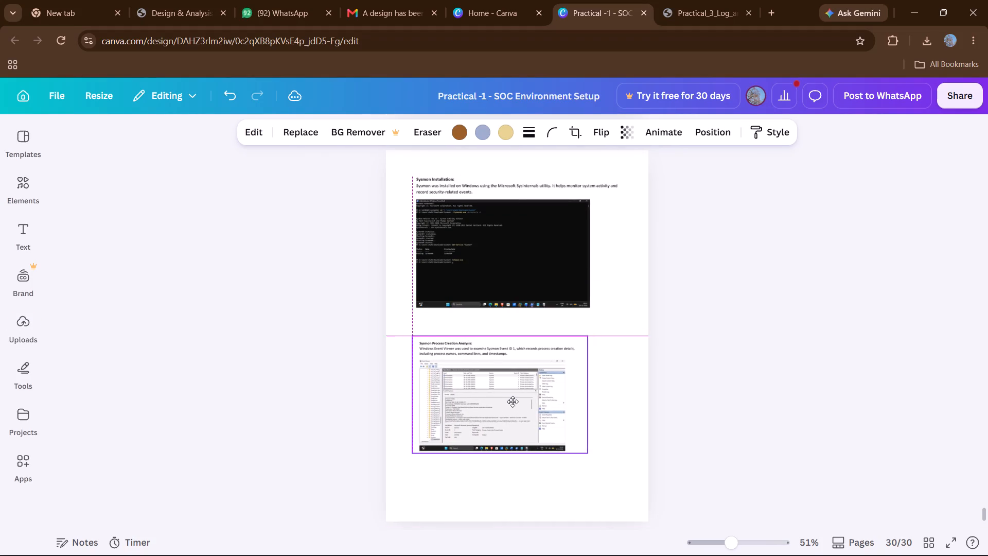
left_click_drag(513, 402, 525, 399)
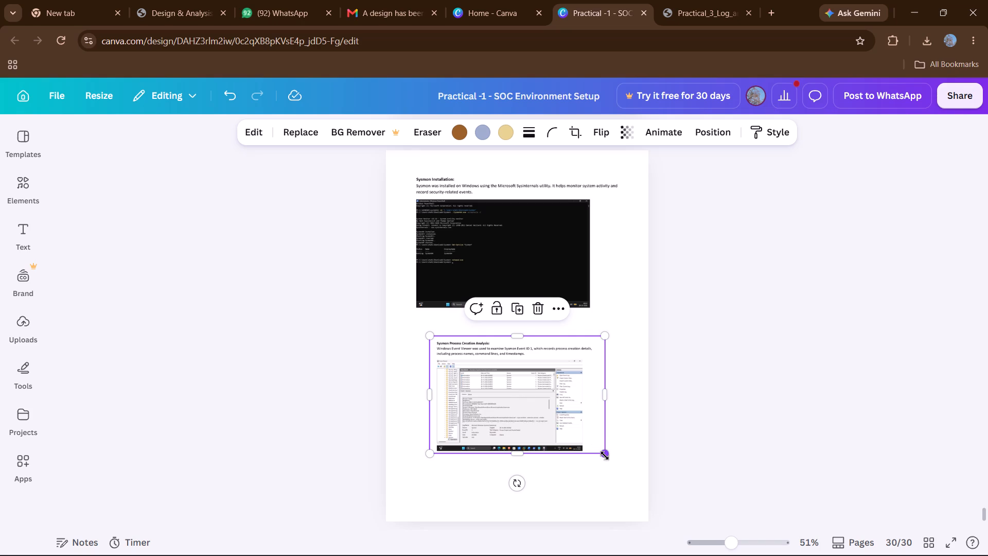
Enlarge the Sysmon Process Creation Analysis image from both lower corners to match the width of the image above.
left_click_drag(605, 456, 614, 479)
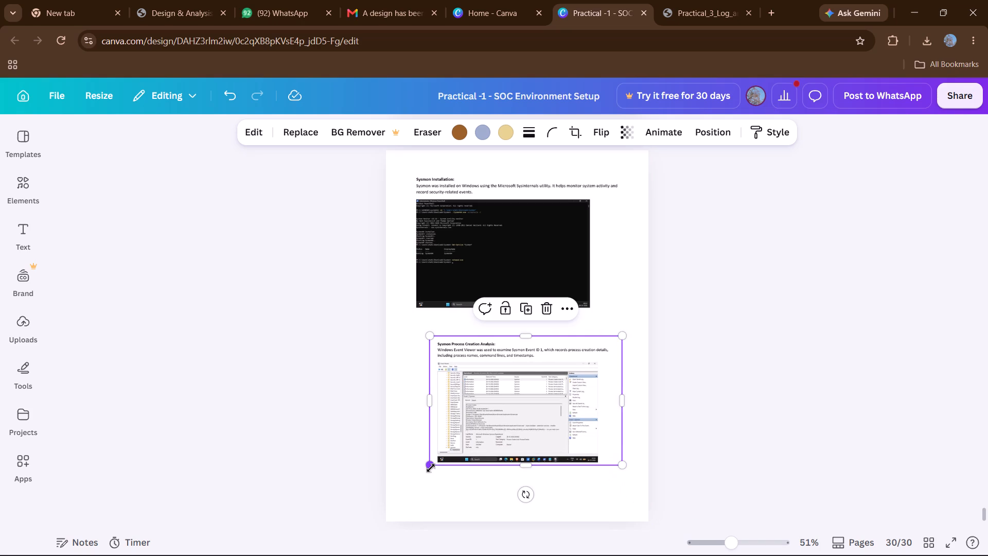
left_click_drag(431, 468, 423, 493)
Add a new blank page after page 30 of the report.
scroll(520, 466, "down", 1)
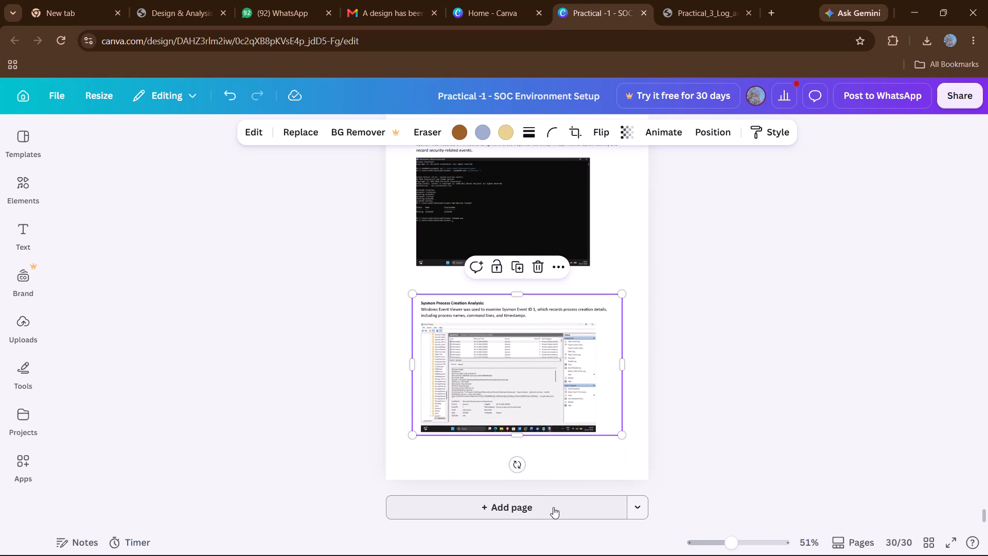
left_click(555, 509)
Switch to the Word document and snip the "Wazuh Analysis:" heading with the Successful Logon Events (Event ID 4624) caption and first screenshot.
left_click(697, 544)
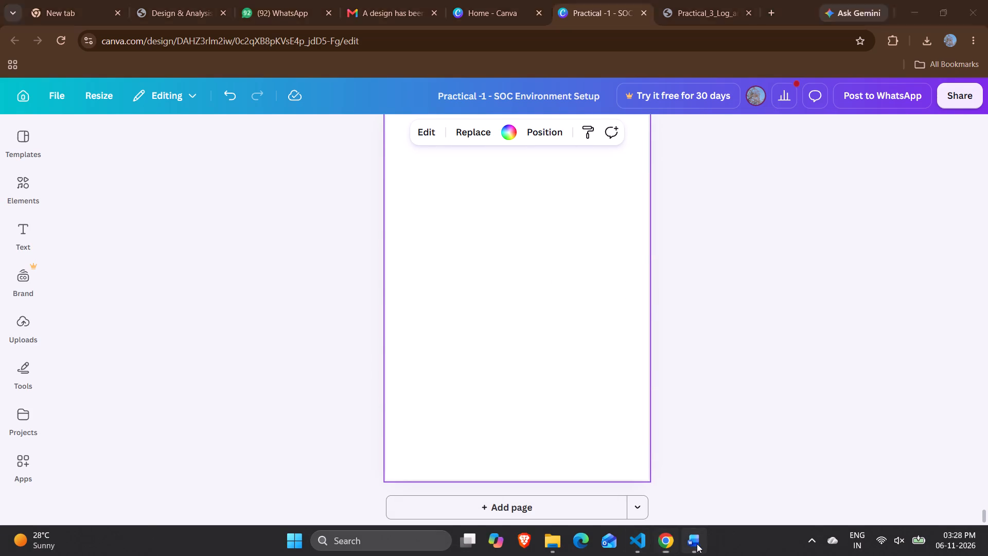
scroll(488, 410, "down", 1)
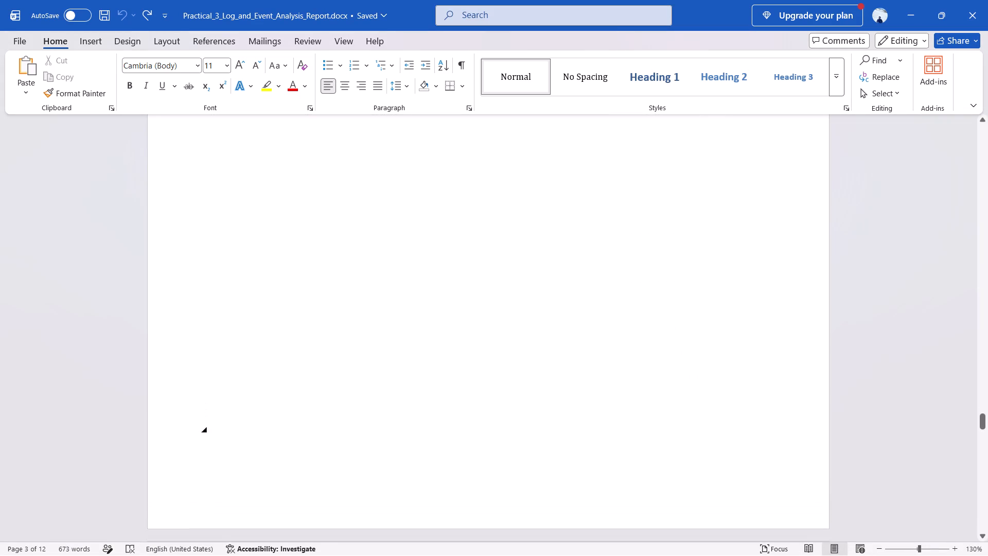
scroll(488, 410, "down", 2)
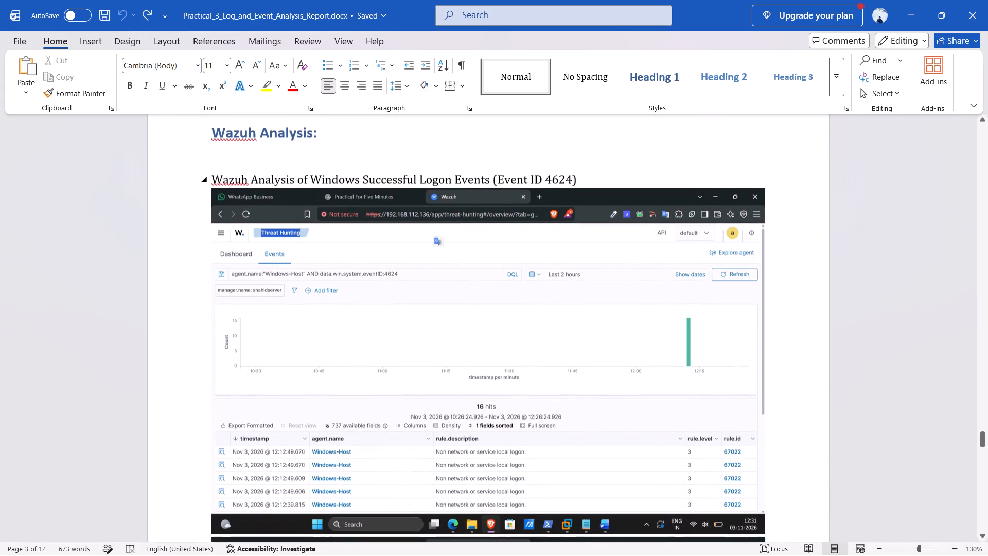
scroll(488, 410, "down", 1)
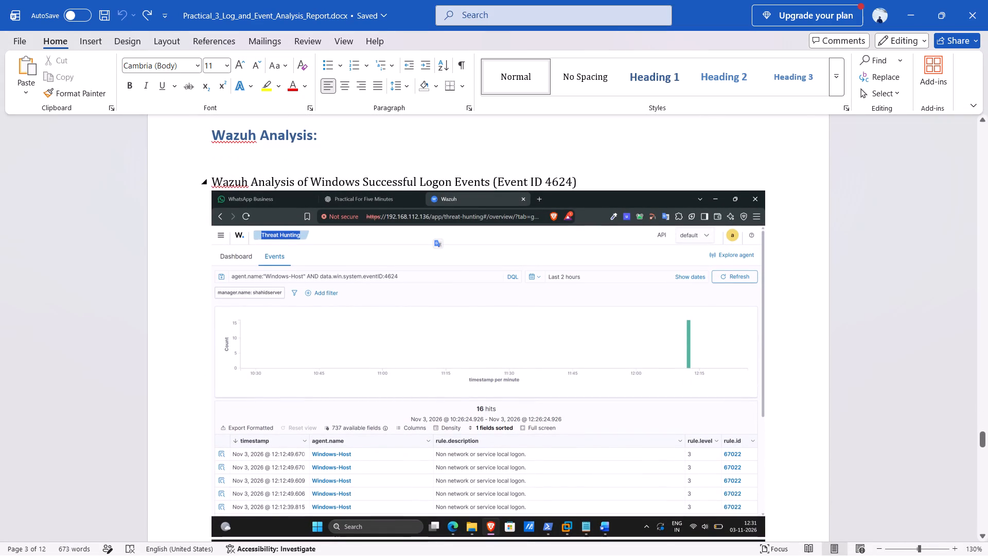
scroll(507, 391, "down", 2, "ctrl")
scroll(507, 391, "down", 1)
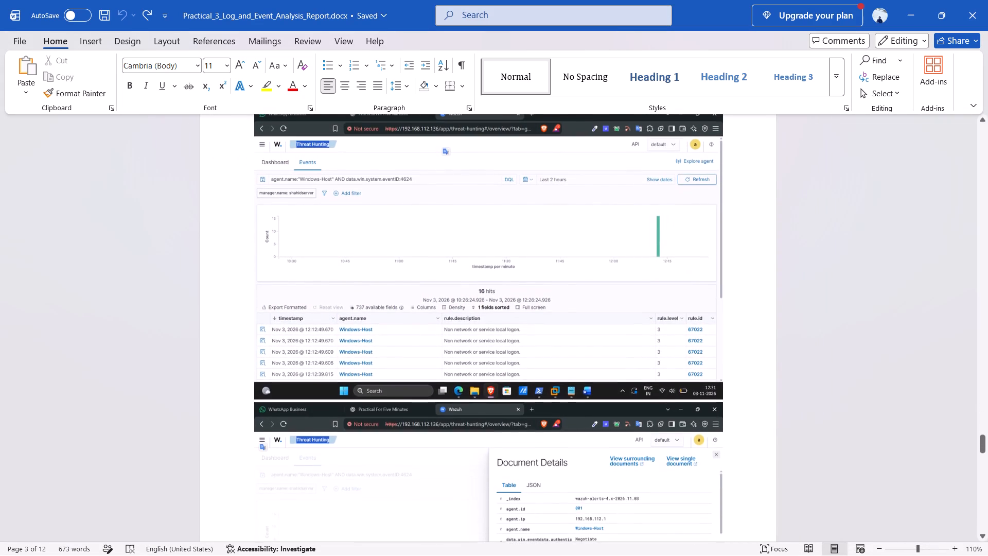
scroll(507, 391, "down", 1)
scroll(507, 391, "down", 2, "ctrl")
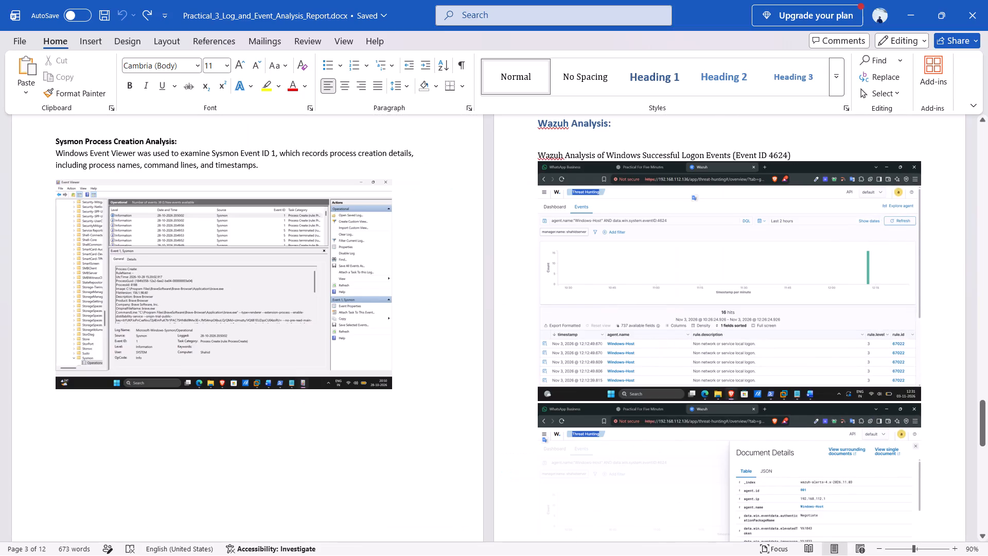
scroll(597, 338, "up", 2, "ctrl")
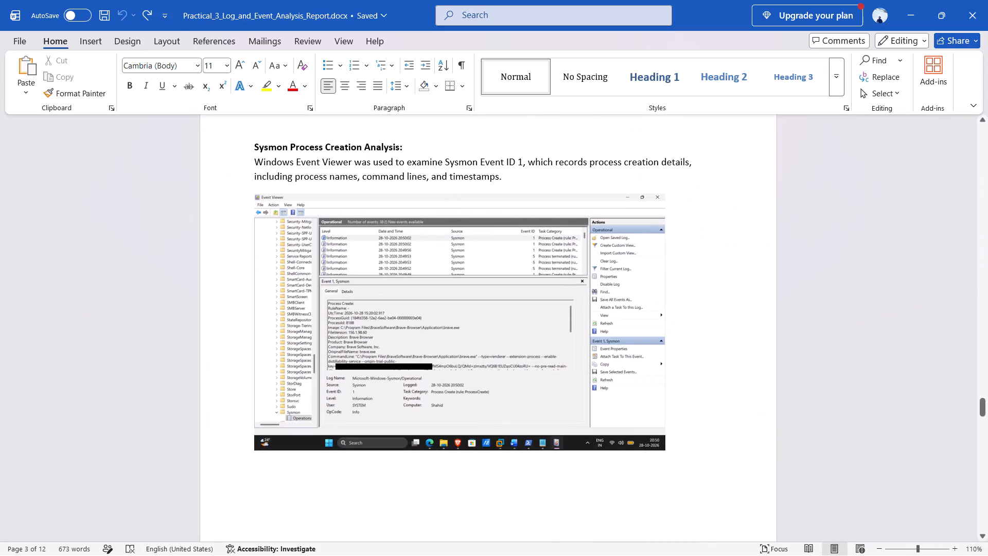
scroll(515, 342, "down", 3)
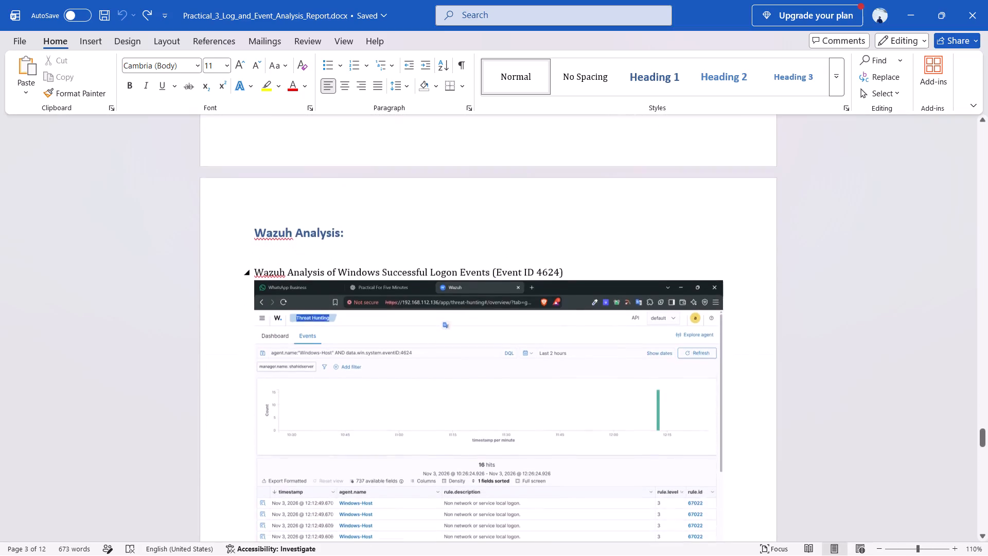
scroll(515, 342, "down", 1)
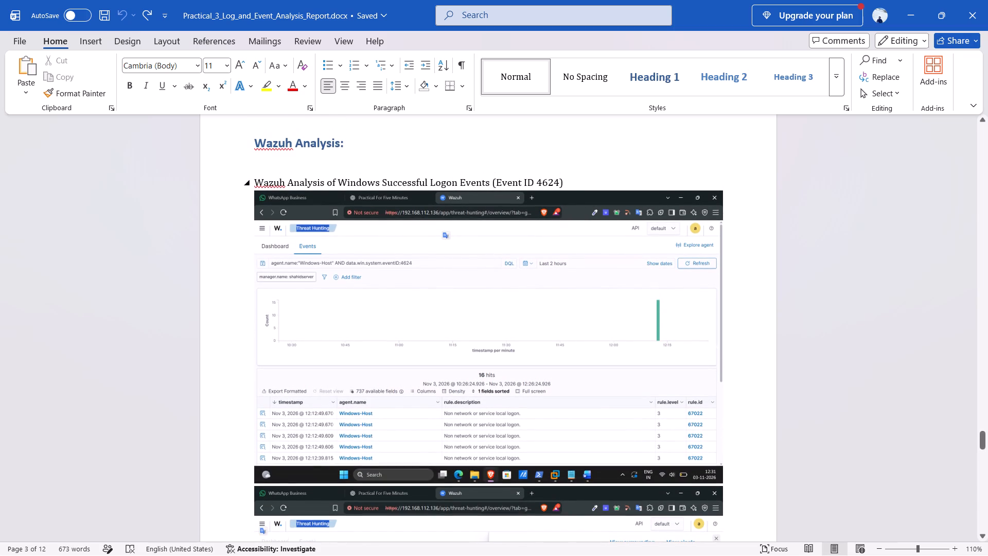
key("shift+super+s")
left_click_drag(233, 126, 751, 484)
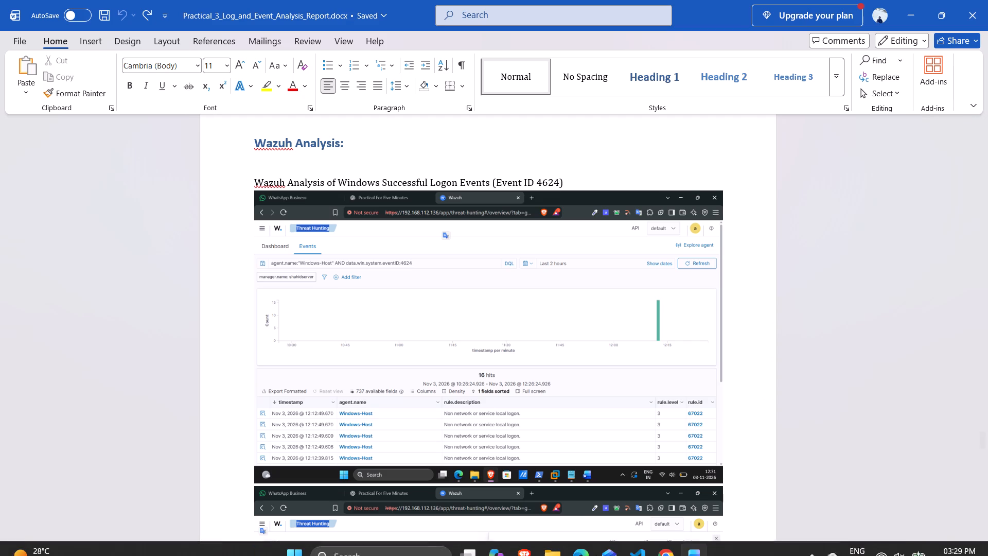
Switch back to Canva, paste the Wazuh Analysis snip onto page 31 and centre it near the top of the page.
left_click(657, 548)
scroll(537, 306, "up", 1)
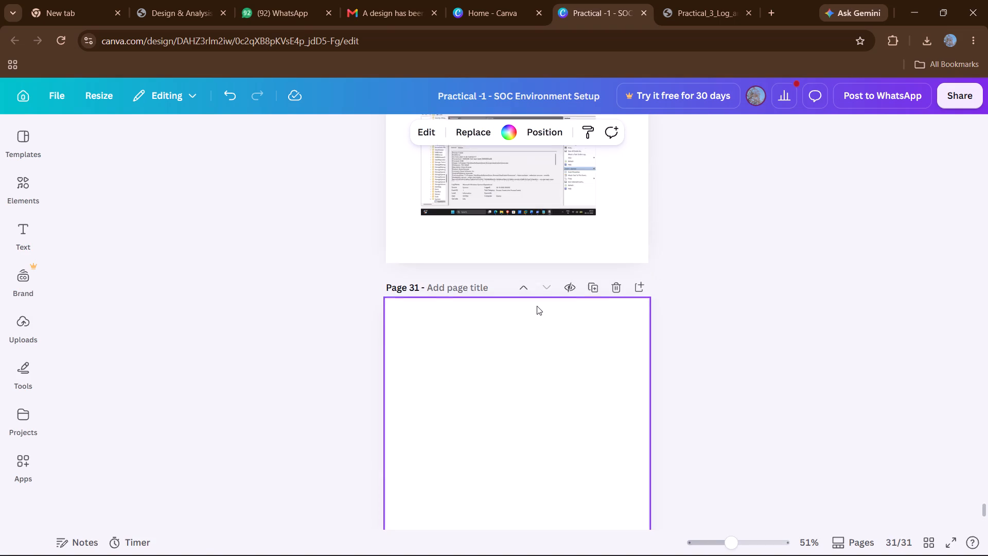
left_click(537, 306)
key("ctrl+v")
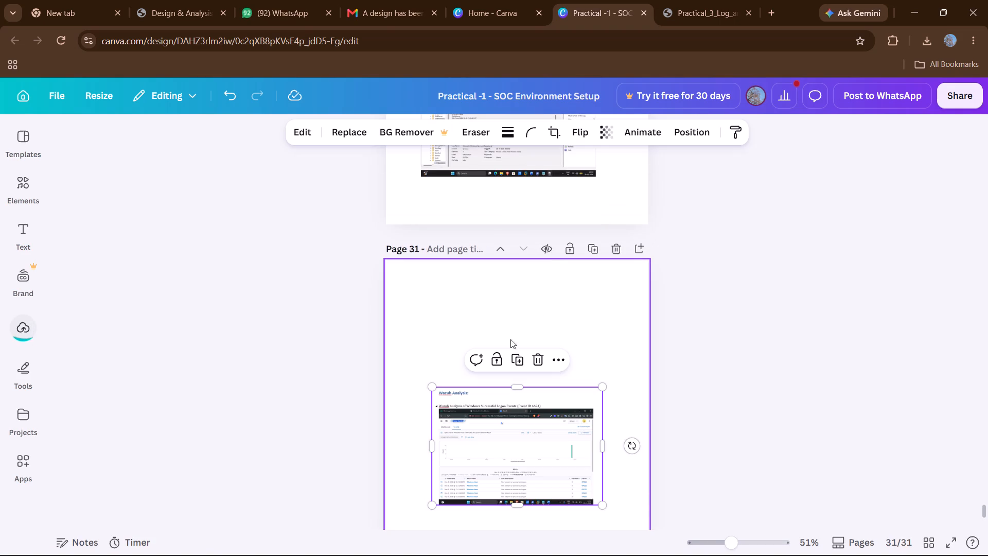
left_click_drag(520, 410, 520, 310)
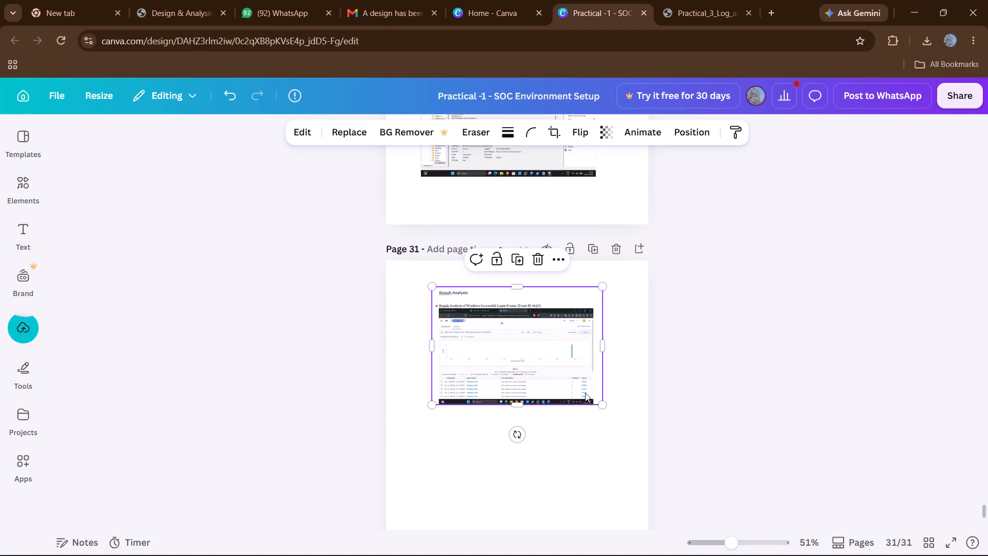
Enlarge the Wazuh Analysis image on page 31 from both lower corners to span the page margins, about 16.8 by 11.6.
left_click_drag(603, 406, 614, 428)
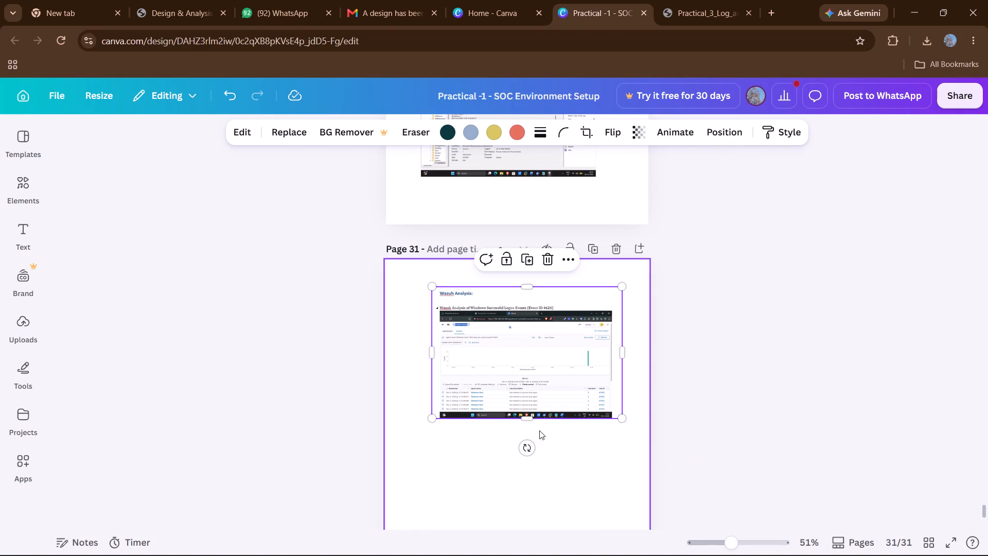
left_click_drag(433, 419, 425, 445)
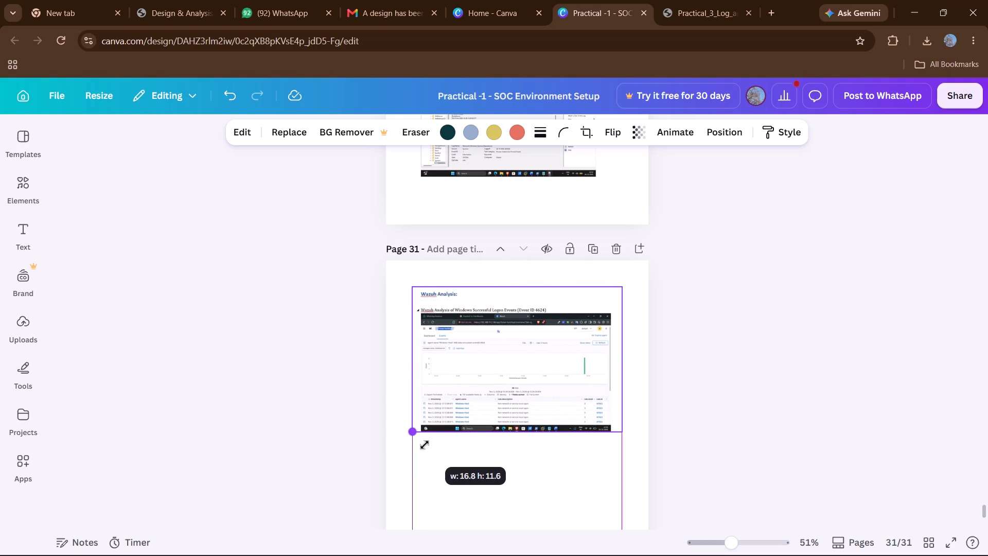
left_click_drag(425, 445, 424, 444)
Switch to the Word document and snip the second Successful Logon screenshot, showing the Wazuh Document Details pane.
scroll(506, 480, "down", 2)
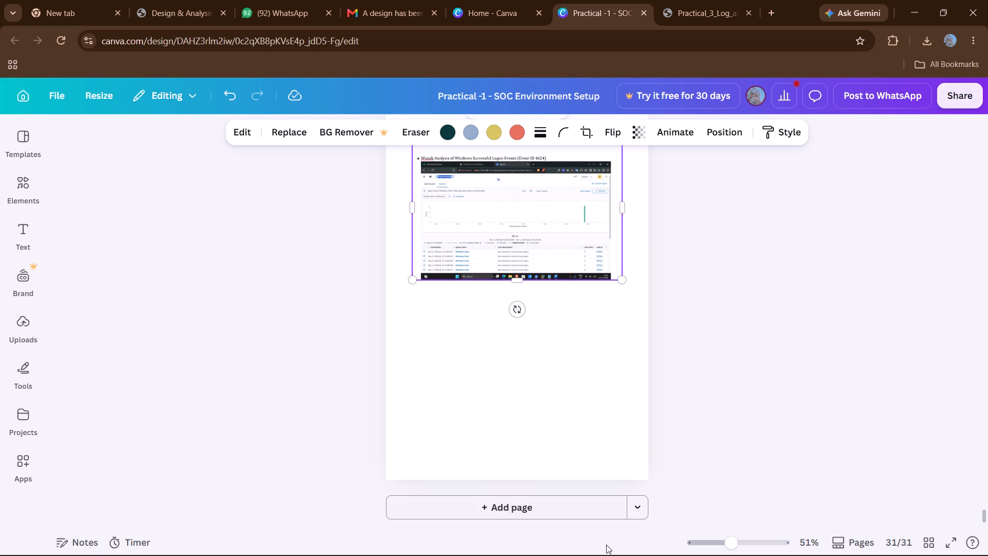
left_click(699, 546)
scroll(497, 366, "down", 1)
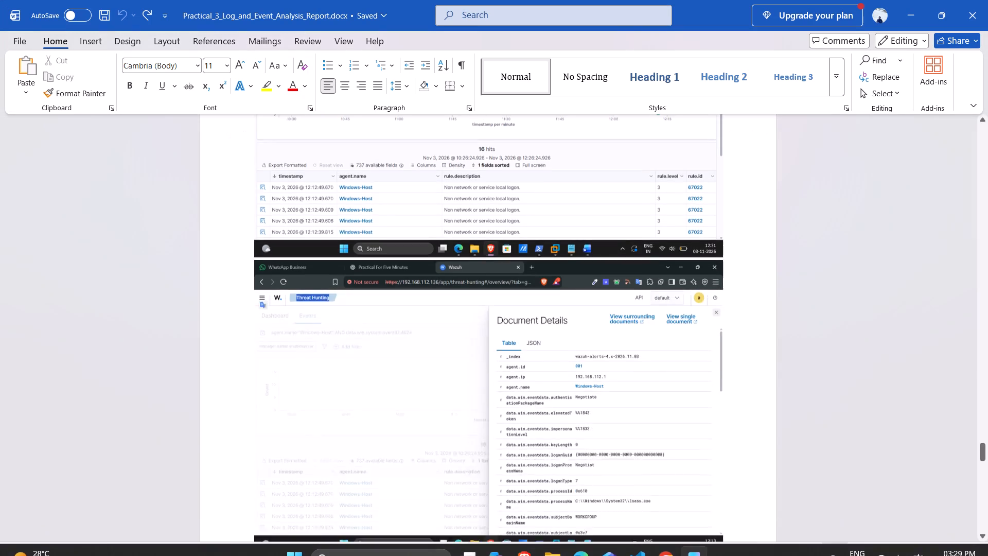
scroll(497, 366, "down", 1)
key("shift+super+s")
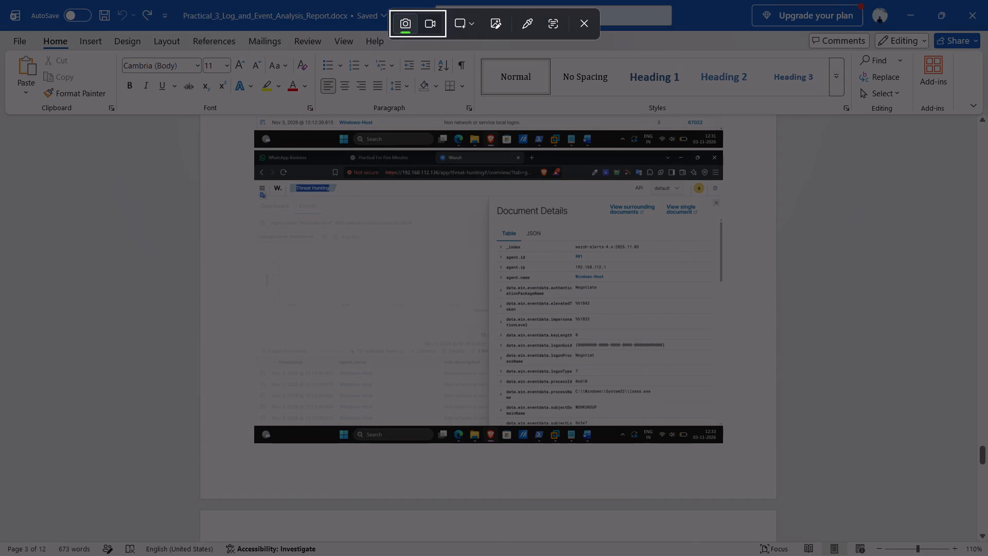
left_click_drag(246, 164, 745, 484)
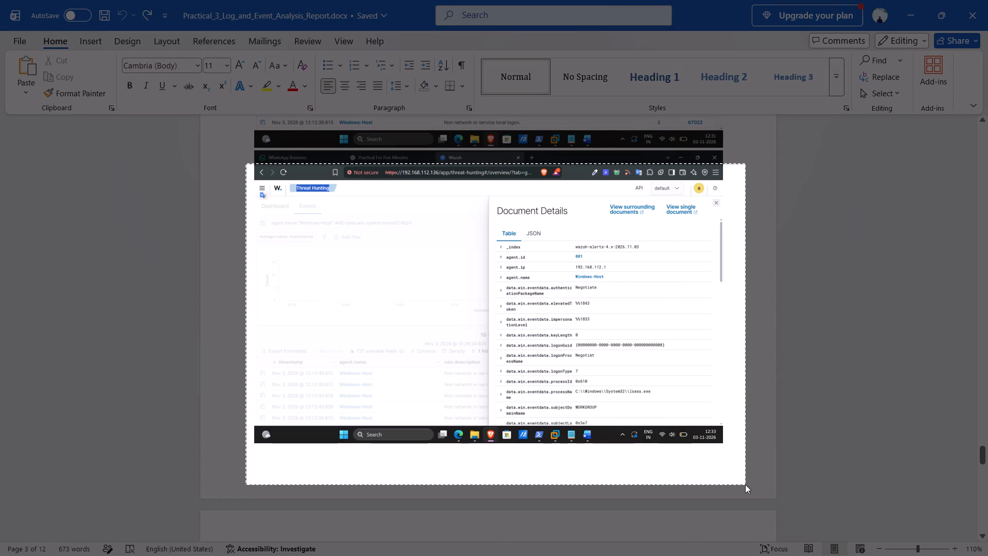
left_click_drag(745, 484, 746, 484)
Switch back to Canva, paste the Document Details snip onto page 31 and centre it just below the first Wazuh image.
left_click(668, 546)
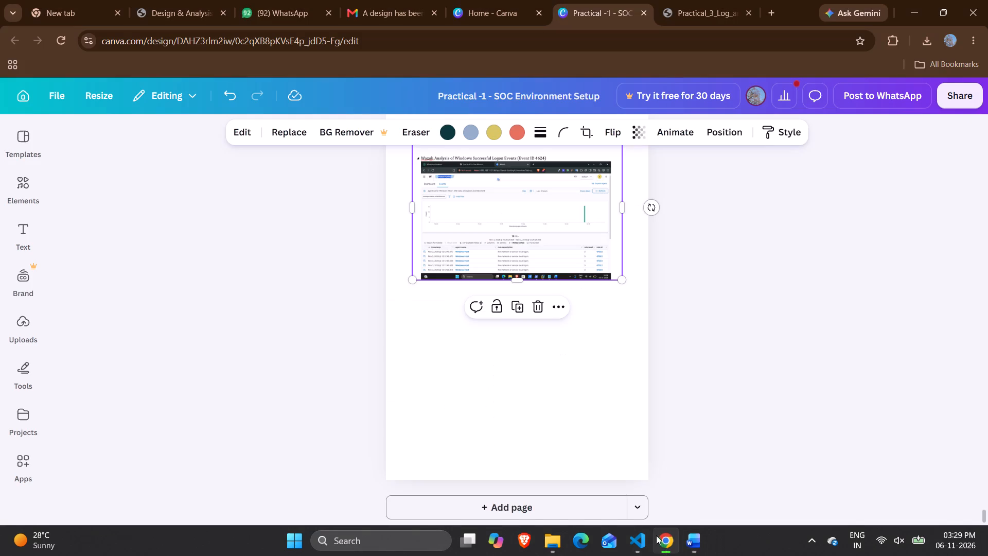
right_click(518, 396)
key("ctrl+v")
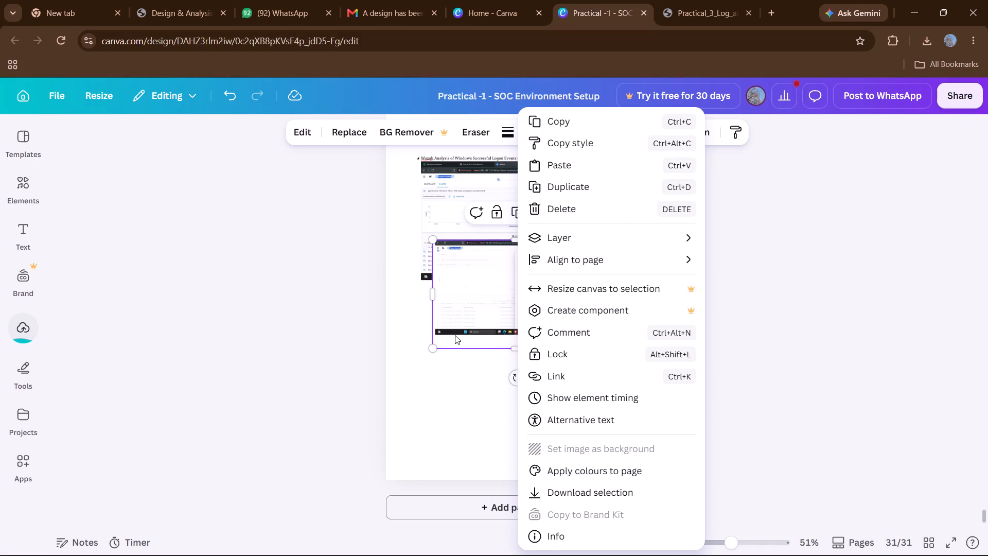
left_click_drag(488, 304, 516, 318)
left_click_drag(516, 318, 516, 350)
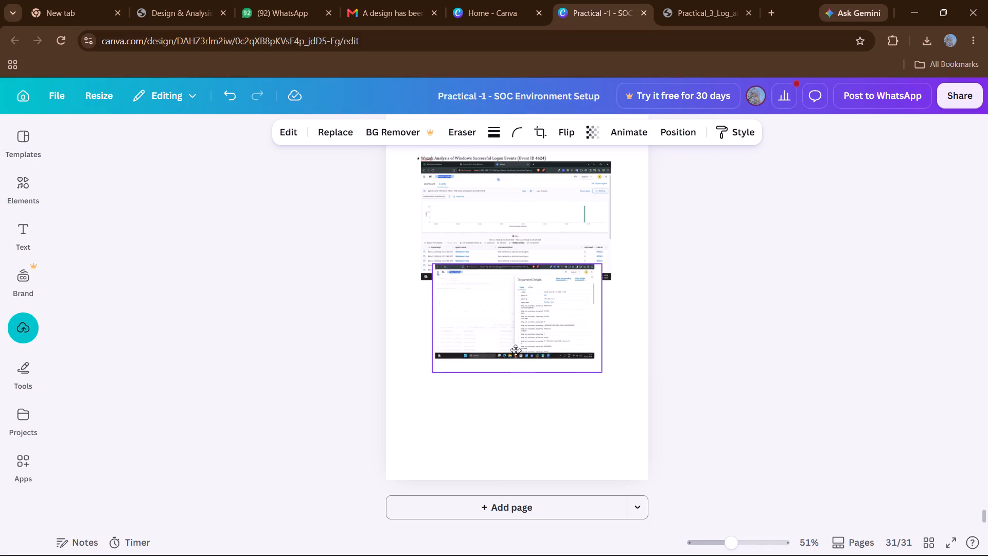
left_click_drag(516, 350, 514, 374)
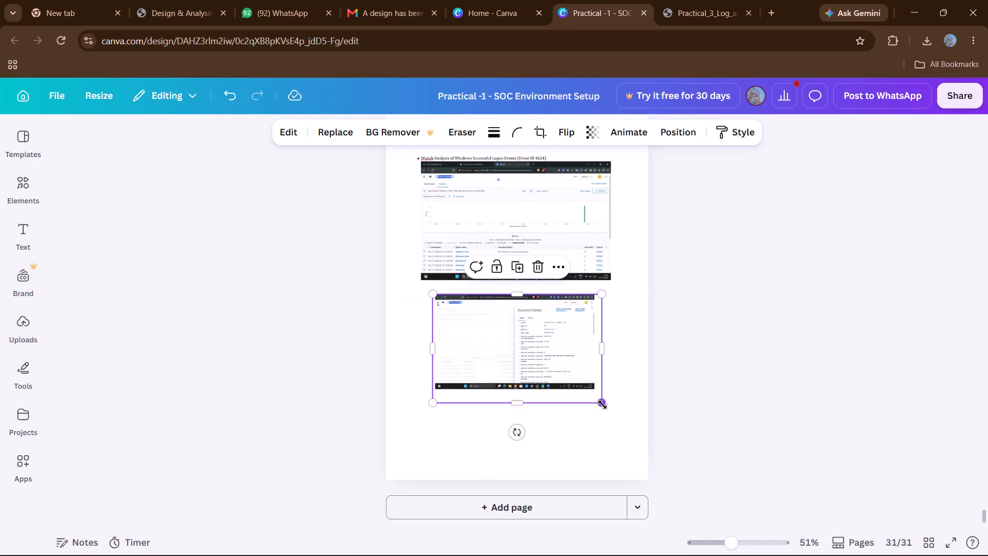
Enlarge the Document Details image from both lower corners to match the width of the image above.
left_click_drag(603, 405, 614, 429)
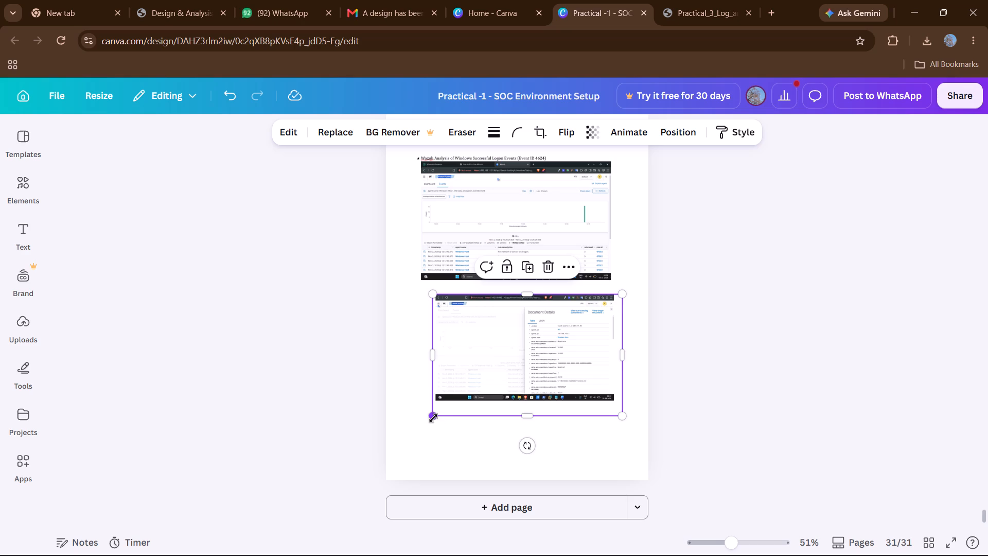
left_click_drag(433, 418, 428, 448)
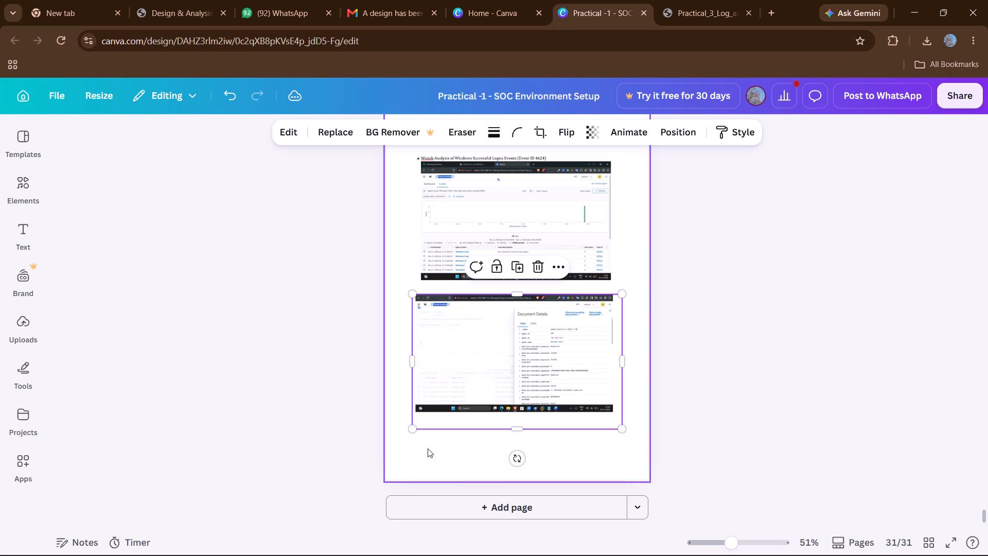
Add a new blank page after page 31 of the report.
left_click(495, 509)
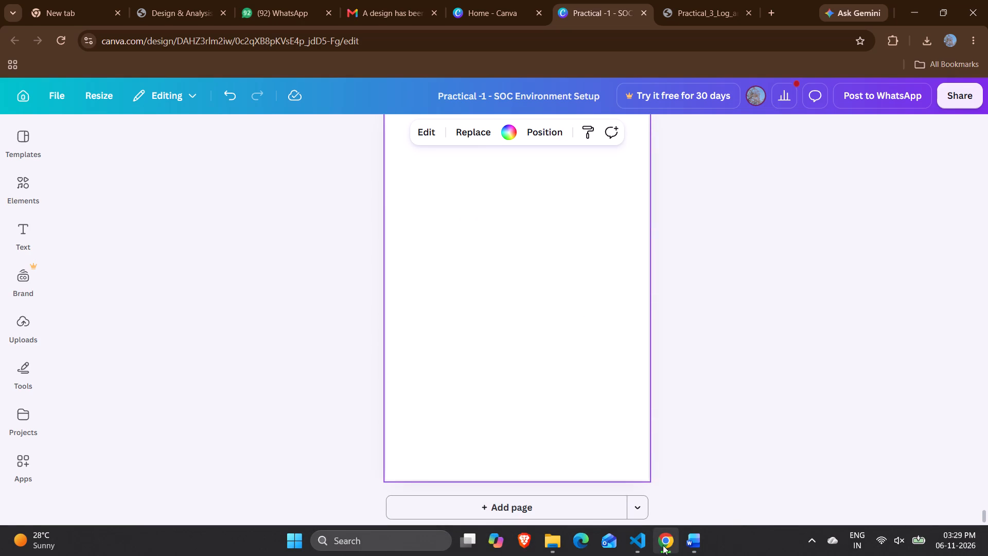
Switch to the Word document and snip the "Wazuh Detection of Failed Windows Logon Attempts (Event ID 4625)" caption with its screenshot.
left_click(687, 545)
scroll(548, 408, "down", 1)
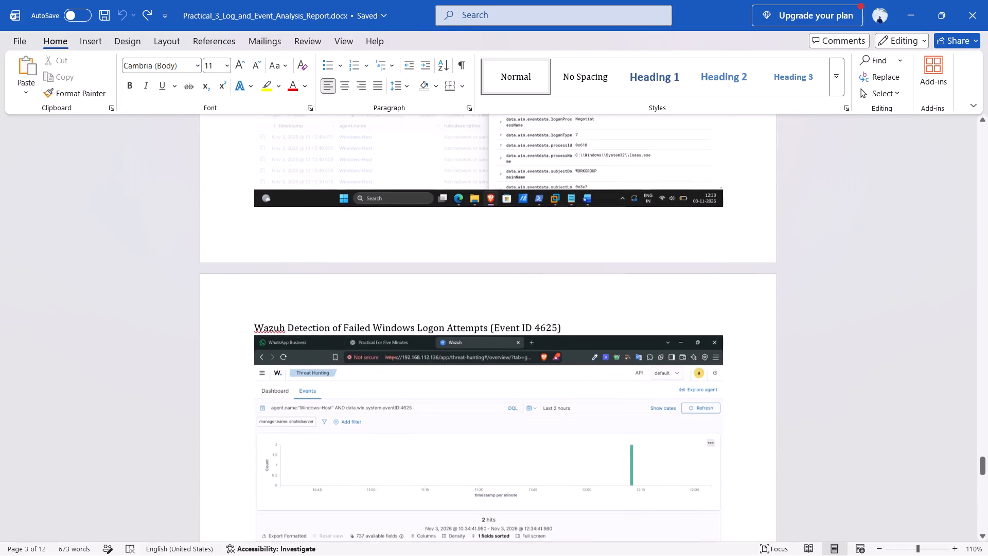
scroll(548, 408, "down", 2)
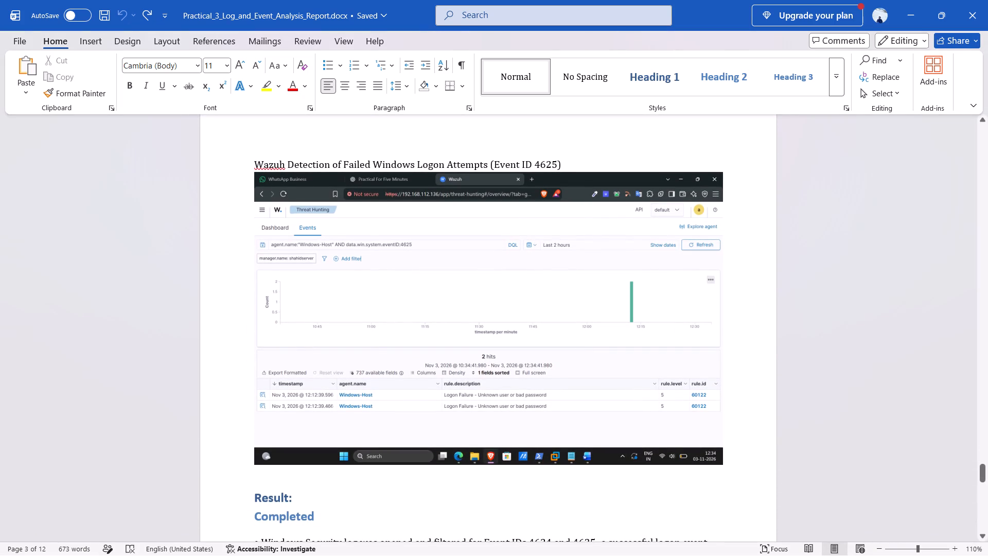
key("shift+super+s")
left_click_drag(242, 155, 290, 199)
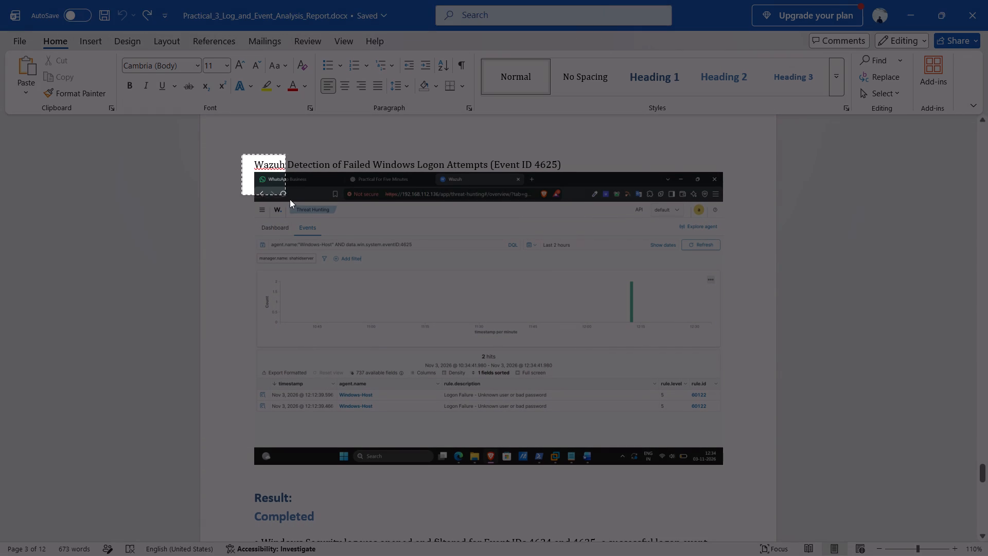
left_click_drag(290, 199, 756, 493)
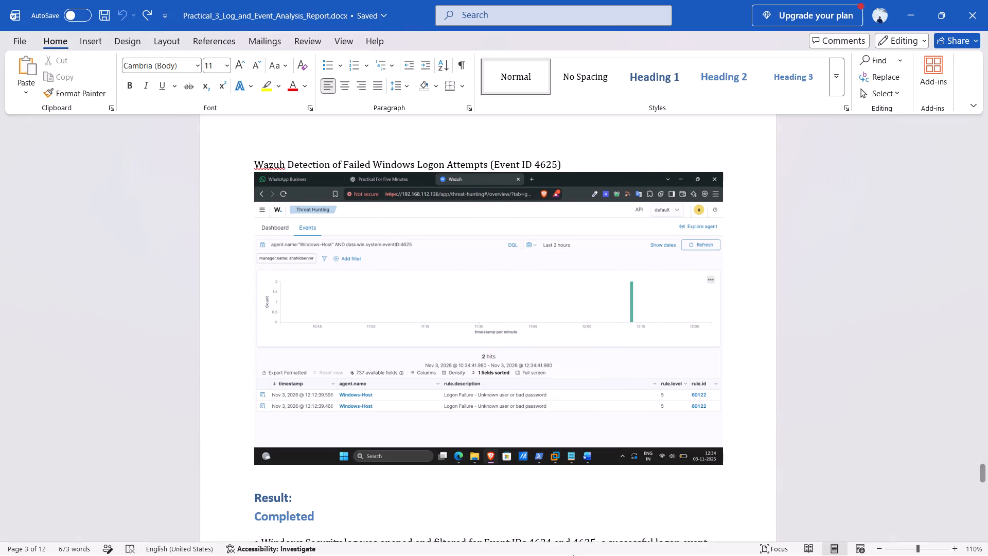
Switch back to Canva, paste the failed logon snip onto page 32, trim its bottom edge slightly and centre it near the page top.
left_click(670, 555)
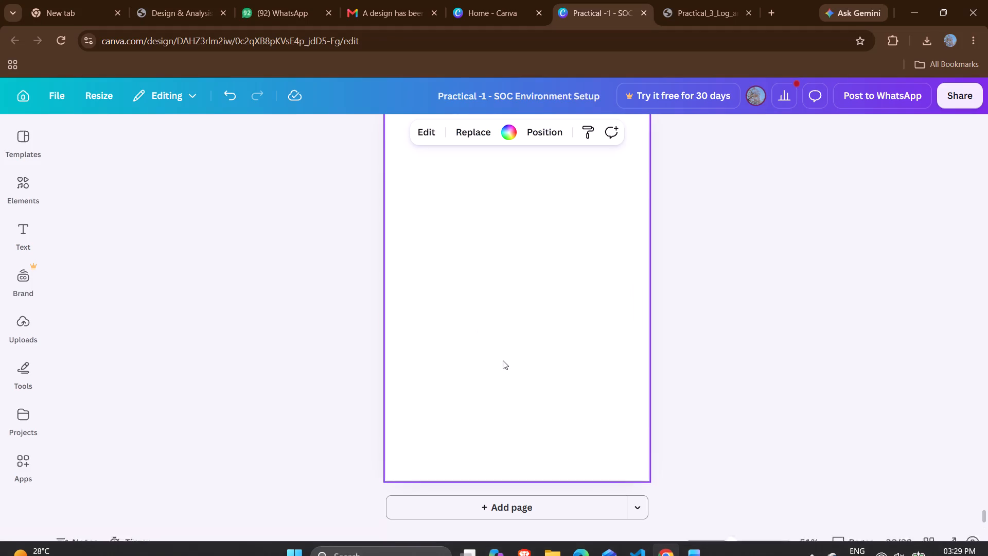
scroll(503, 360, "up", 1)
left_click(503, 360)
key("ctrl+v")
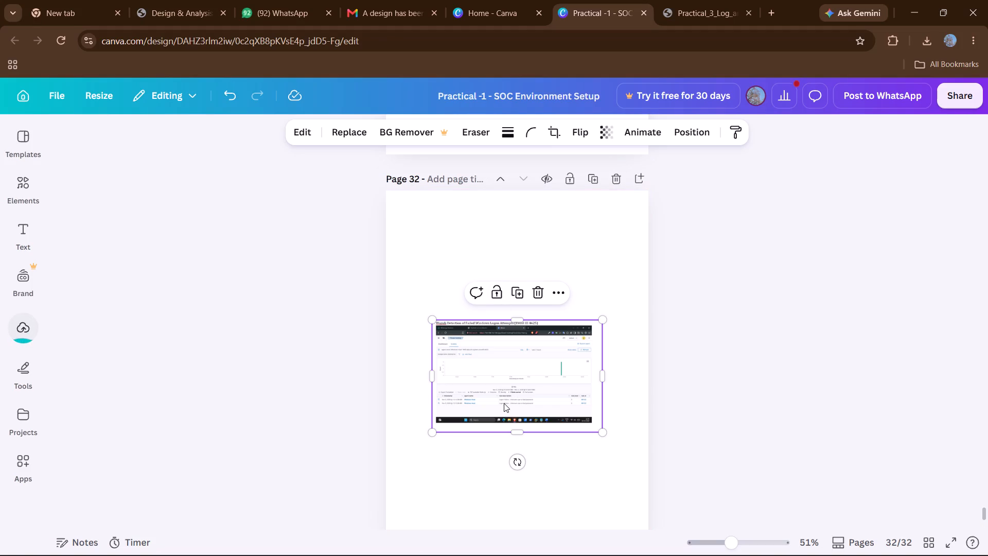
left_click_drag(516, 434, 525, 429)
left_click_drag(521, 381, 521, 280)
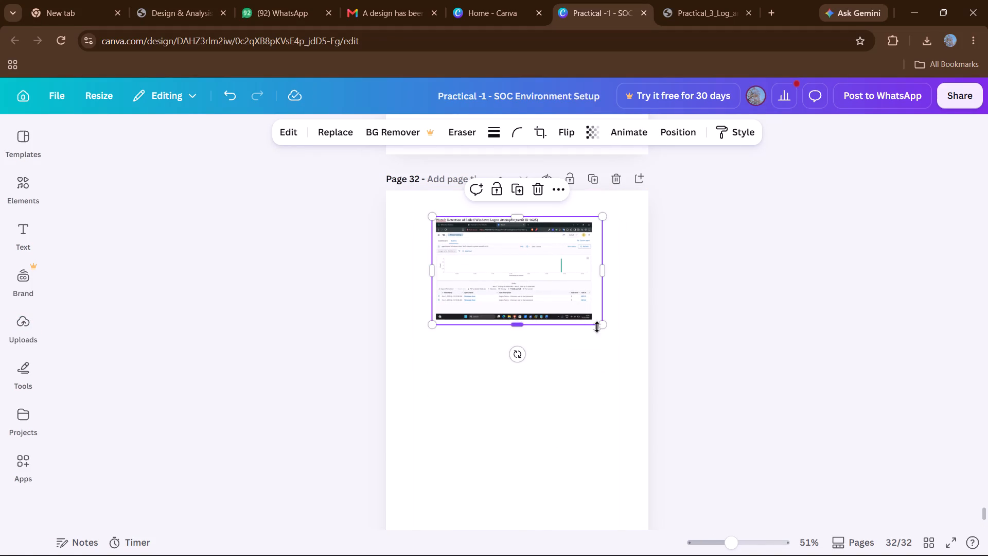
Enlarge the failed logon image from both lower corners to span the page margins, about 16.8 by 10.6.
left_click_drag(603, 324, 615, 344)
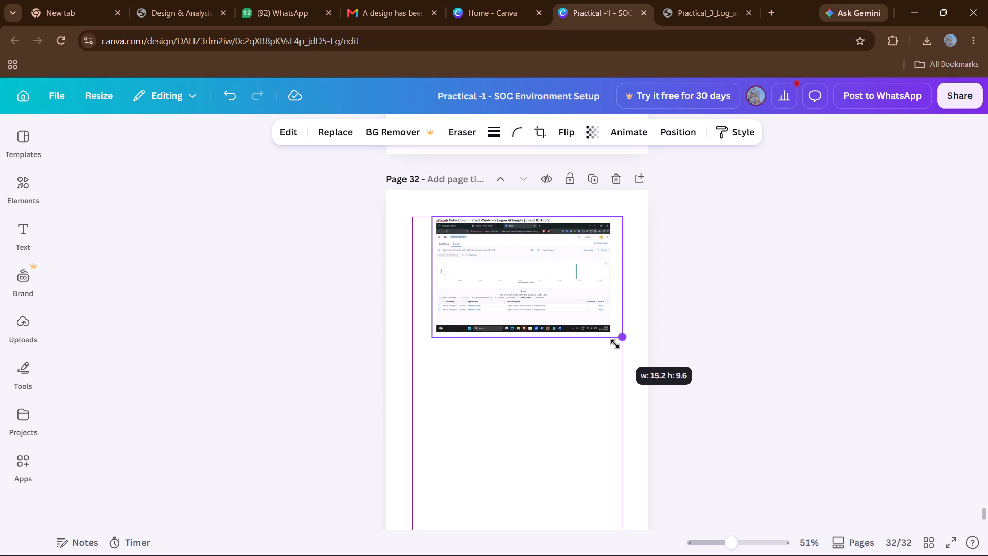
left_click_drag(615, 344, 614, 344)
left_click_drag(433, 339, 425, 363)
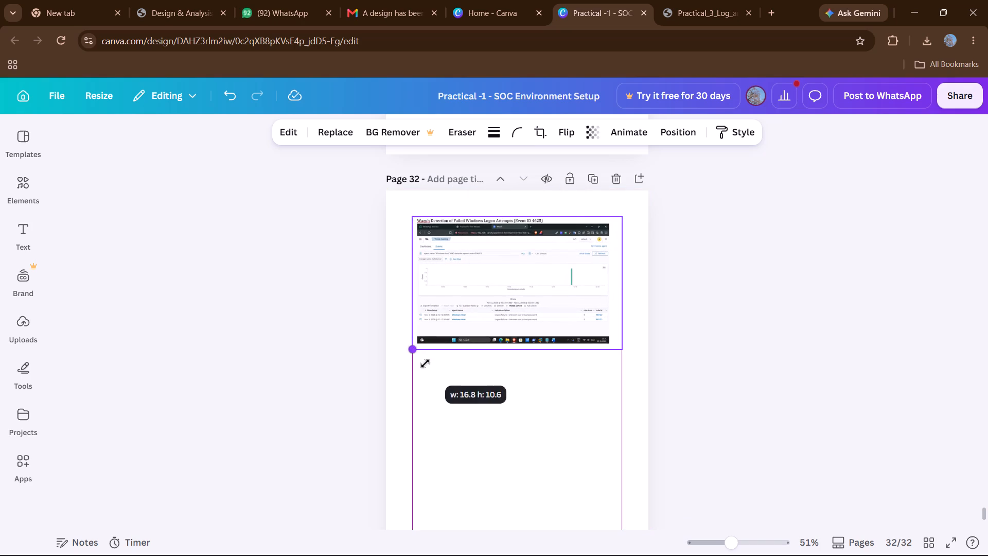
left_click_drag(425, 363, 425, 364)
Switch to the Word document and copy the text from the "Result:" heading through the end of the Conclusion paragraph.
scroll(500, 405, "down", 2)
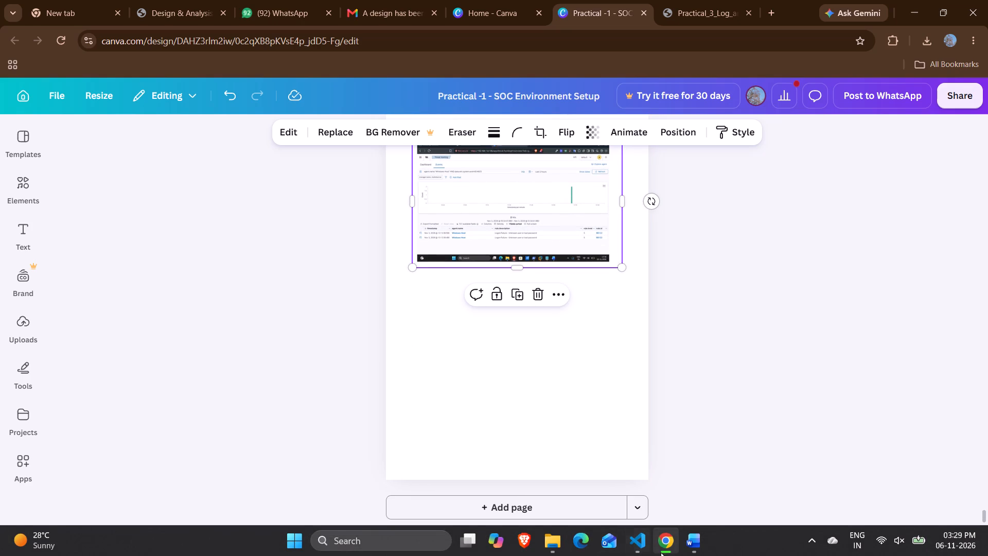
left_click(693, 549)
scroll(502, 462, "down", 1)
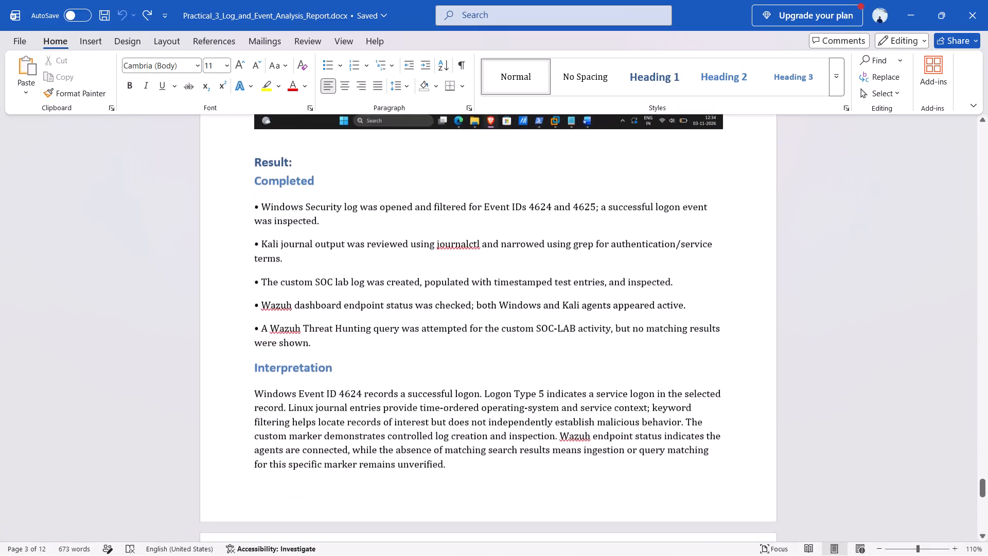
scroll(502, 462, "down", 2)
scroll(502, 462, "up", 1)
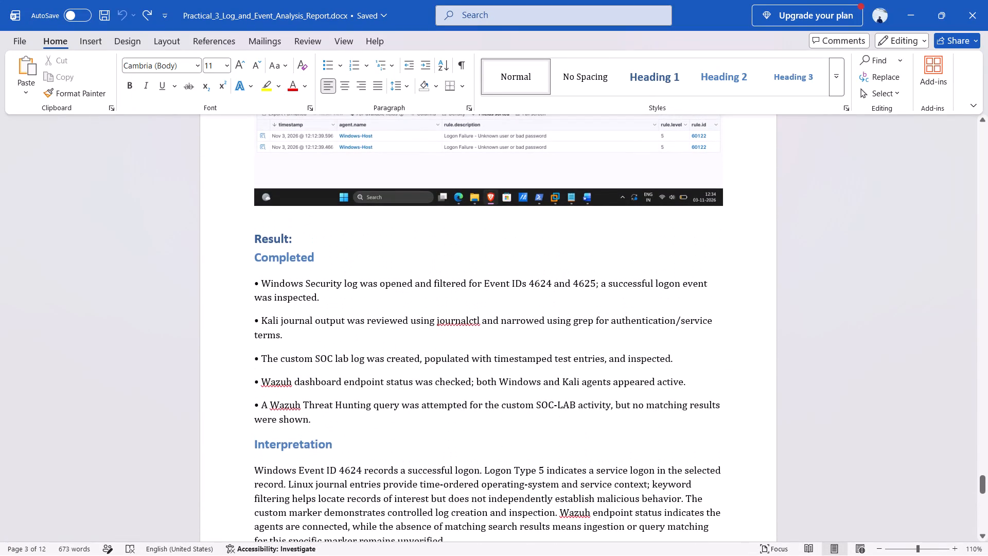
left_click_drag(253, 238, 395, 547)
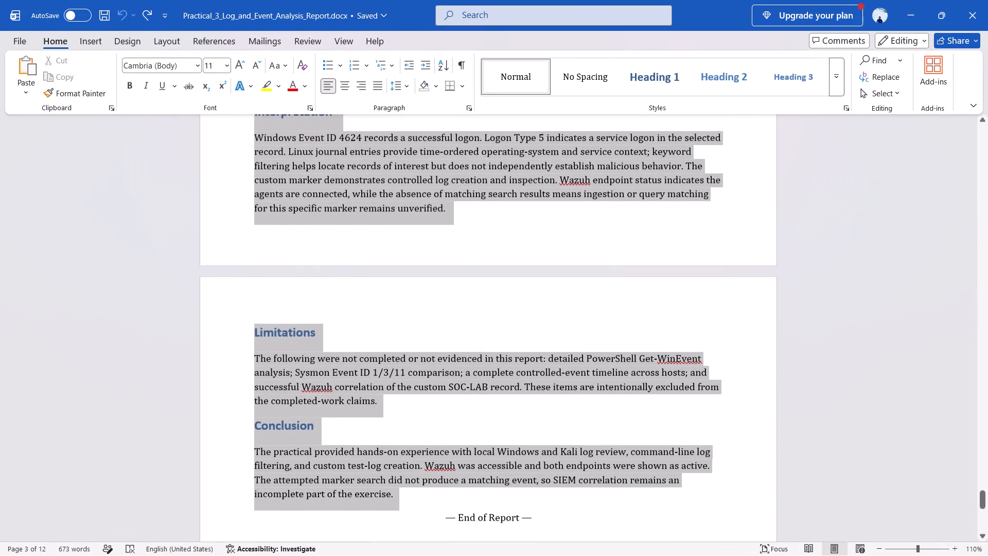
left_click_drag(395, 547, 411, 470)
key("ctrl+c")
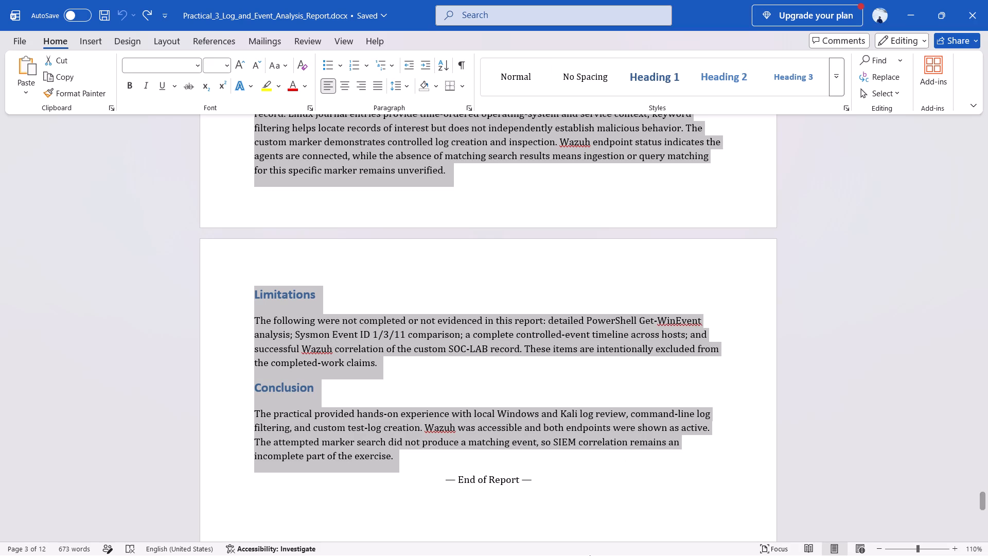
Switch back to Canva, add page 33 and paste the copied Result, Interpretation, Limitations and Conclusion text onto it.
left_click(663, 540)
scroll(553, 391, "down", 1)
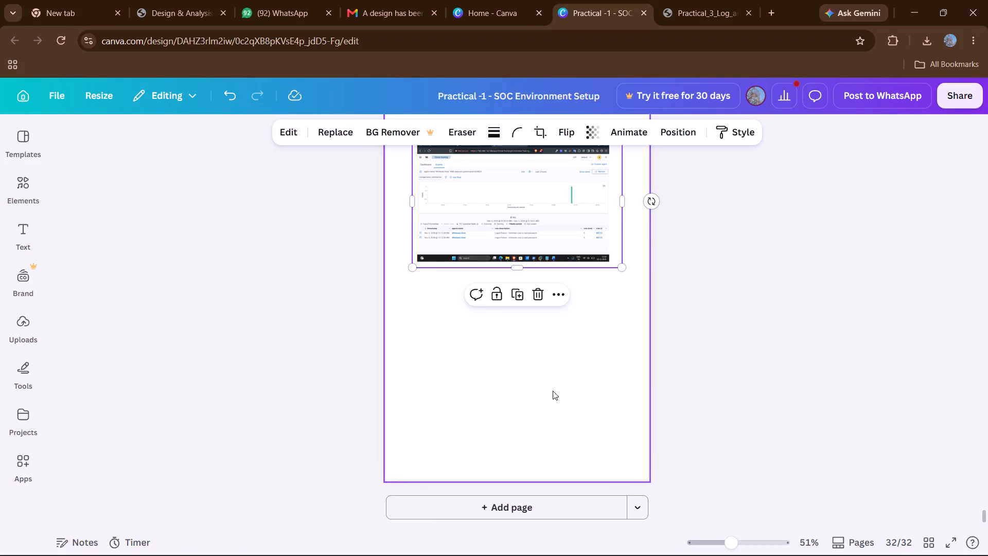
left_click(539, 499)
scroll(507, 312, "up", 1)
left_click(507, 312)
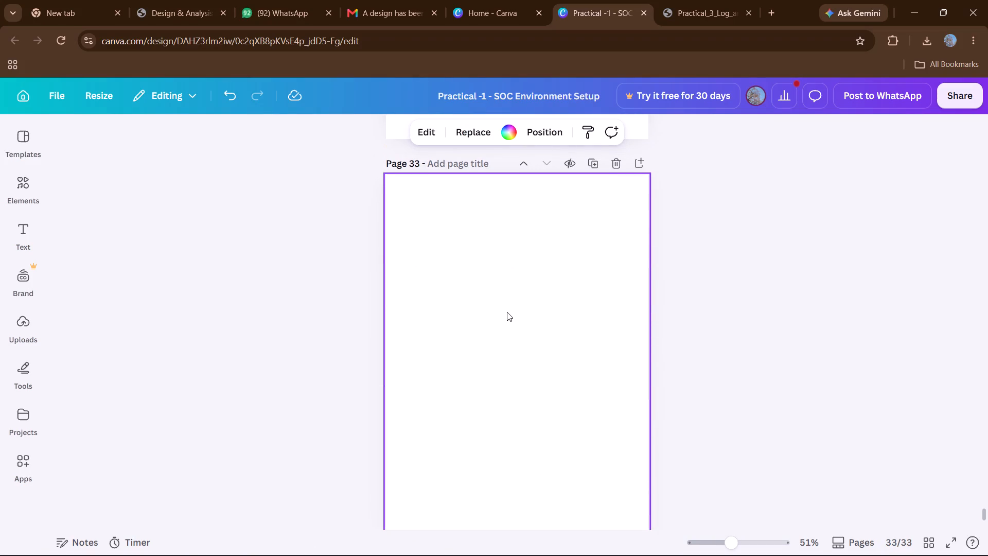
key("ctrl+v")
Left-align all of the pasted Result, Interpretation, Limitations and Conclusion text on page 33.
left_click(542, 241)
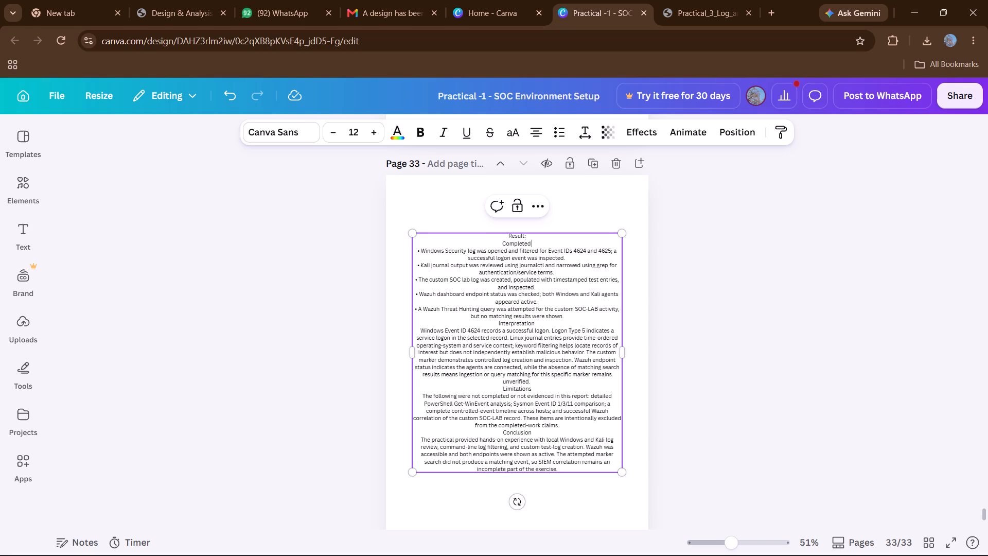
left_click(531, 237)
key("ctrl+a")
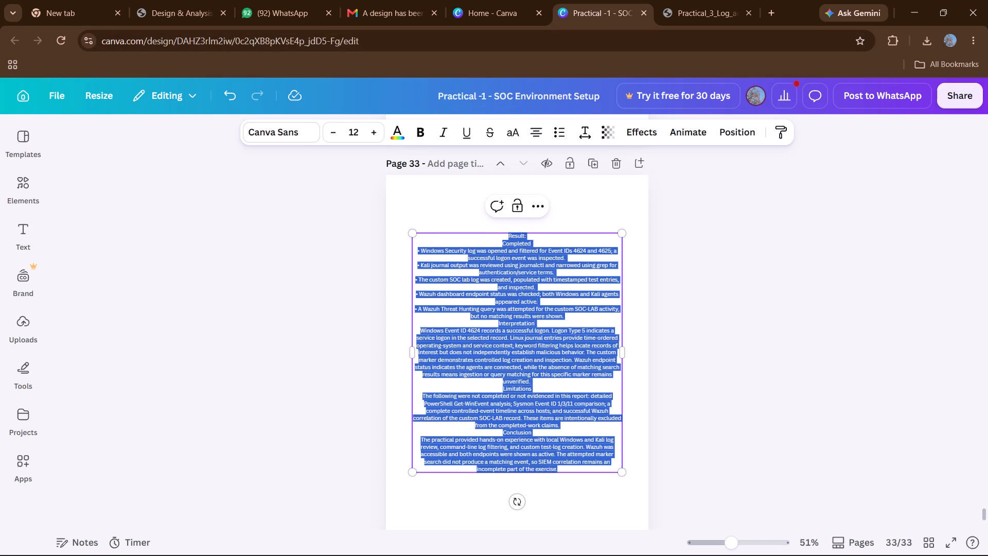
left_click(539, 121)
left_click(539, 128)
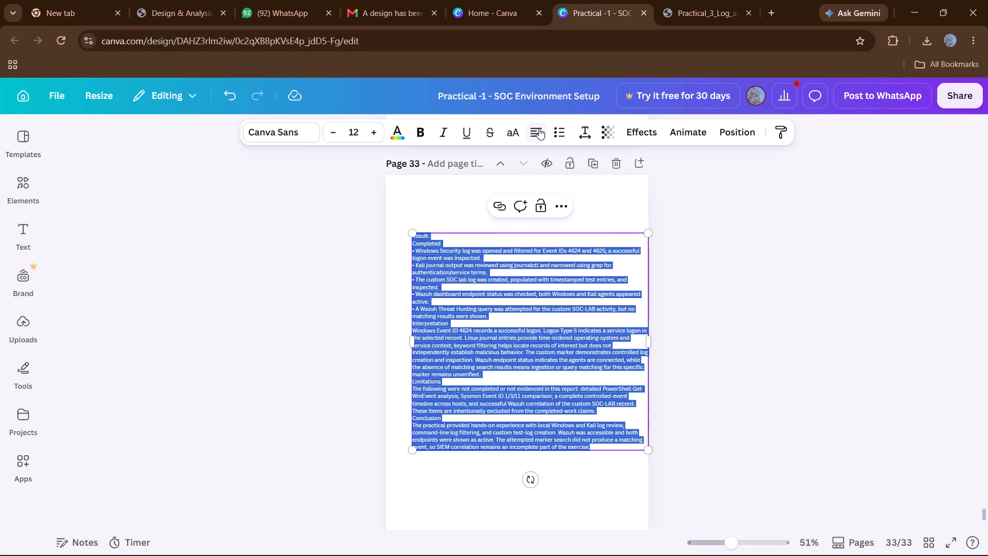
left_click(539, 128)
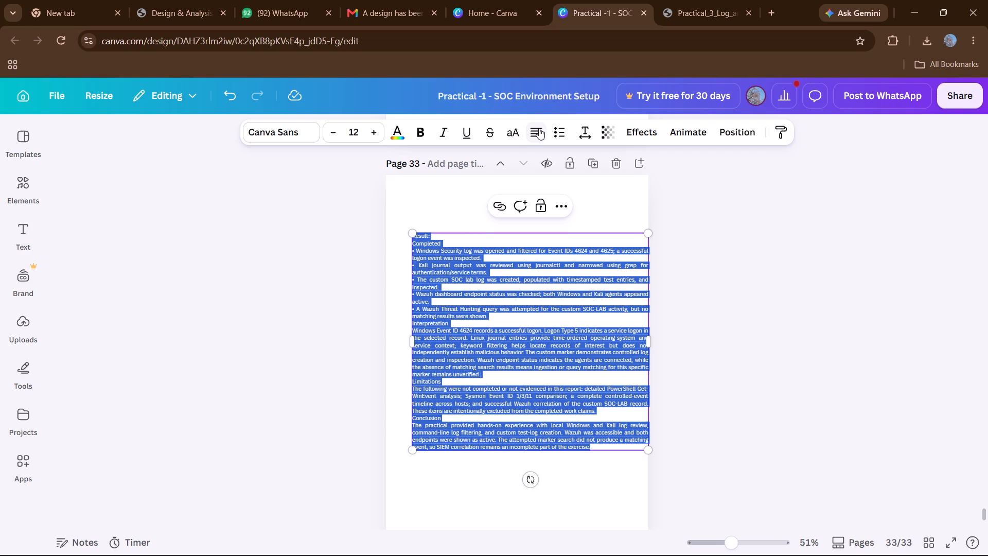
left_click(539, 128)
left_click(539, 128)
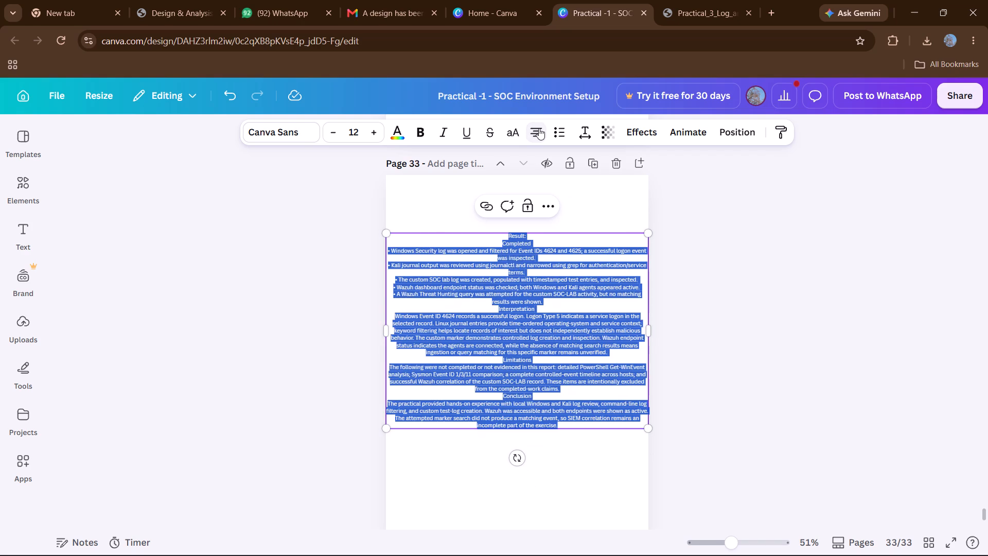
left_click(539, 128)
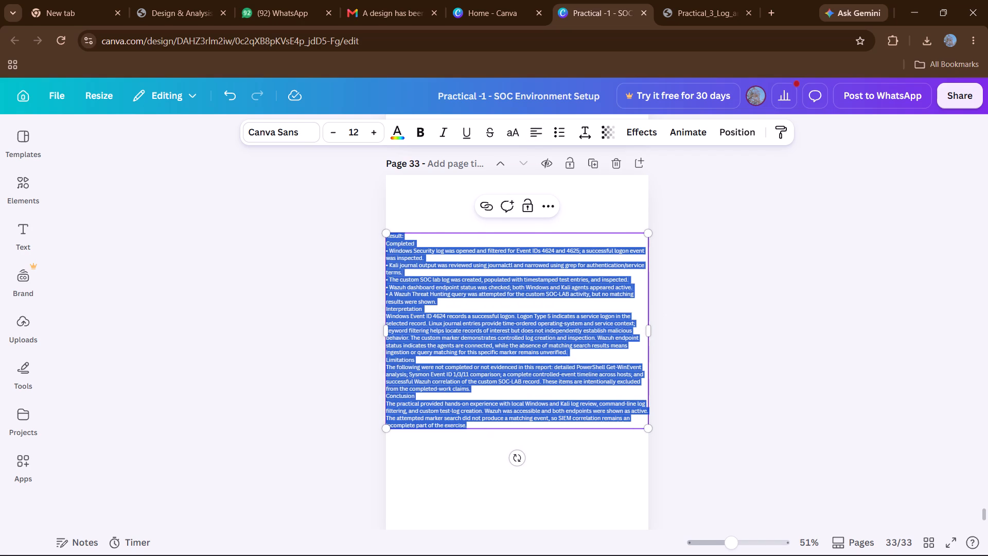
left_click(539, 133)
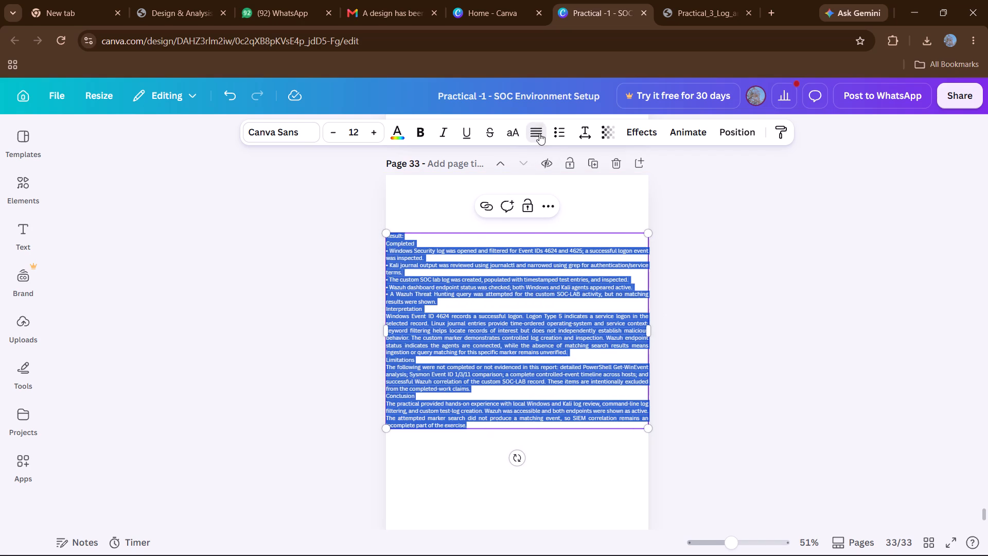
left_click(536, 131)
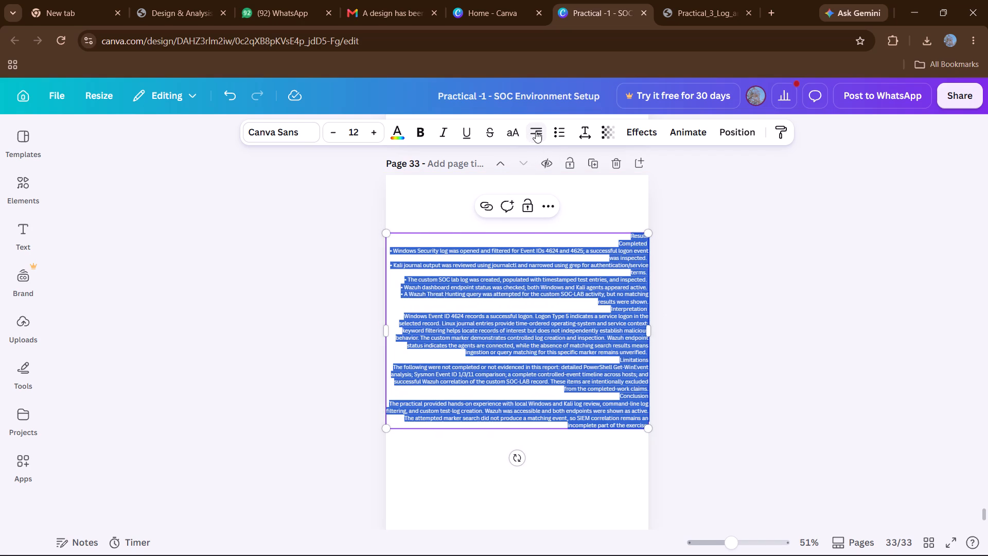
left_click(535, 131)
left_click(535, 131)
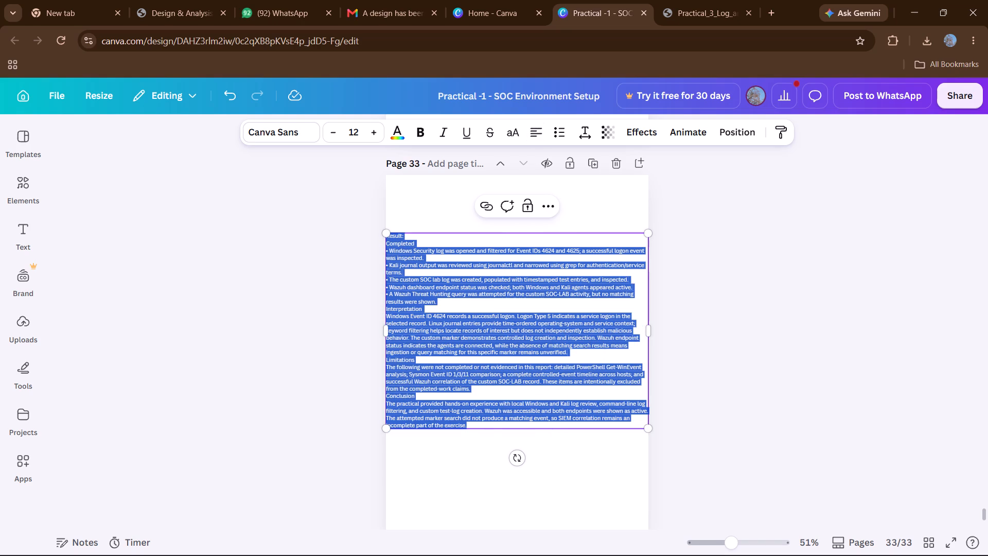
Narrow the page 33 text box from both sides so it fits within the page margins.
left_click_drag(651, 331, 637, 331)
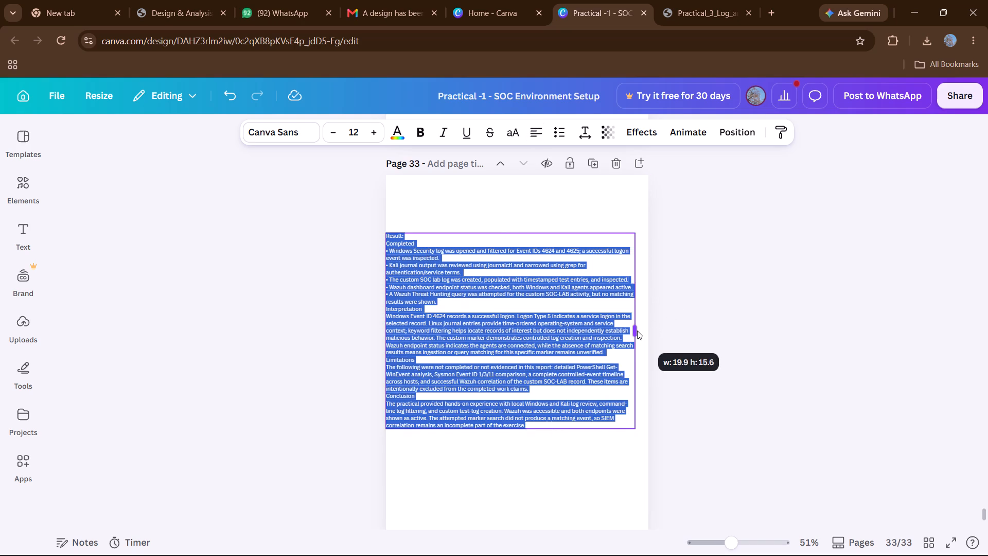
left_click_drag(637, 331, 626, 331)
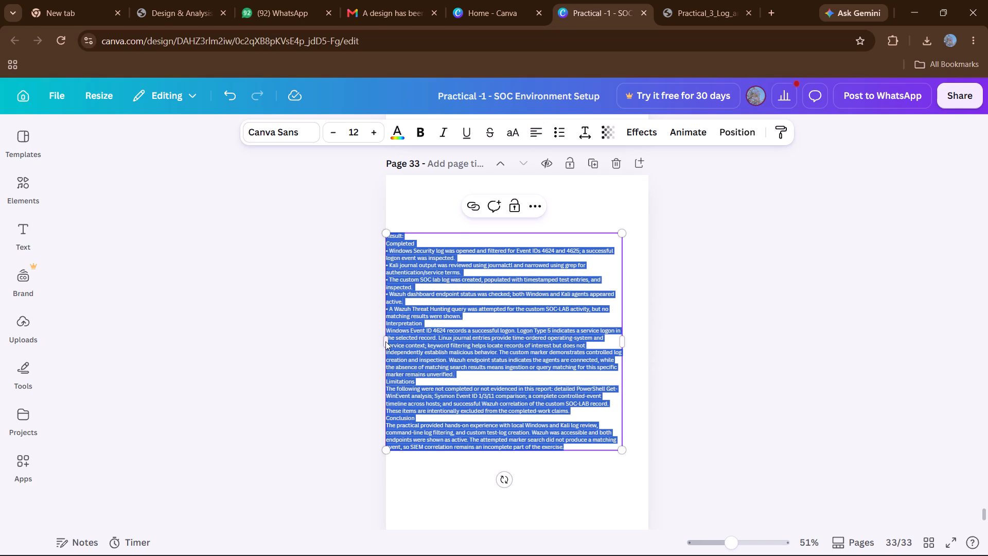
left_click_drag(385, 341, 410, 341)
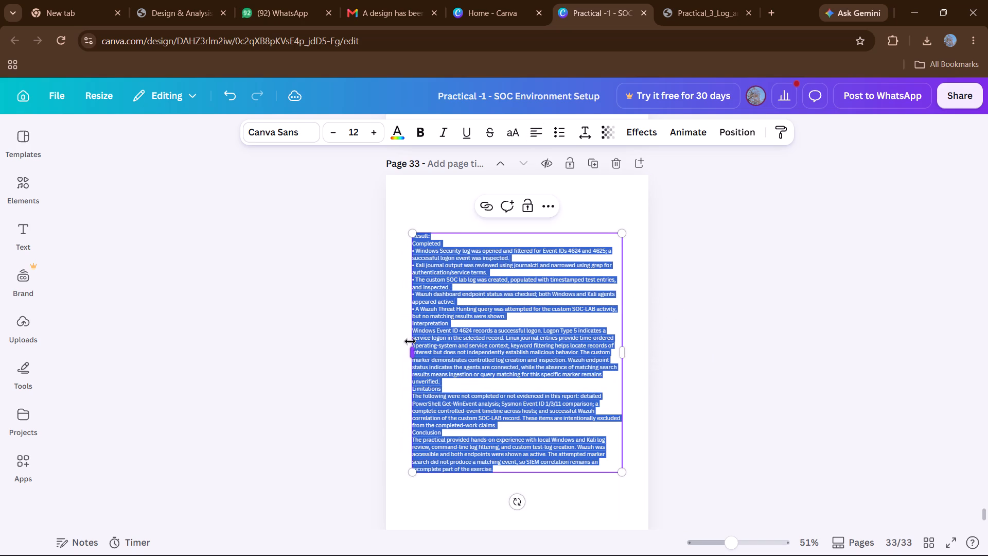
Make the "Result:" heading at the start of the page 33 text bold.
left_click(439, 306)
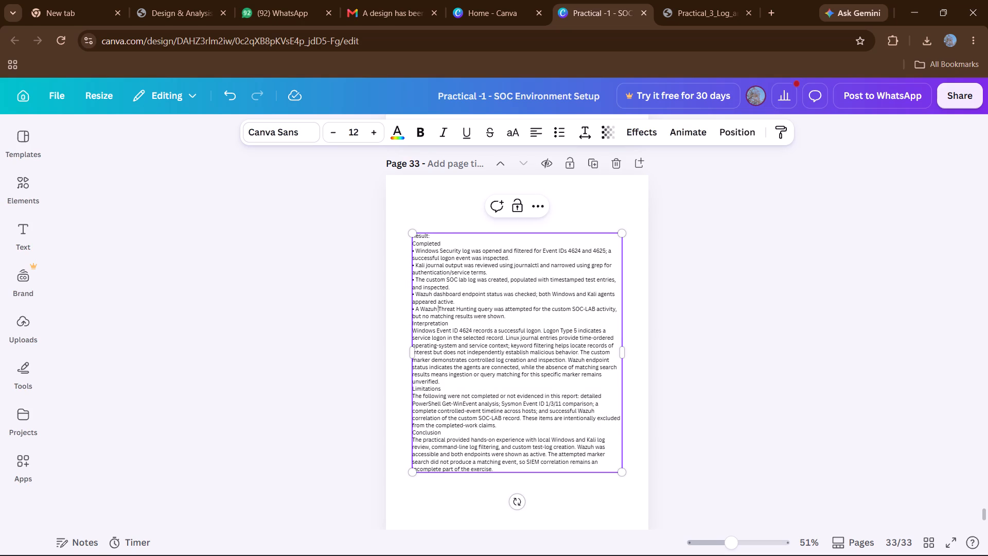
triple_click(435, 238)
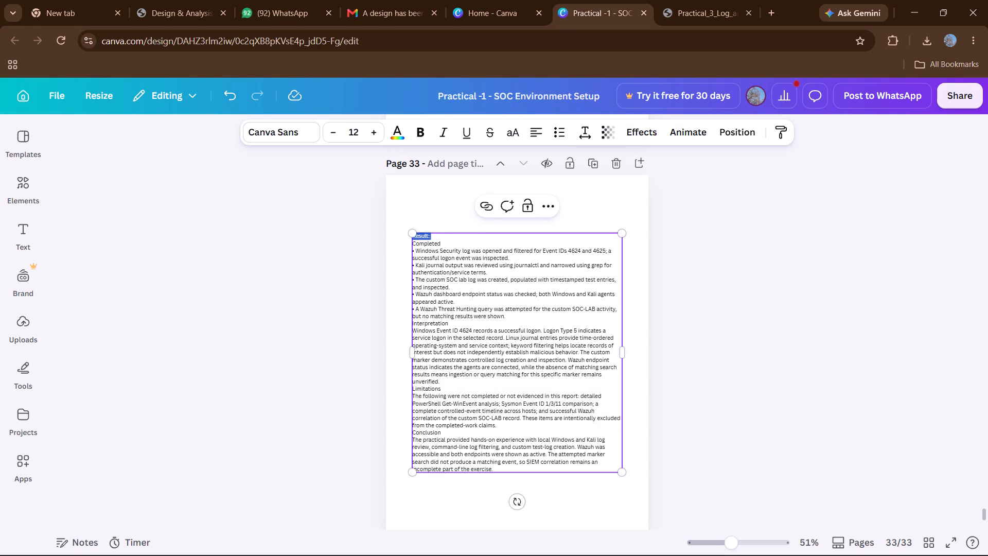
left_click(416, 135)
Delete the word "Completed" below the Result heading, leaving a blank line, and check the original section layout in the Word document.
left_click(445, 245)
key("BackSpace")
key("BackSpace")
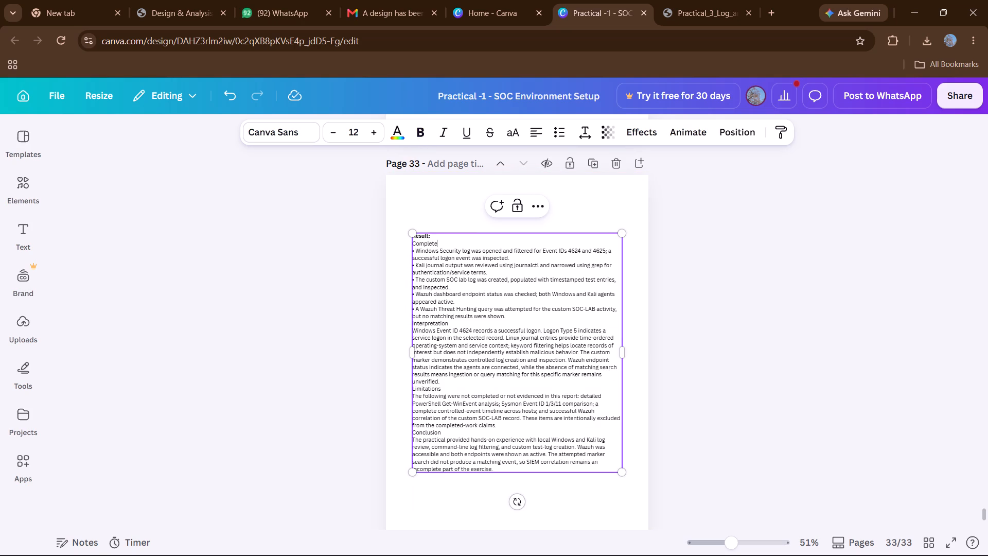
key("BackSpace")
key("BackSpace")
key("BackSpace")
left_click(696, 552)
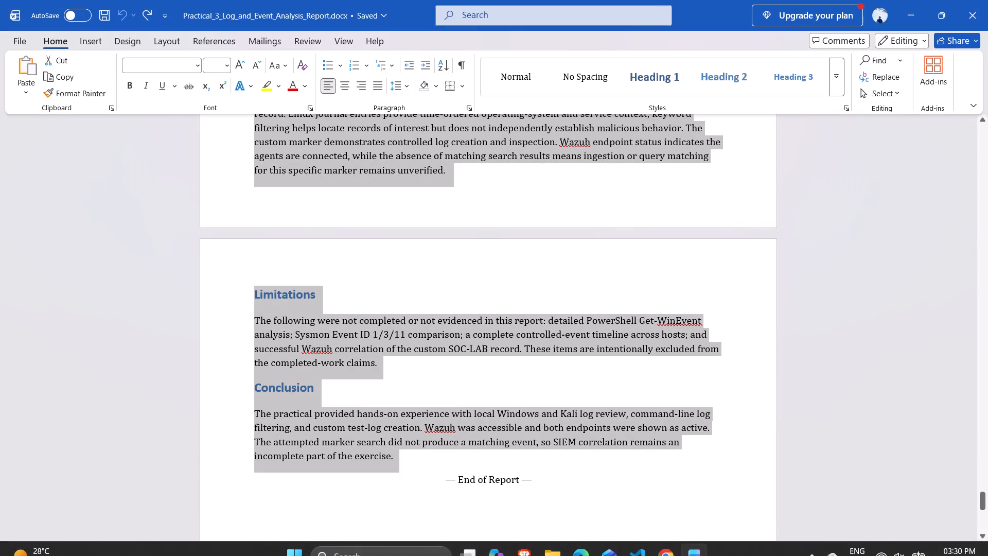
left_click(455, 220)
scroll(455, 220, "up", 2)
scroll(488, 342, "down", 1)
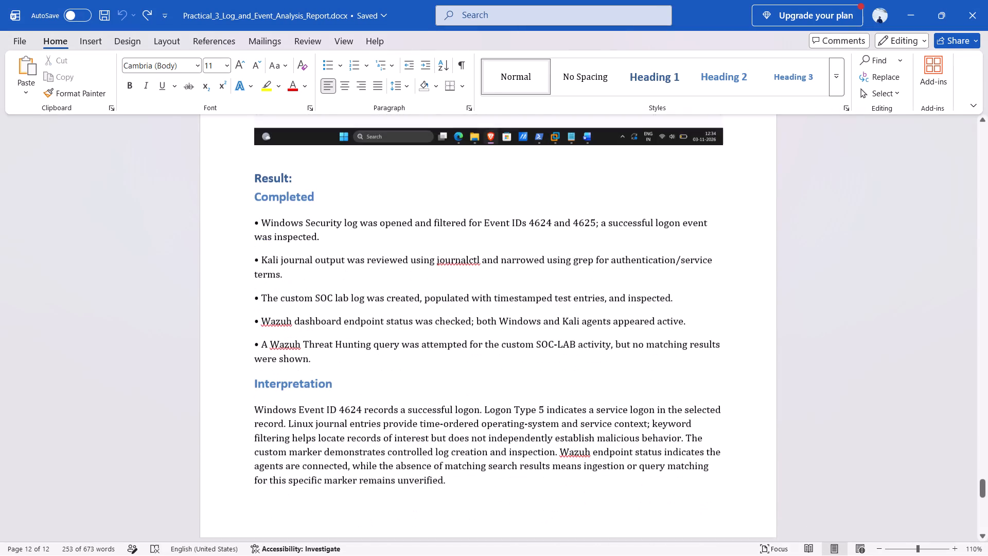
scroll(488, 342, "down", 1)
left_click(666, 546)
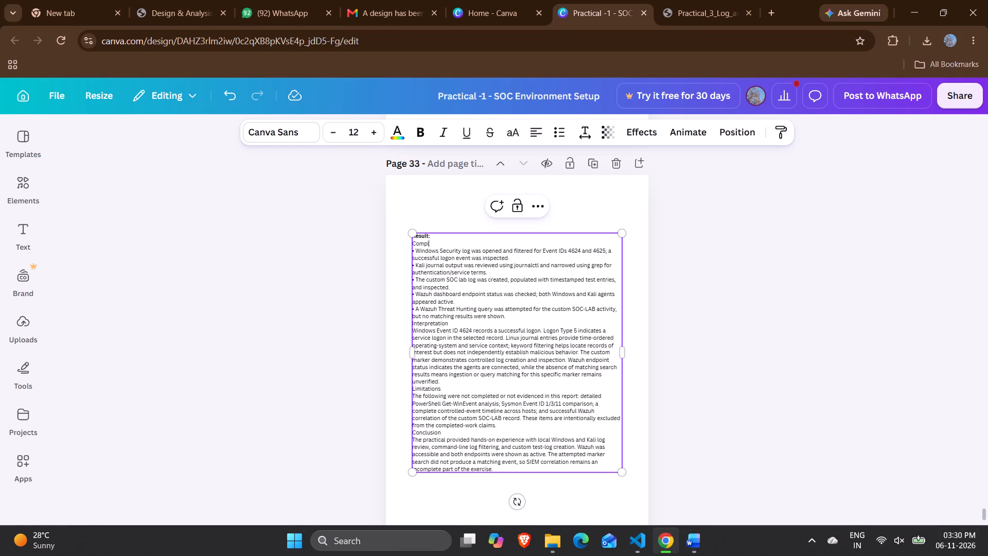
key("BackSpace")
key("BackSpace")
key("BackSpace")
key("BackSpace")
key("BackSpace")
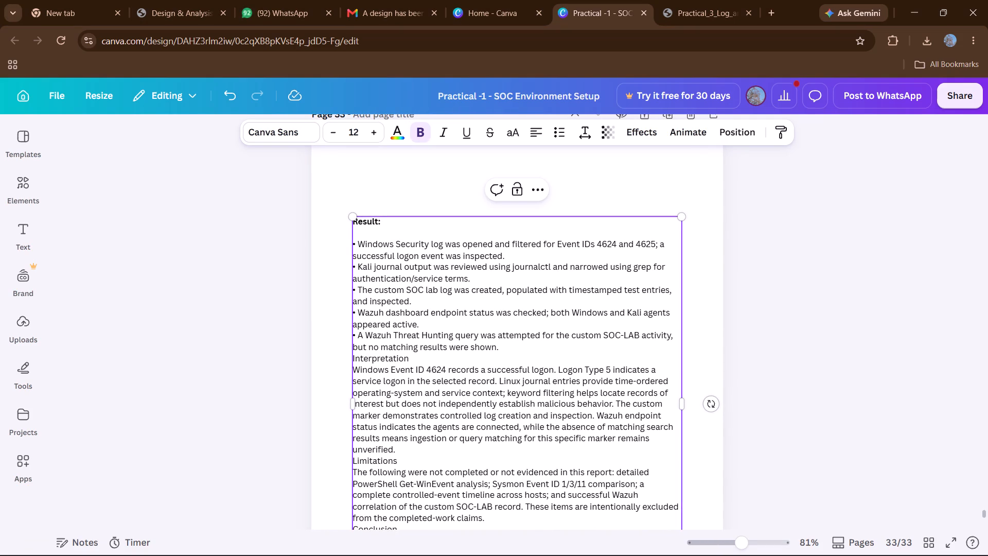
Make the "Interpretation" heading bold and add a blank line above and below it.
left_click(505, 350)
key("Return")
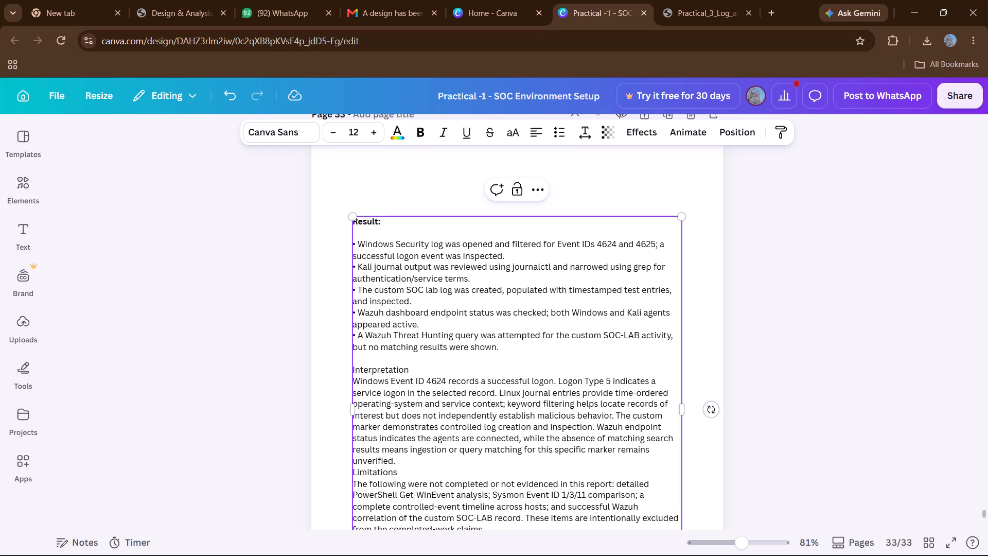
double_click(413, 368)
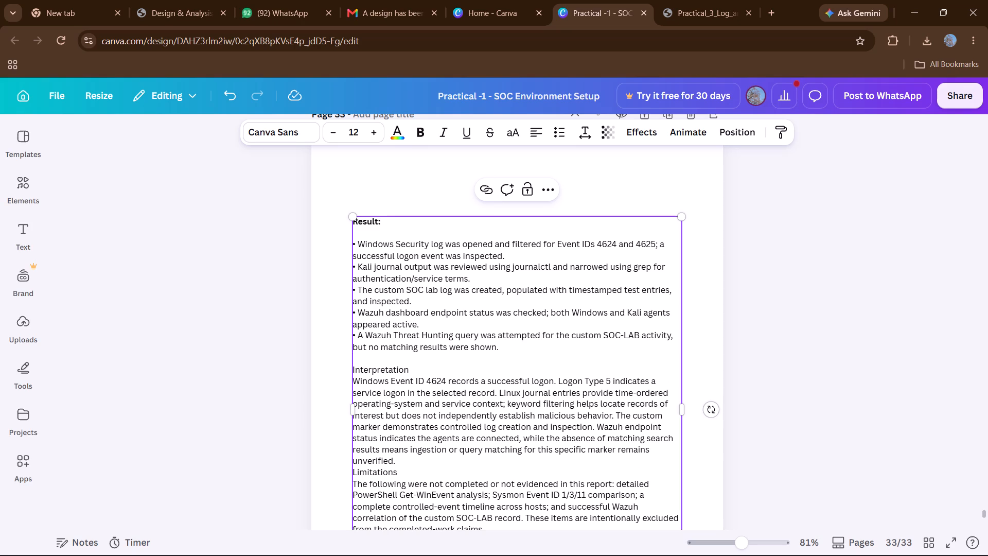
double_click(402, 370)
left_click(419, 134)
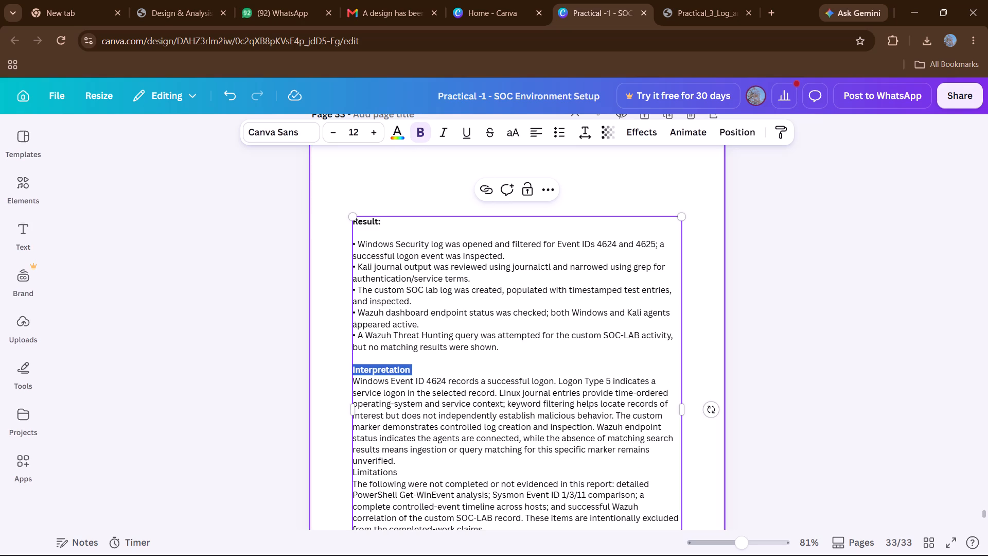
left_click(422, 371)
key("Return")
Add a blank line above and below the "Limitations" heading and make it bold.
scroll(422, 371, "down", 1)
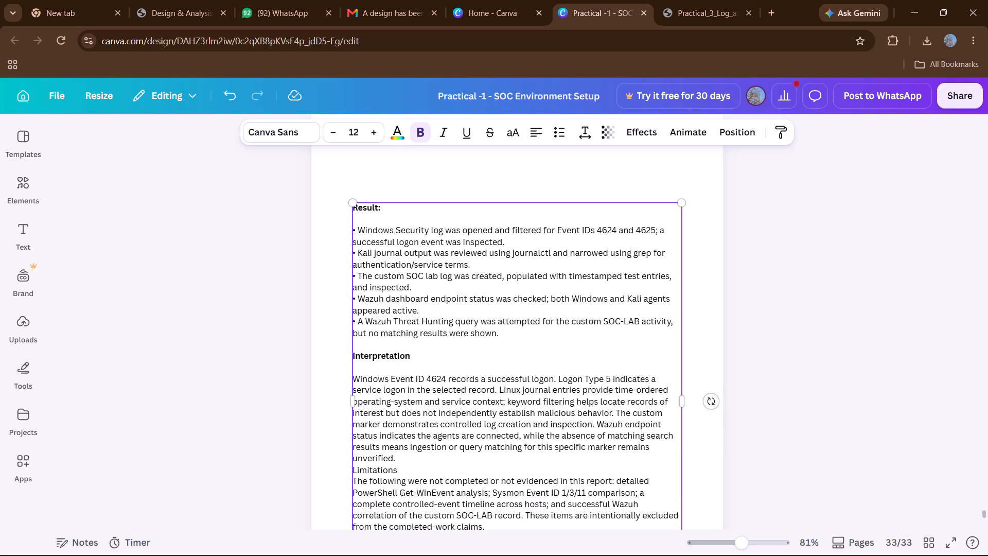
scroll(422, 371, "down", 1)
left_click(408, 454)
key("Return")
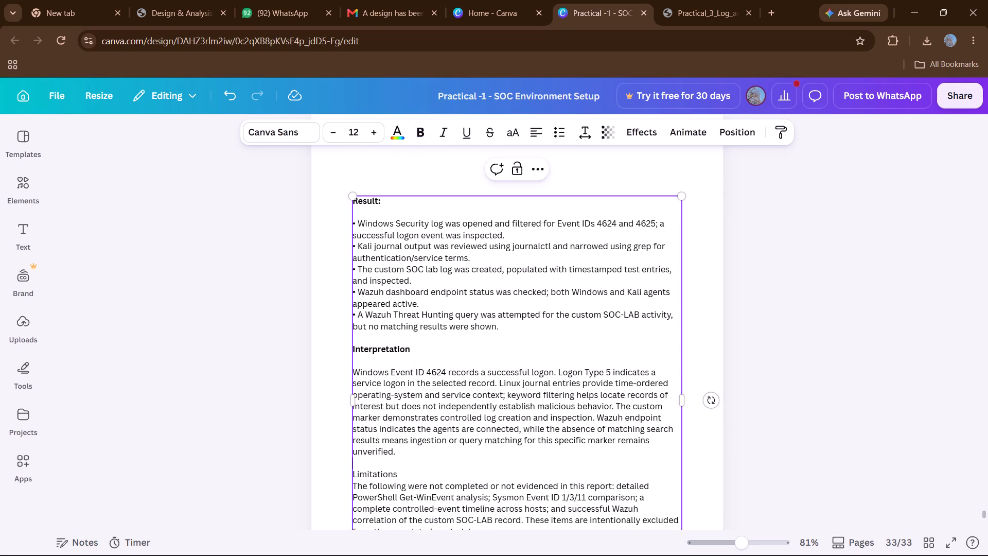
scroll(408, 454, "down", 1)
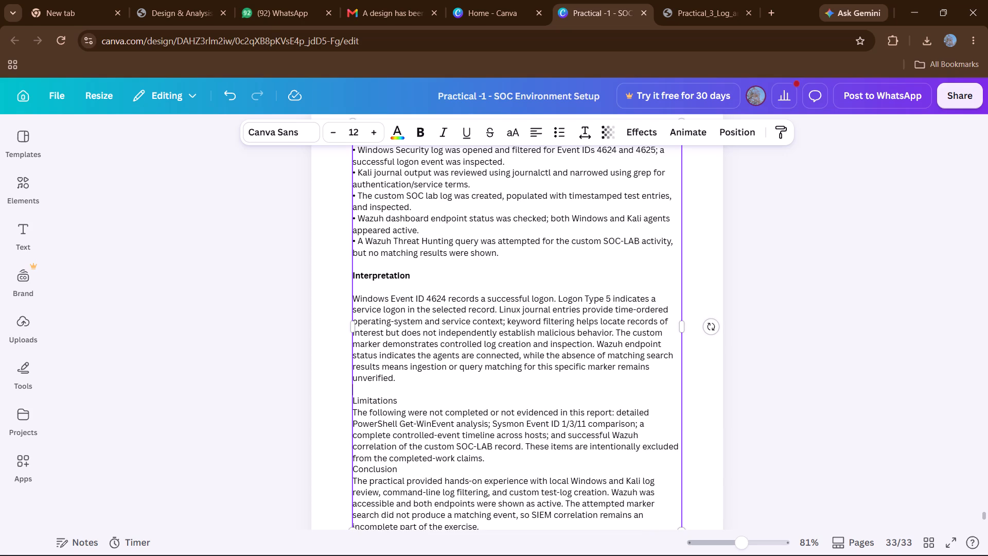
left_click(407, 397)
key("Return")
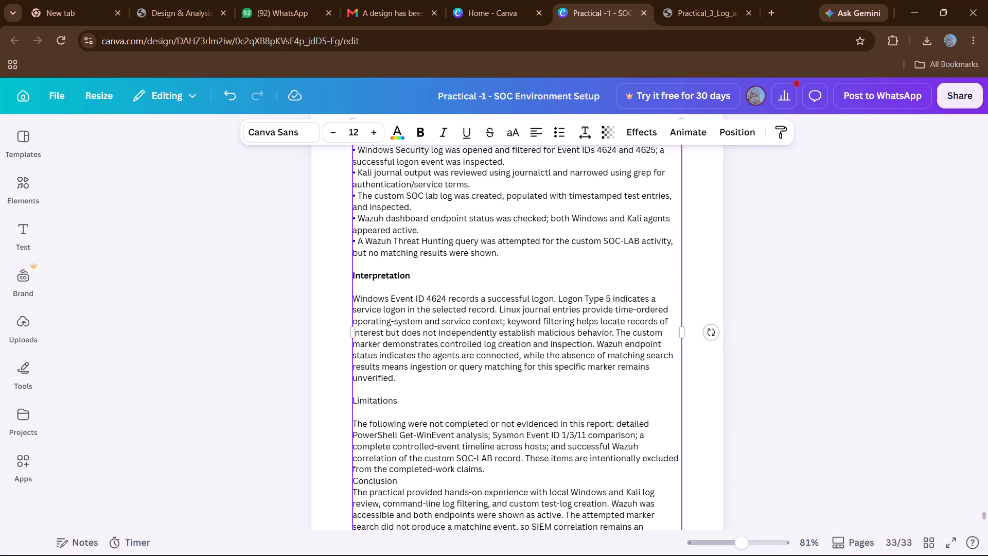
left_click_drag(398, 401, 356, 396)
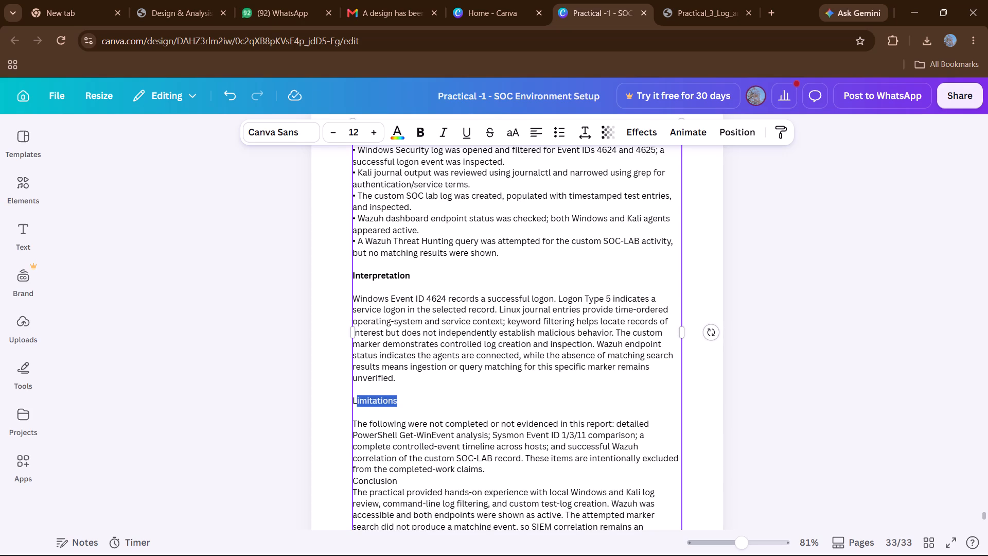
left_click_drag(356, 396, 353, 396)
left_click(413, 135)
Add a blank line above the "Conclusion" heading on page 33 and make the heading bold.
scroll(458, 406, "down", 1)
left_click(402, 424)
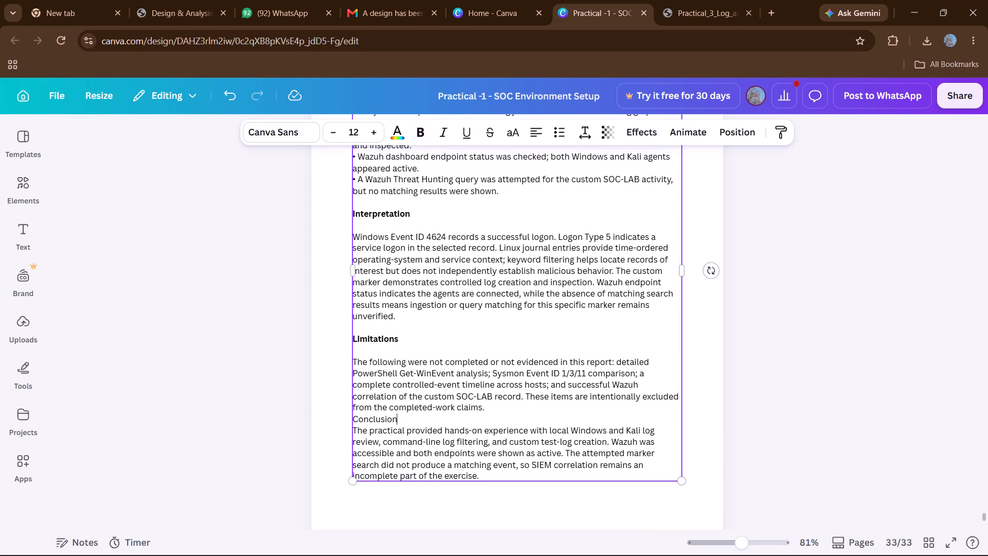
left_click(497, 413)
left_click(485, 408)
key("Return")
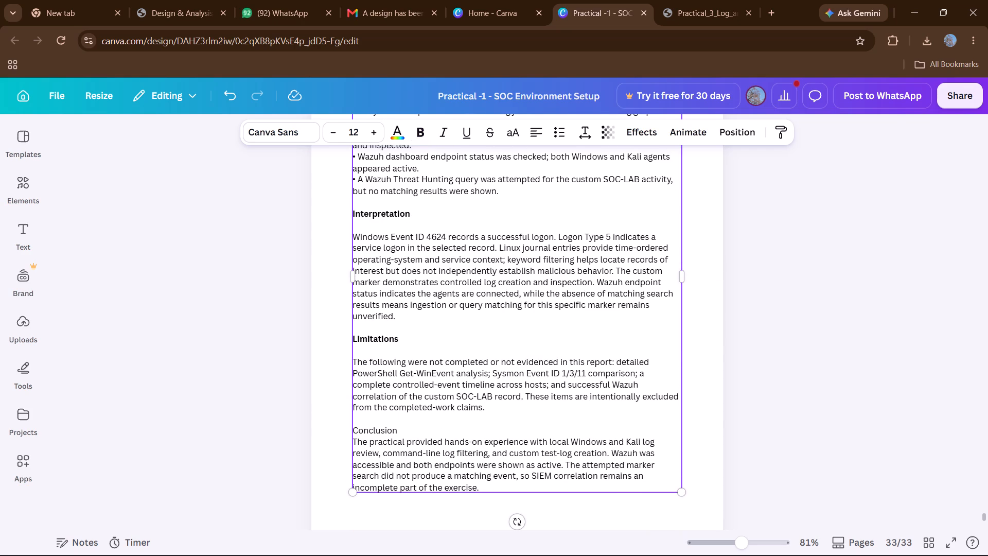
left_click_drag(398, 429, 349, 429)
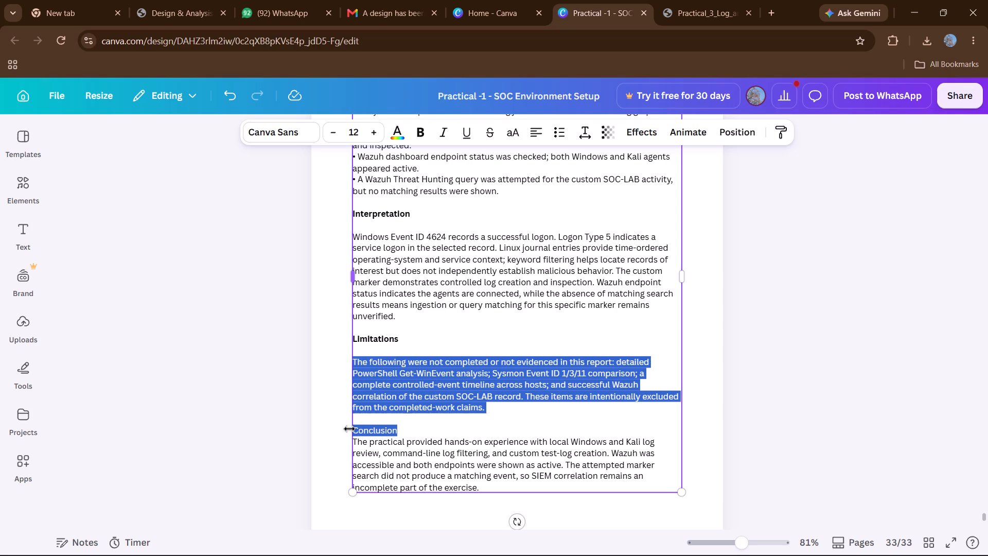
left_click_drag(349, 429, 350, 429)
left_click(352, 430)
double_click(364, 430)
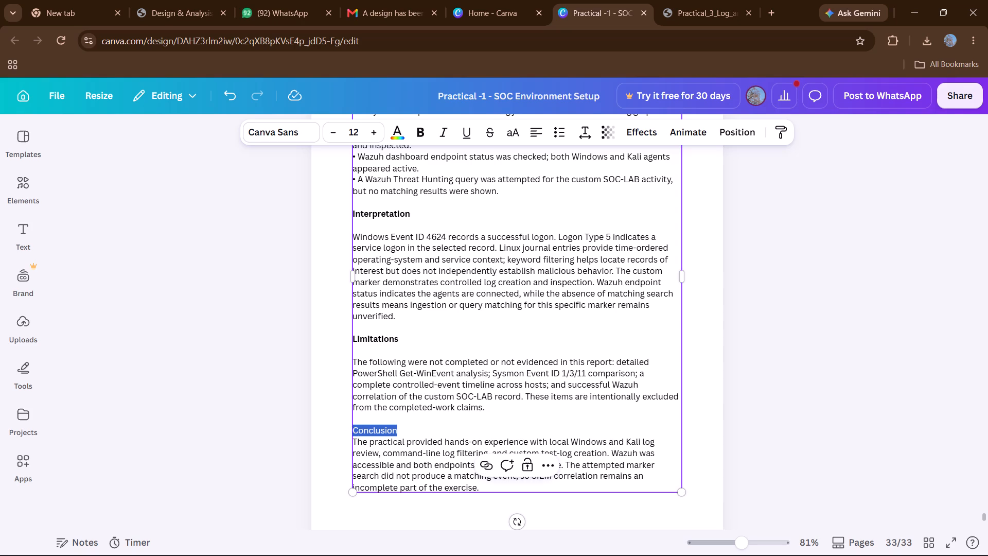
left_click(420, 133)
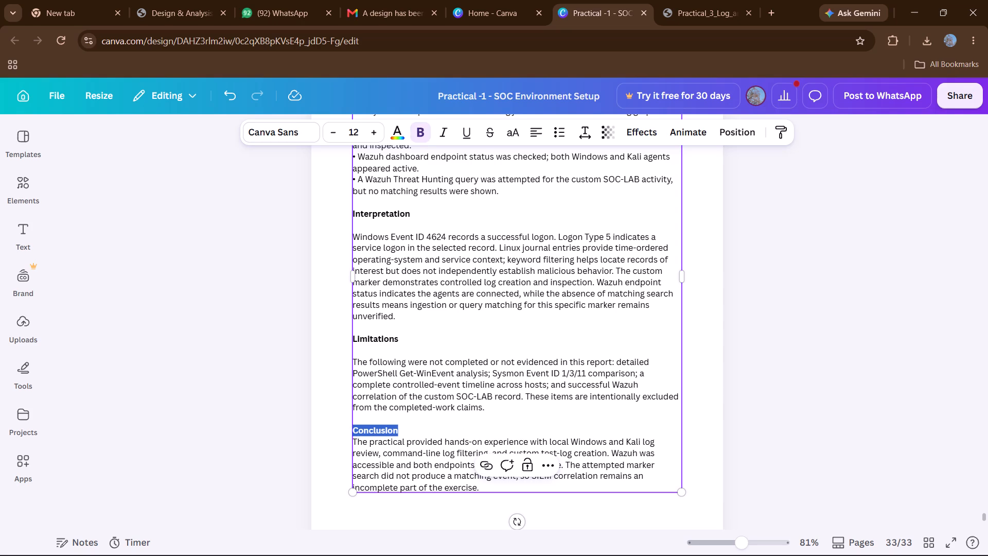
left_click(422, 417)
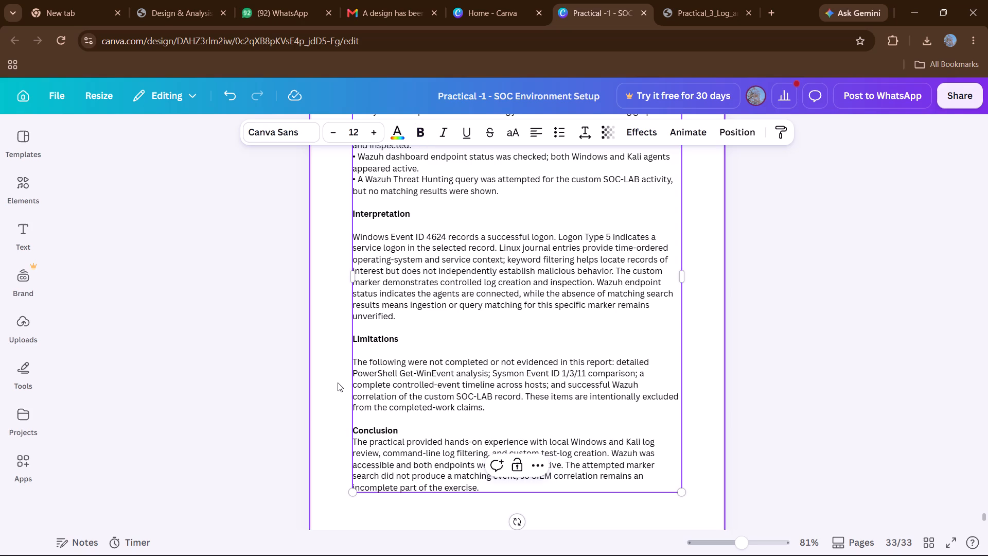
left_click(338, 383)
Move the whole text block on page 33 upward, closer to the top edge of the page.
scroll(338, 383, "up", 2)
left_click_drag(479, 449, 480, 400)
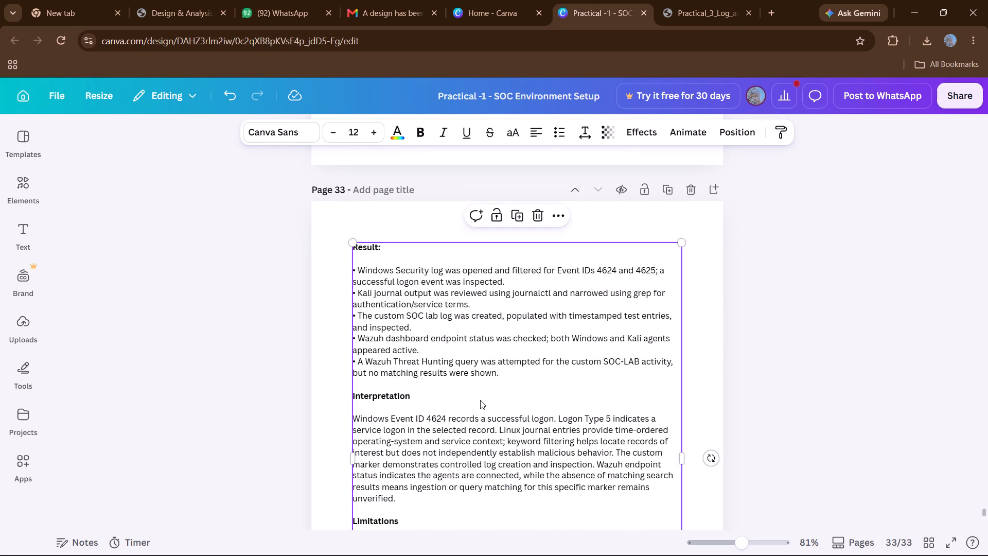
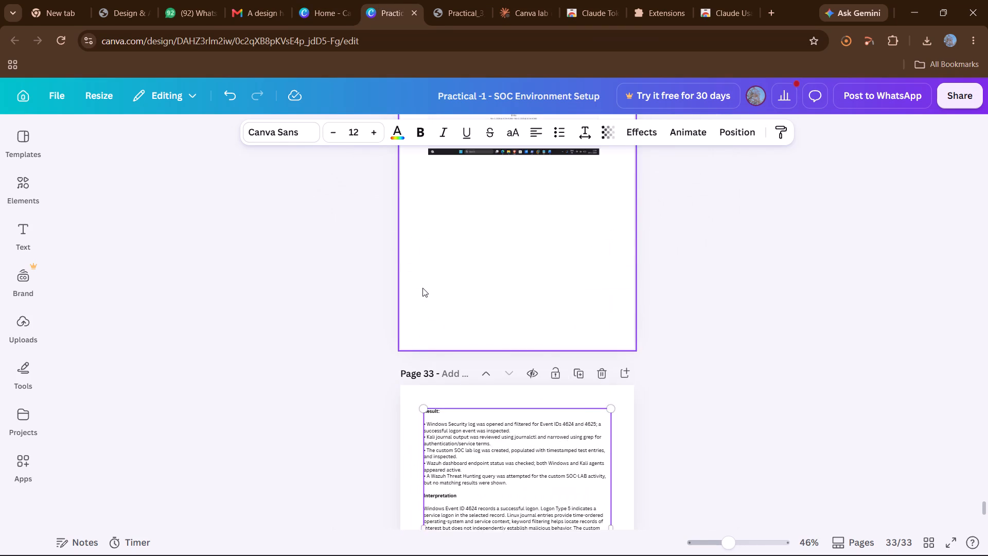
scroll(422, 288, "up", 19)
scroll(422, 288, "up", 11)
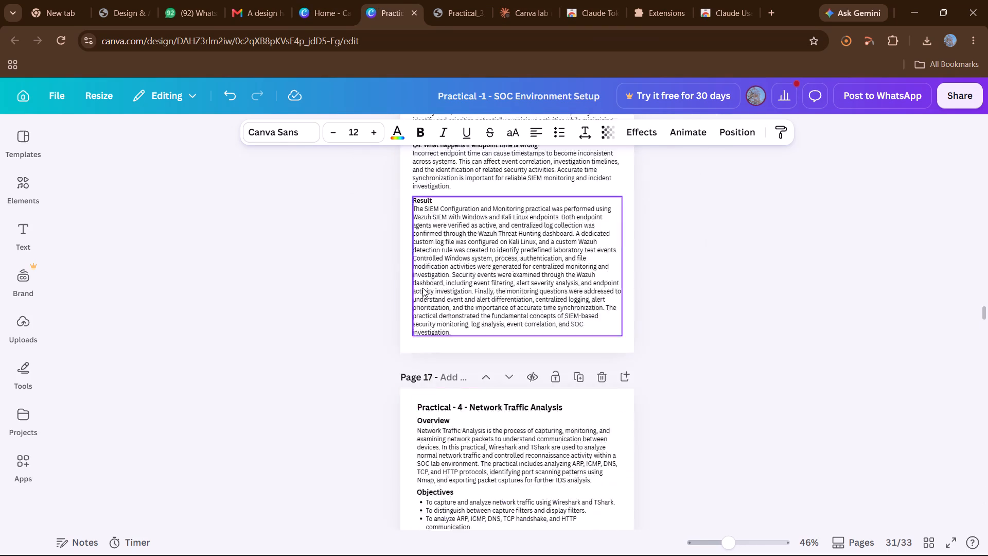
scroll(422, 288, "up", 20)
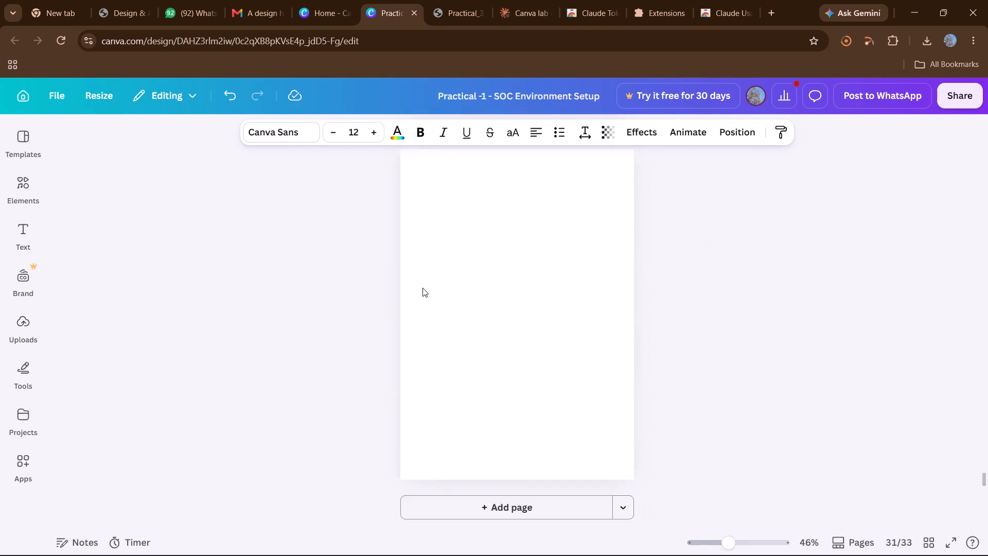
scroll(422, 288, "up", 13)
scroll(422, 288, "down", 10)
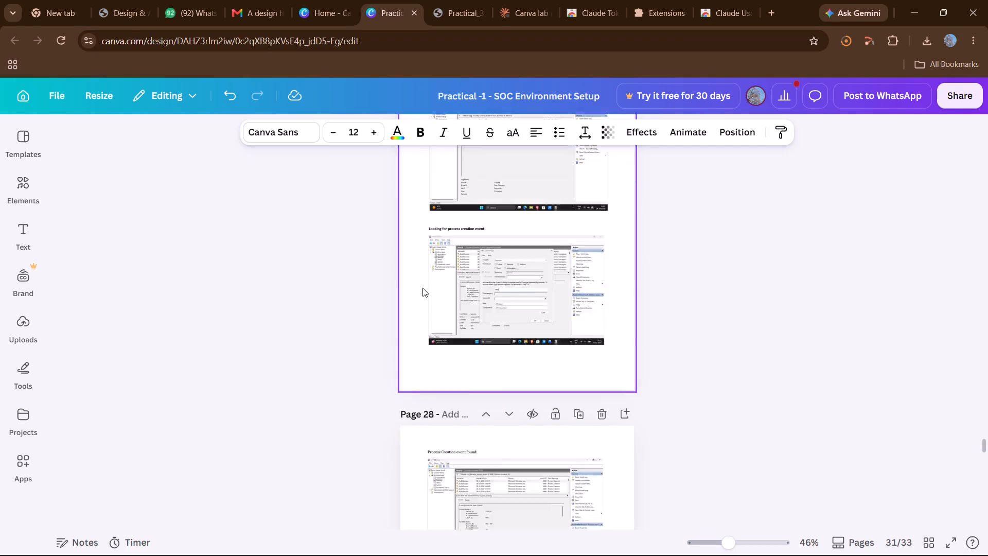
scroll(422, 288, "down", 20)
scroll(422, 288, "down", 10)
scroll(418, 353, "up", 6)
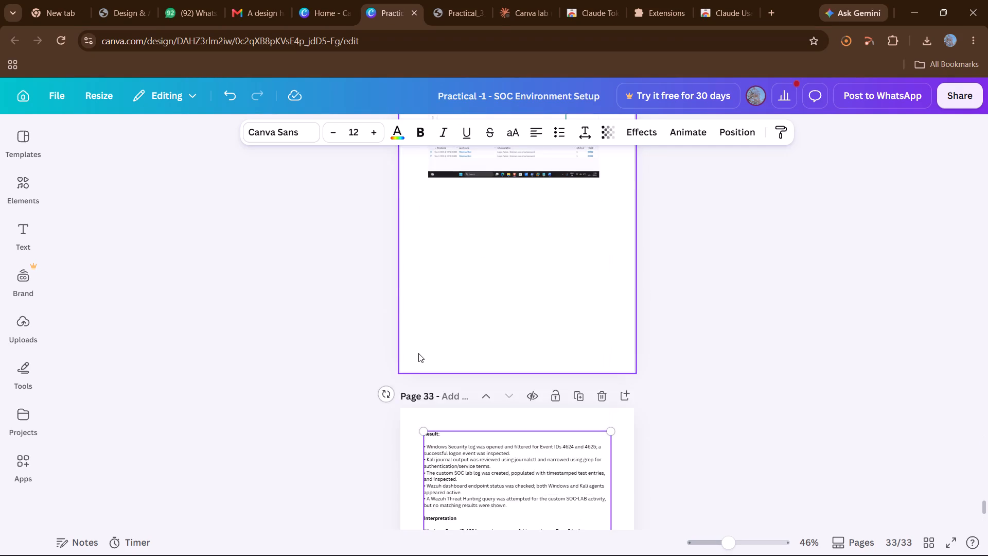
scroll(418, 353, "up", 17)
scroll(418, 353, "up", 14)
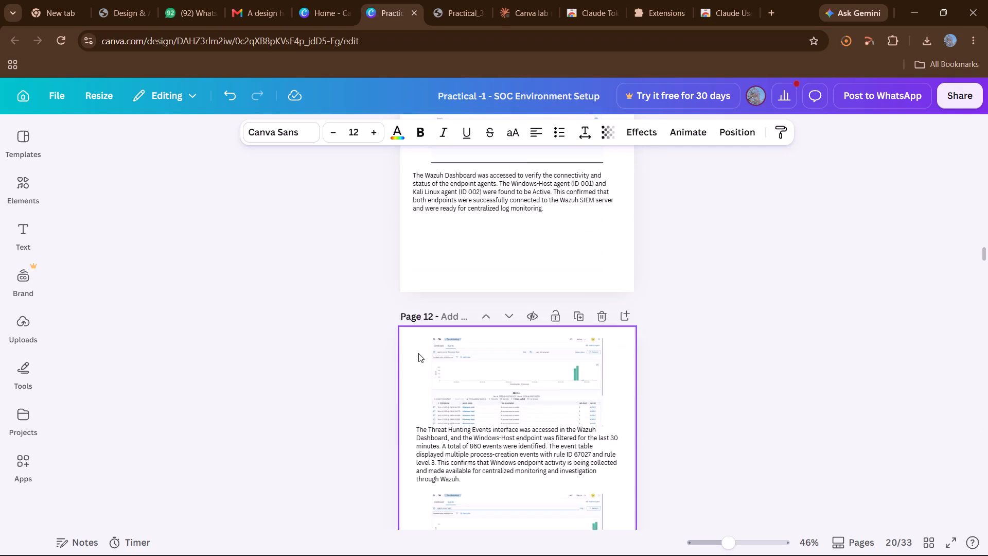
scroll(418, 353, "up", 7)
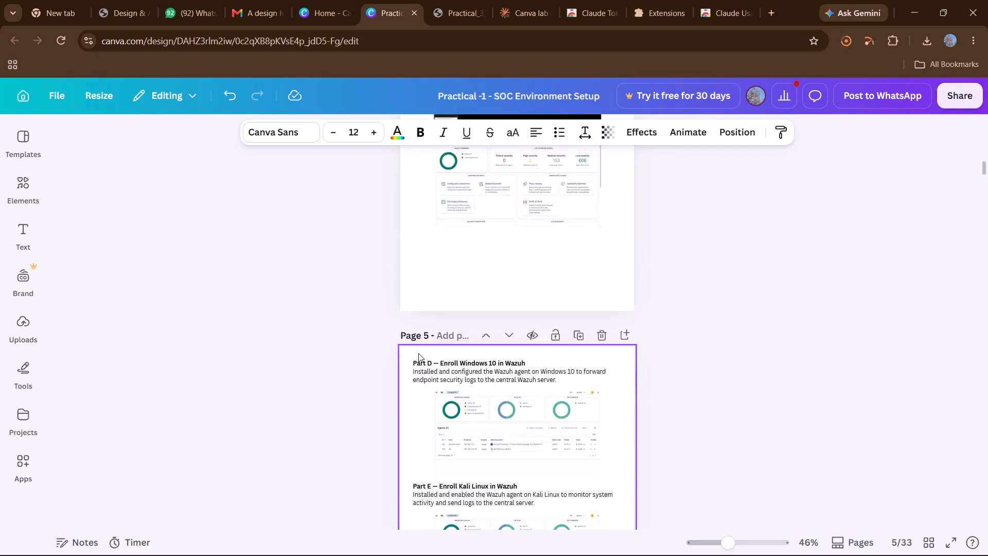
scroll(418, 353, "up", 4)
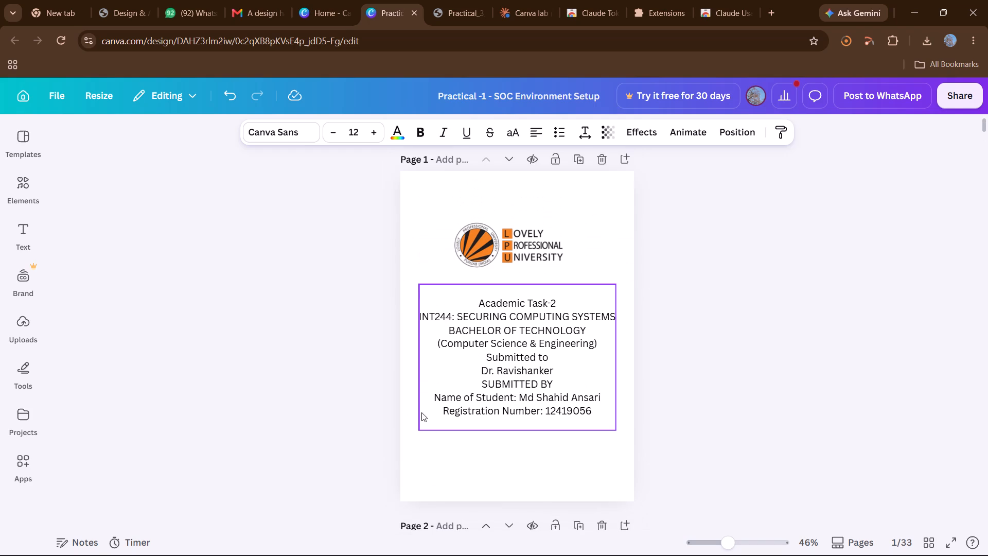
Make the "Academic Task-2" line on the cover page bold.
left_click(562, 298)
left_click(554, 301)
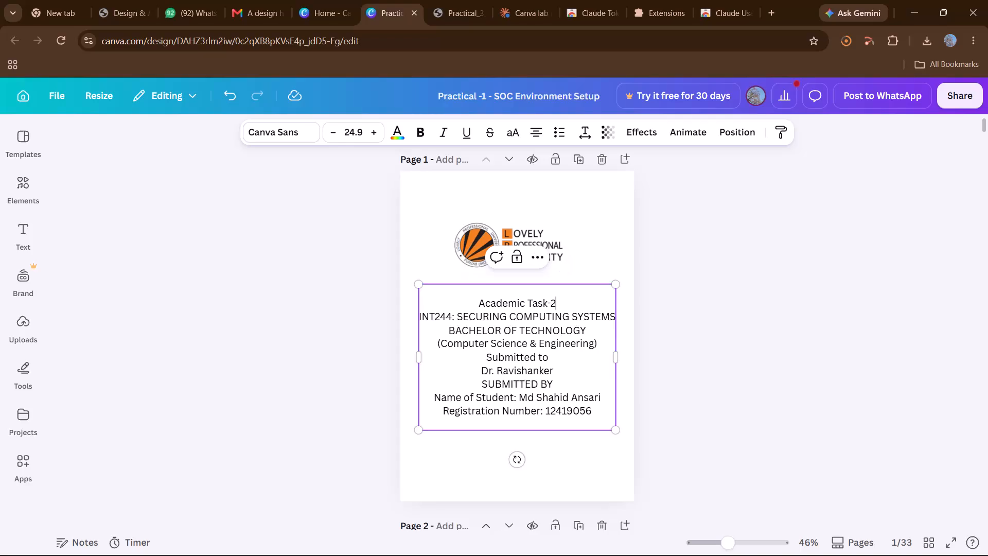
double_click(557, 302)
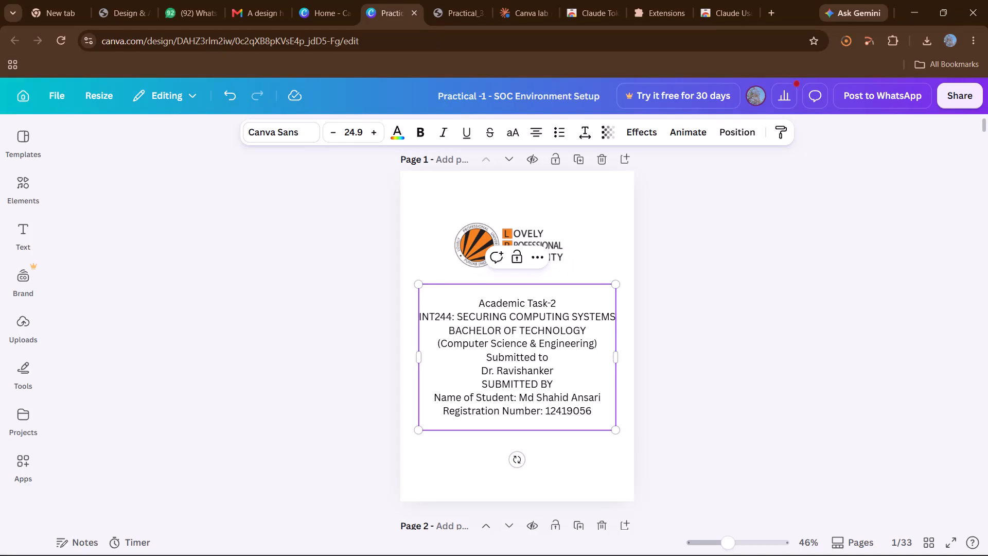
triple_click(556, 301)
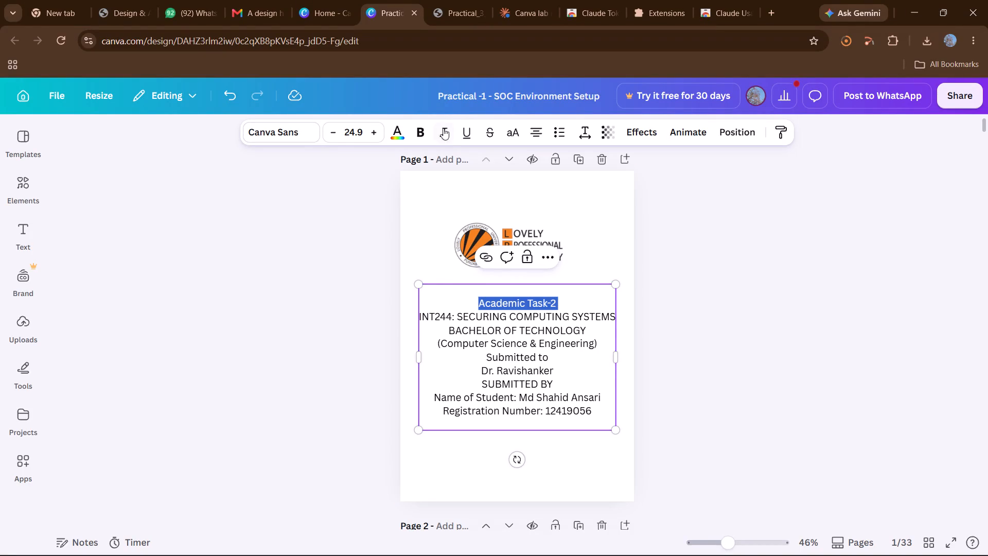
left_click(426, 128)
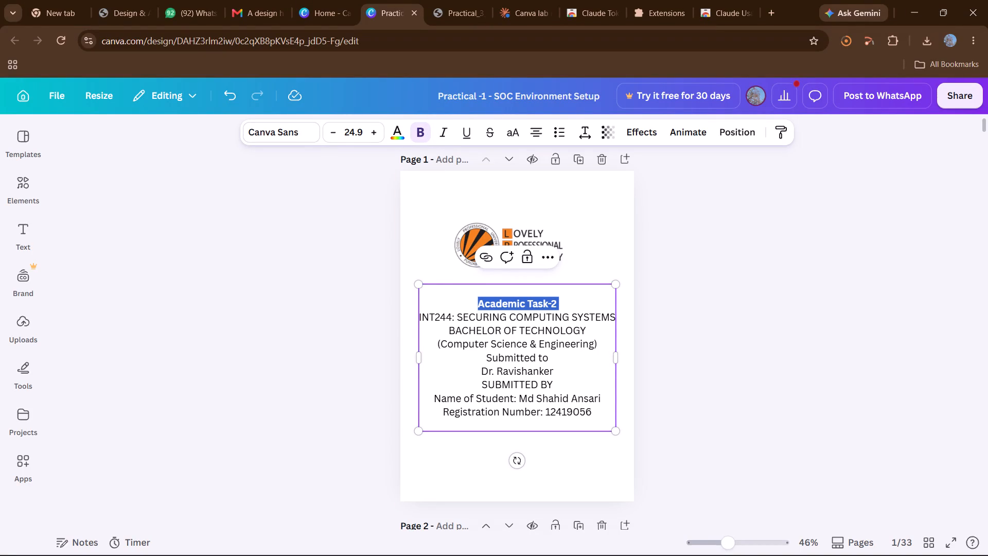
Make the "INT244: SECURING COMPUTING SYSTEMS" and "BACHELOR OF TECHNOLOGY" lines on the cover page bold.
left_click_drag(592, 330, 420, 313)
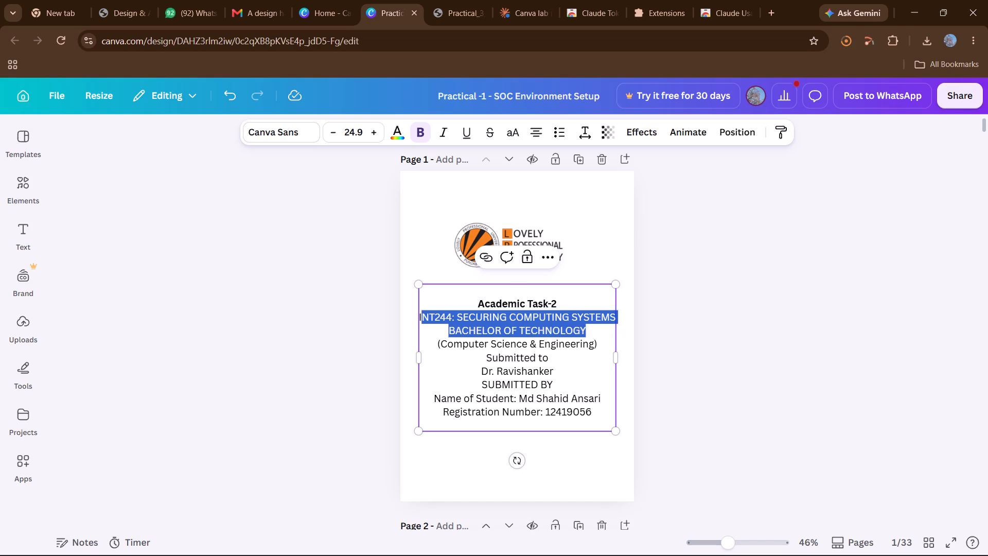
left_click_drag(420, 313, 419, 316)
left_click_drag(419, 316, 420, 316)
left_click(418, 136)
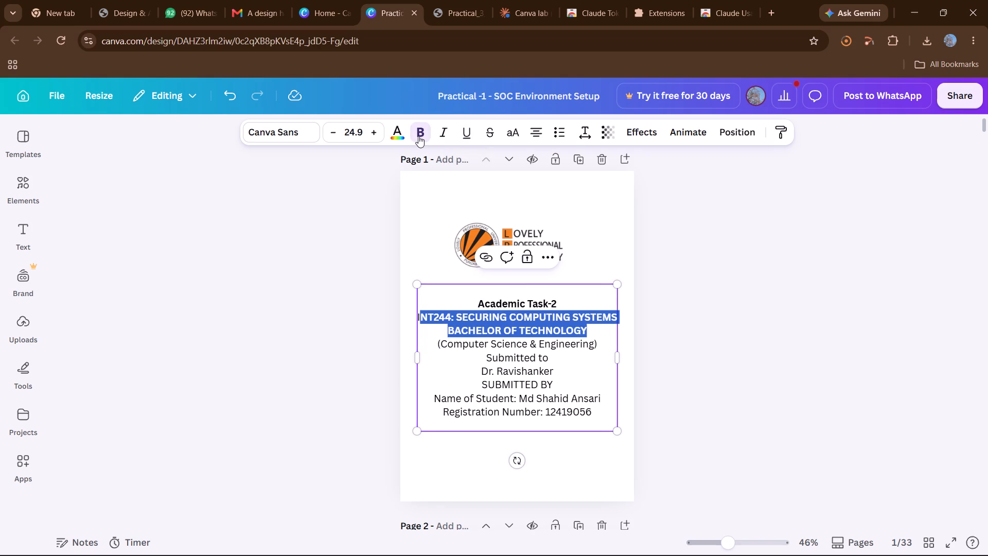
left_click(599, 342)
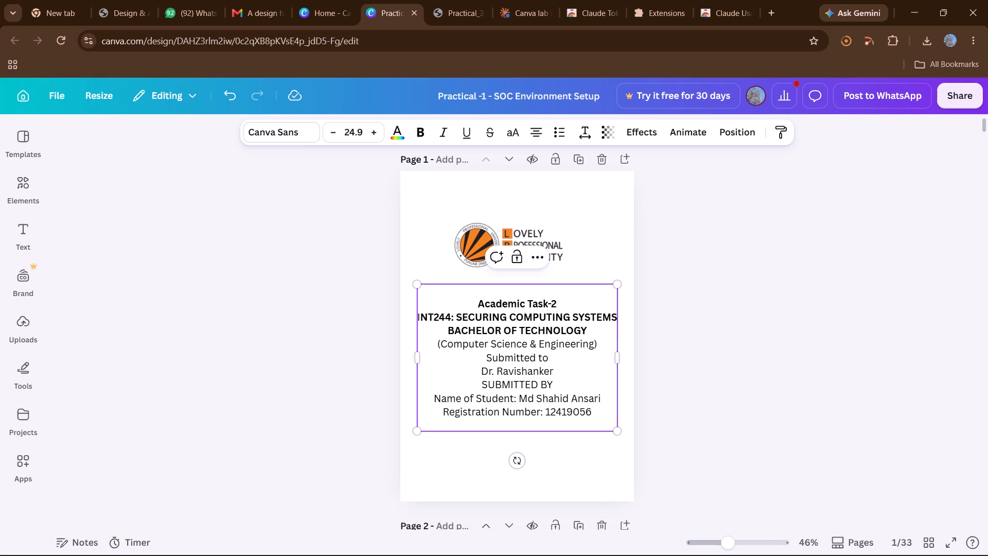
double_click(418, 316)
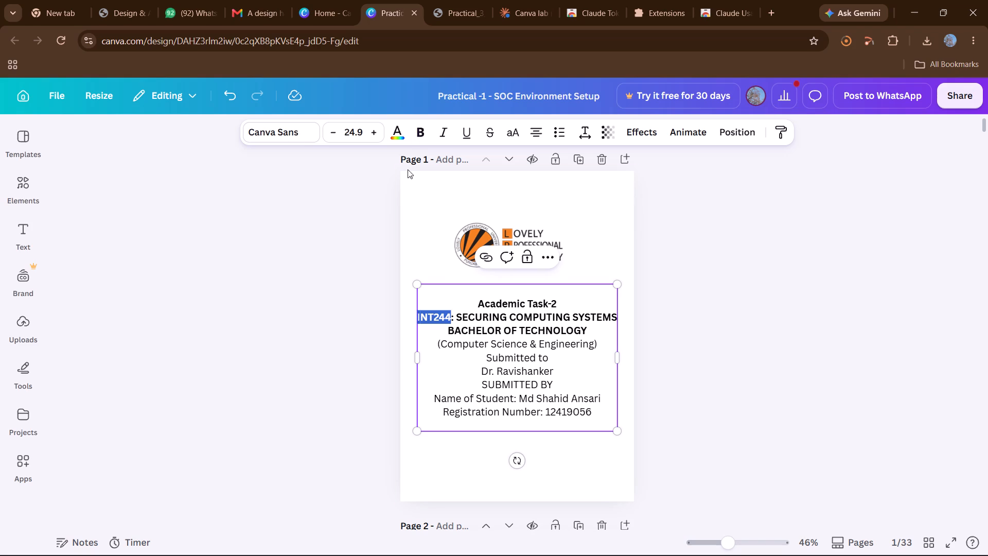
left_click(422, 130)
left_click(451, 337)
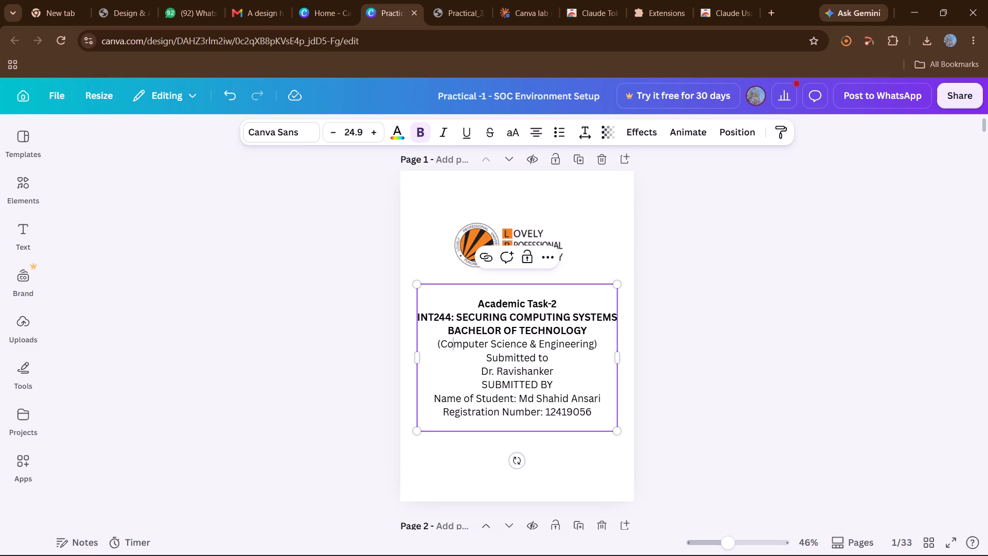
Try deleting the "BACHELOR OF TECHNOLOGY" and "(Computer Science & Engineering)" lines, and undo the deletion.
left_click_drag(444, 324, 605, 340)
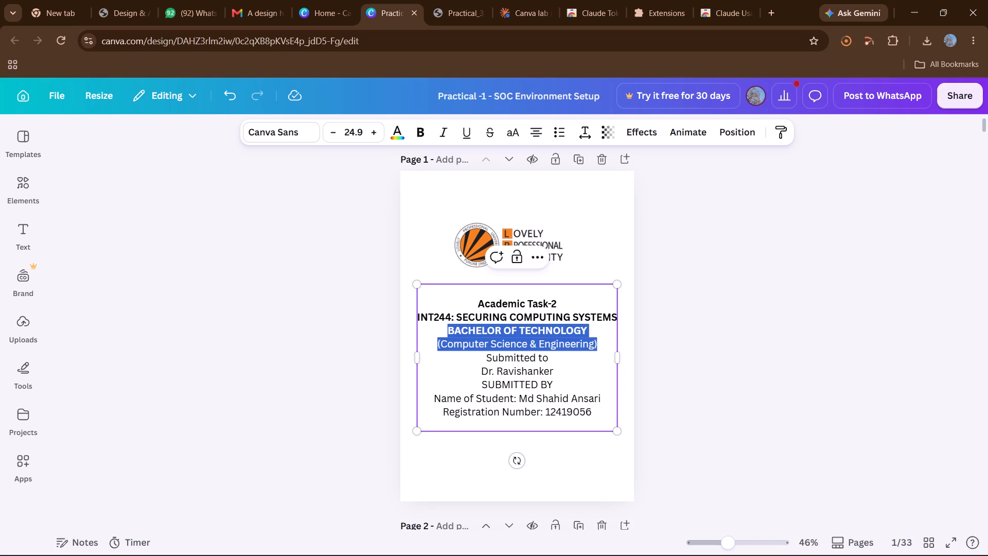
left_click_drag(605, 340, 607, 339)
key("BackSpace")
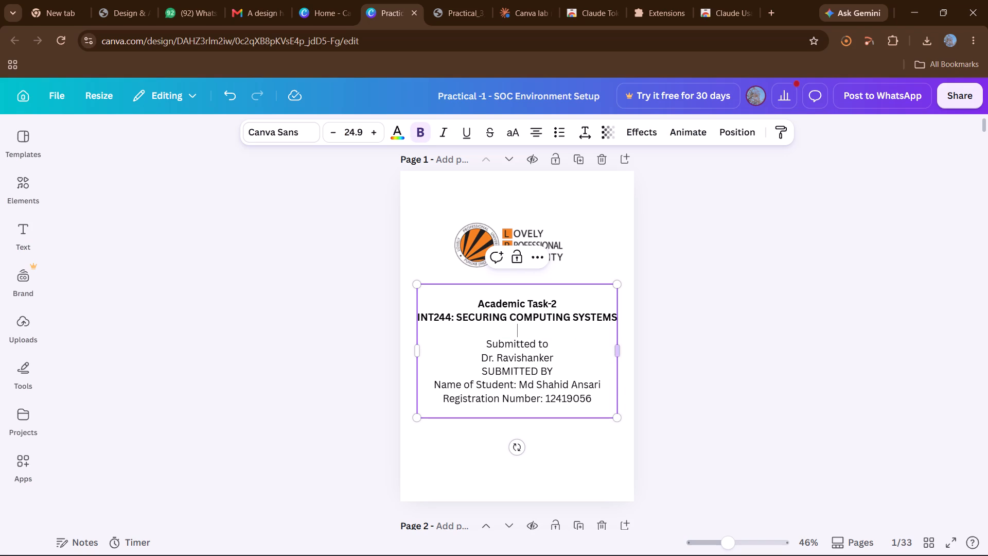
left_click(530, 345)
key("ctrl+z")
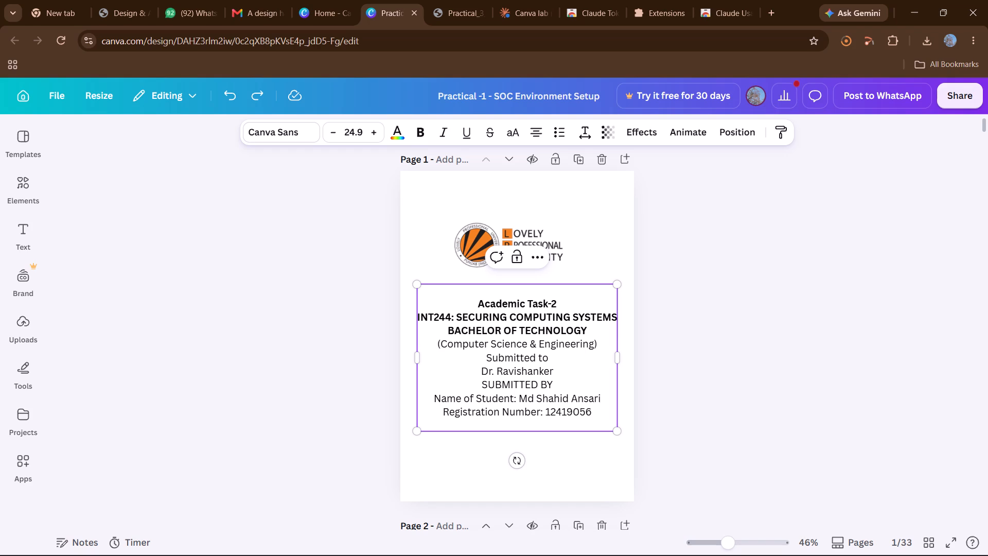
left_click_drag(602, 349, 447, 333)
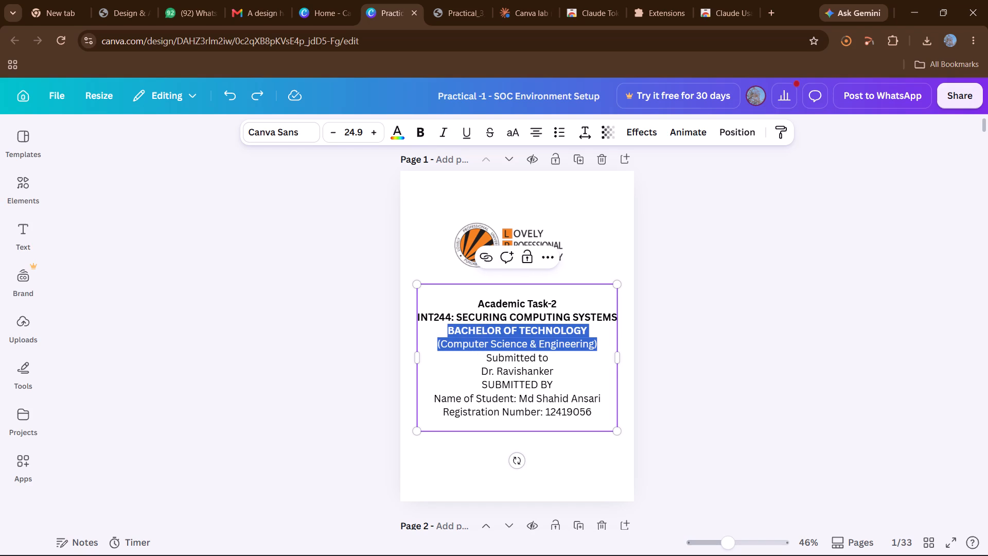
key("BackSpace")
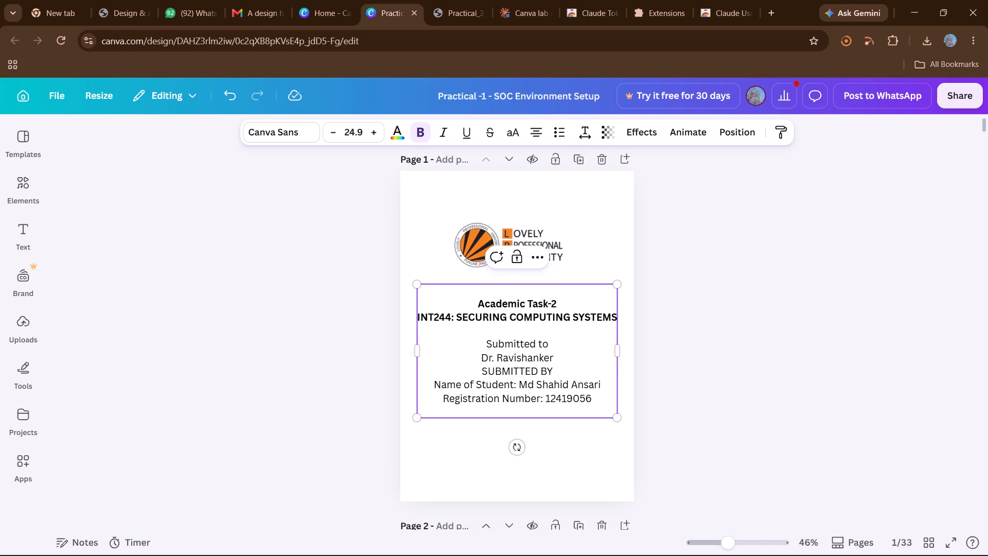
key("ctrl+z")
Insert a blank line above "BACHELOR OF TECHNOLOGY" and another above "Submitted to" in the cover text.
left_click(589, 329)
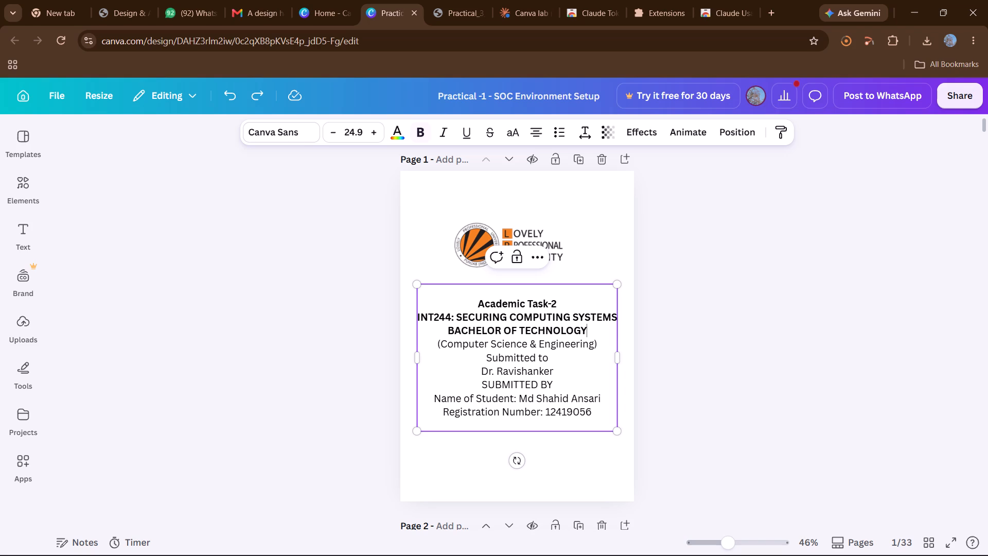
left_click(448, 330)
key("Return")
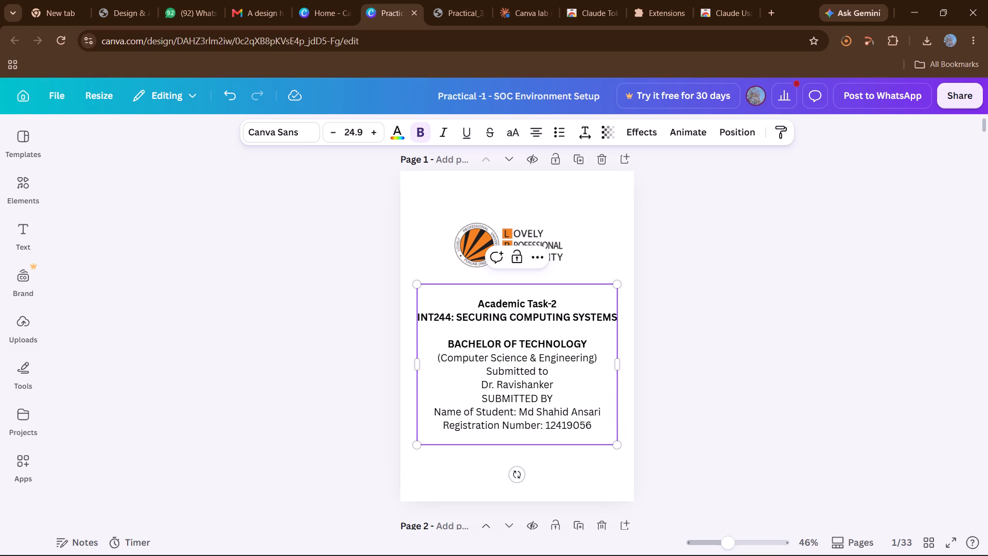
left_click(486, 373)
key("Return")
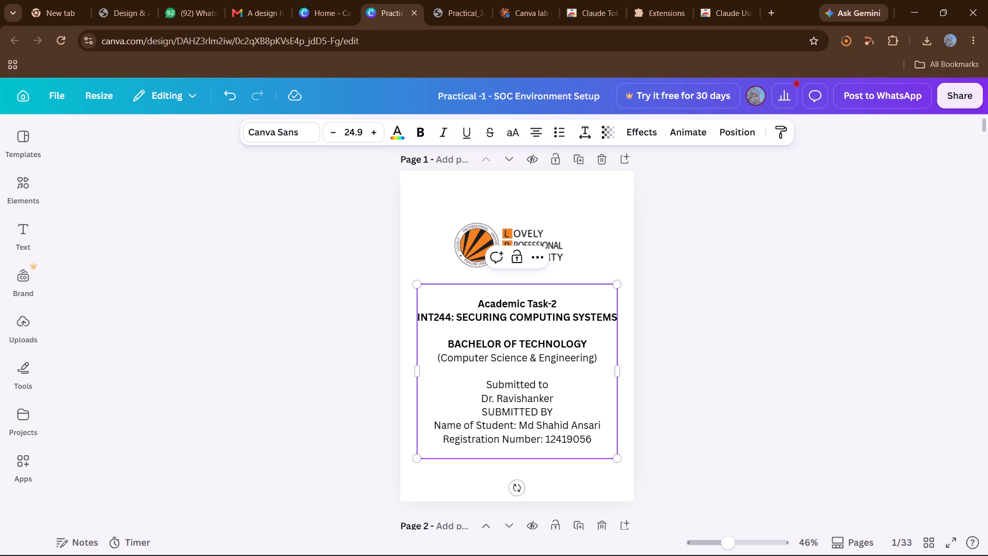
Make the instructor's name below "Submitted to" bold.
left_click_drag(479, 403, 555, 396)
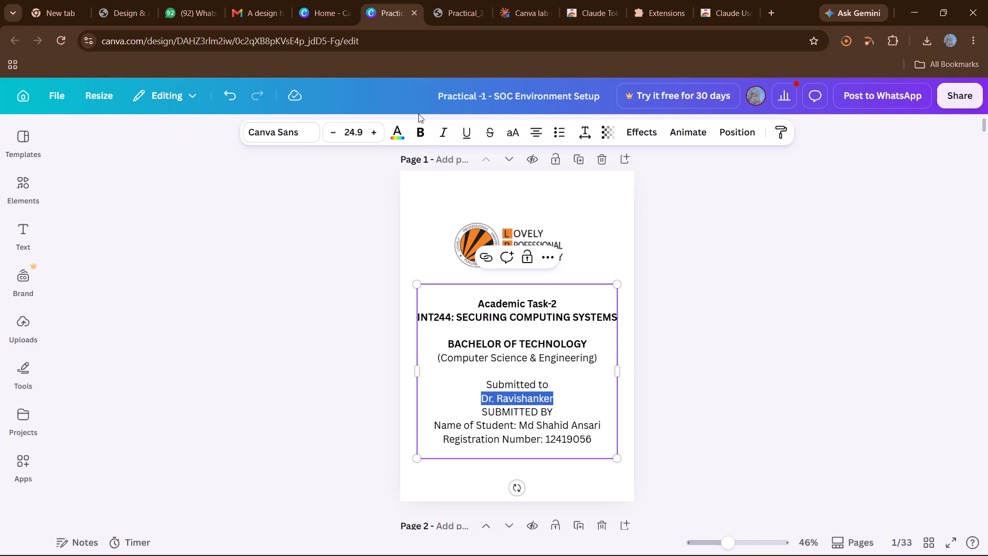
left_click(423, 130)
Remove the "Name of Student:" label before the student's name and leave a blank line below "SUBMITTED BY".
left_click(554, 414)
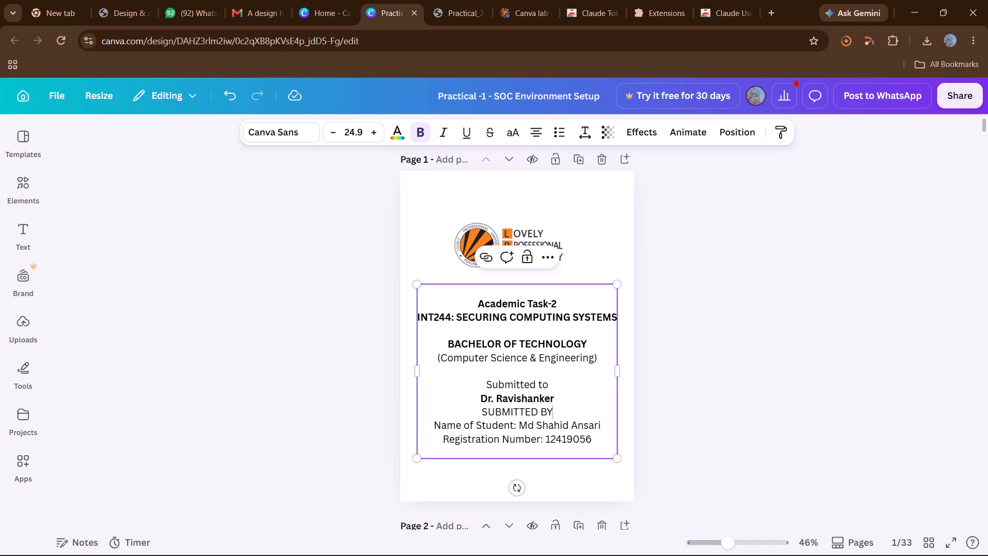
key("Return")
scroll(554, 414, "down", 1)
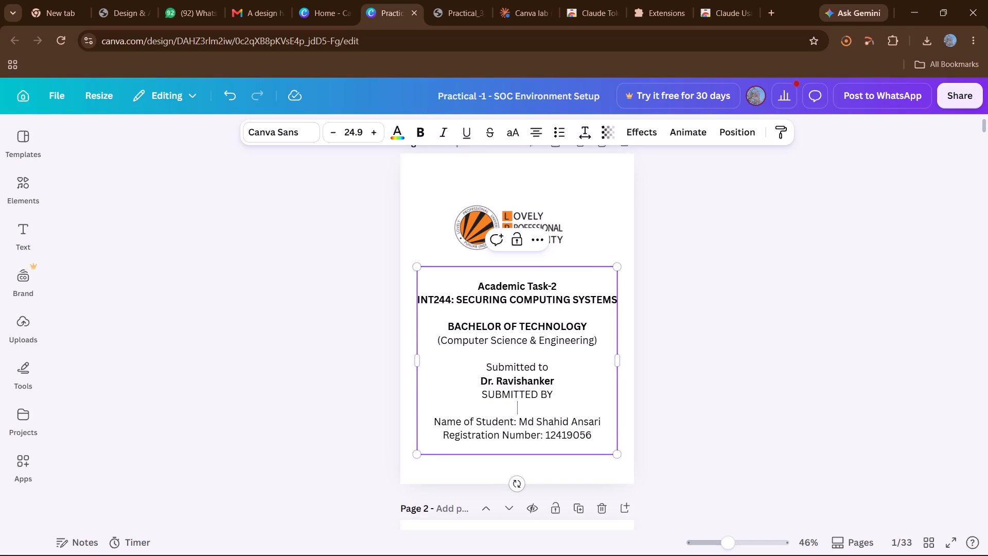
left_click(519, 419)
key("BackSpace")
key("BackSpace")
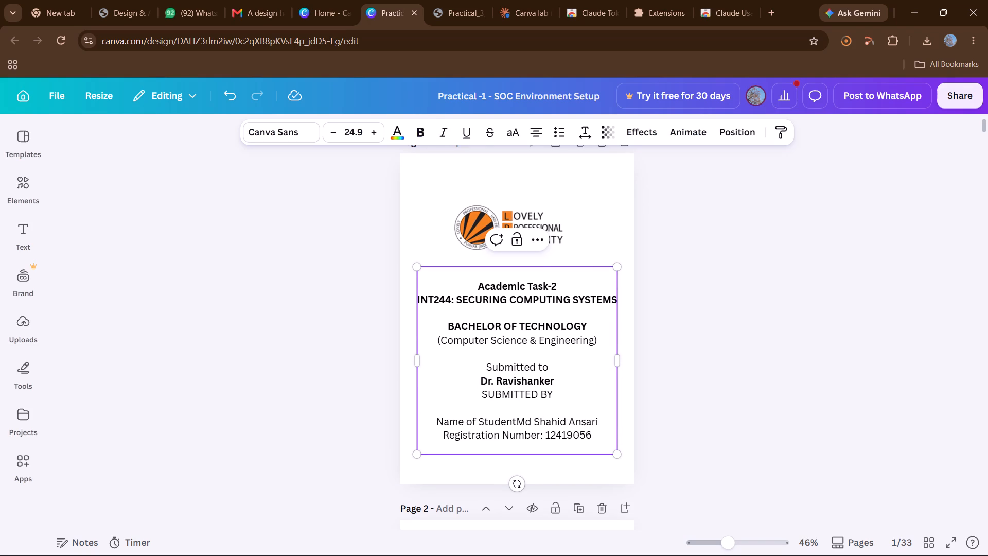
key("BackSpace")
key("BackSpace")
key("BackSpace")
key("BackSpace")
key("BackSpace")
key("BackSpace")
key("BackSpace")
key("BackSpace")
key("BackSpace")
key("BackSpace")
key("BackSpace")
key("BackSpace")
key("BackSpace")
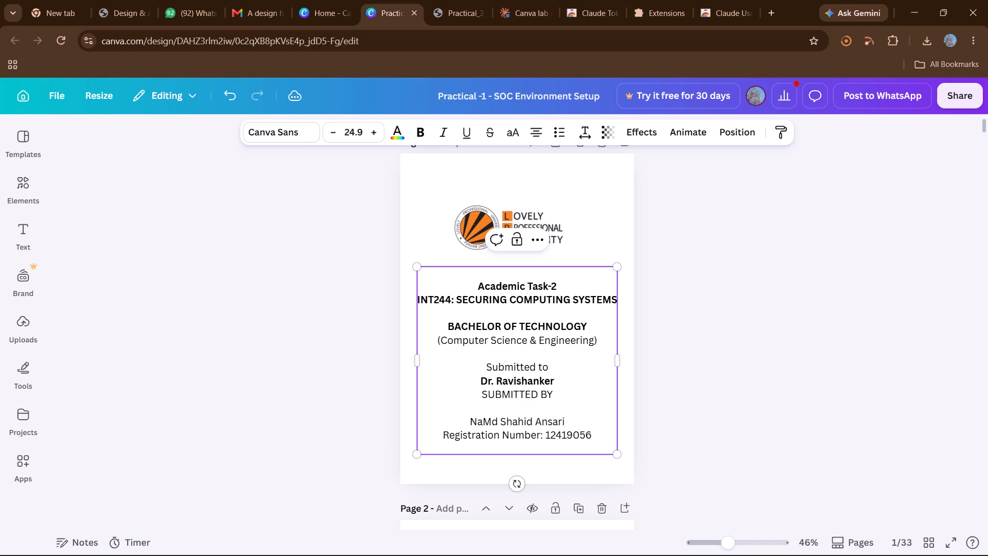
key("BackSpace")
key("BackSpace")
key("BackSpace")
left_click(559, 391)
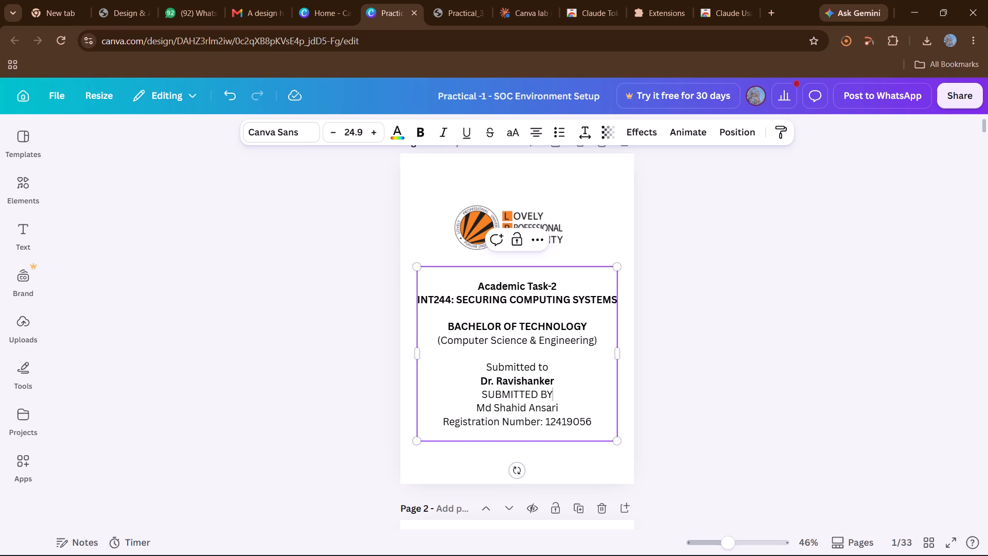
key("Return")
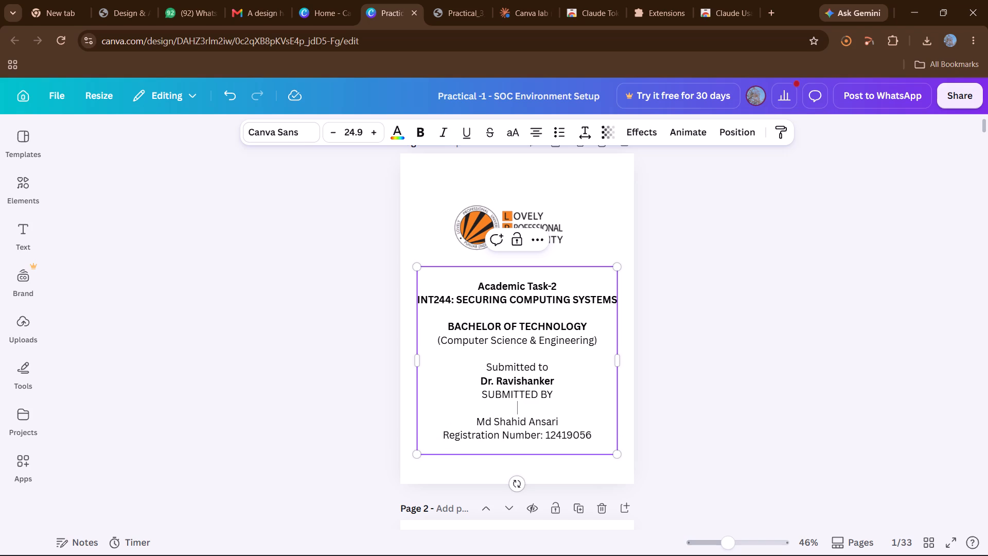
Remove the "Registration Number:" label and put the number on the same line as the student's name, separated by a slash.
left_click(546, 435)
key("BackSpace")
key("BackSpace")
key("BackSpace")
key("BackSpace")
key("BackSpace")
key("BackSpace")
key("BackSpace")
key("BackSpace")
key("BackSpace")
key("BackSpace")
key("BackSpace")
key("BackSpace")
key("BackSpace")
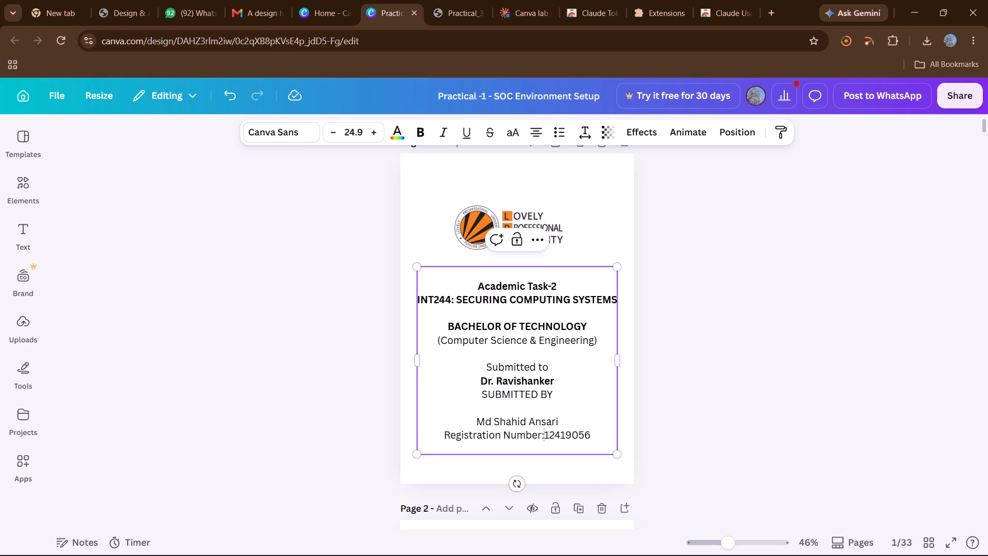
key("BackSpace")
key("BackSpace")
key("BackSpace")
key("BackSpace")
key("BackSpace")
key("BackSpace")
key("BackSpace")
key("BackSpace")
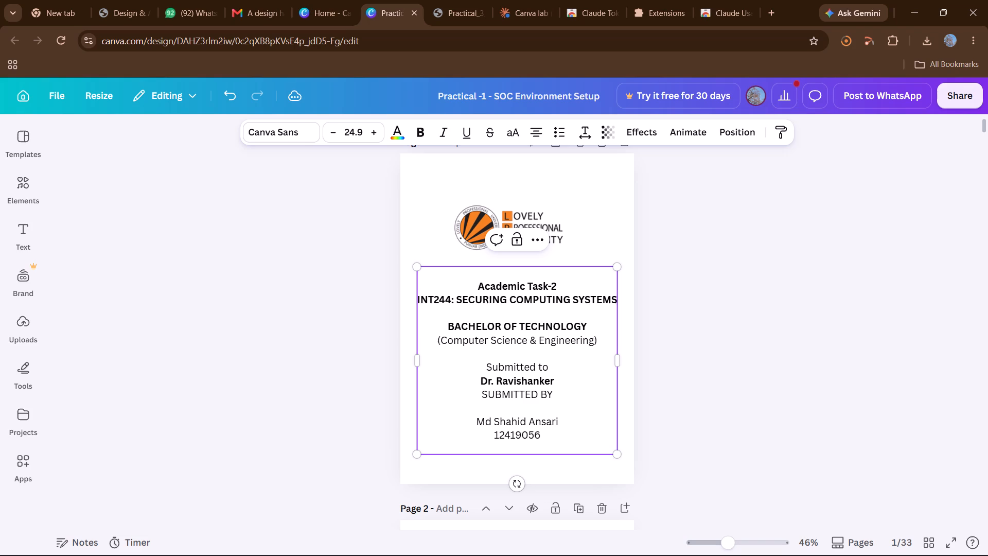
key("BackSpace")
key("slash")
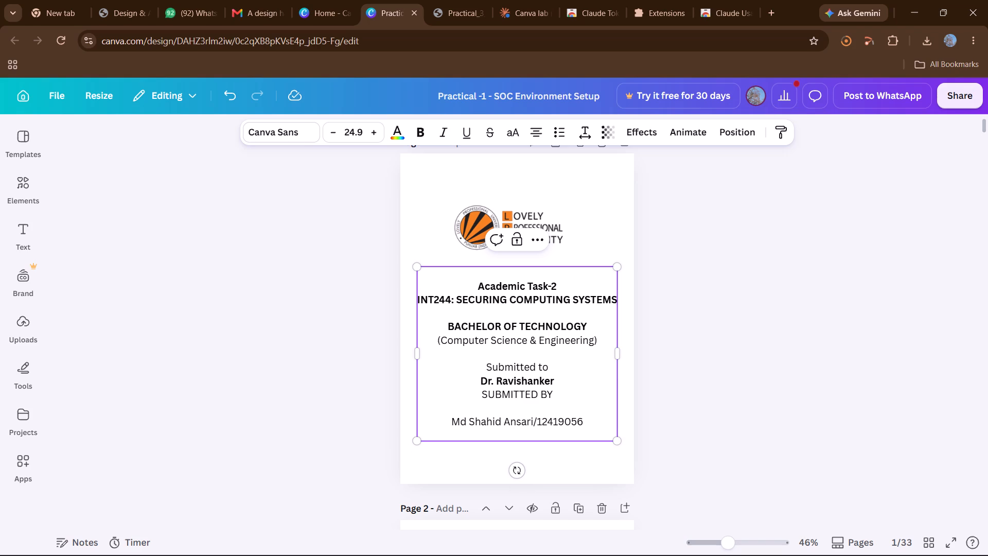
Make the combined student name and registration number line bold.
double_click(532, 422)
triple_click(532, 422)
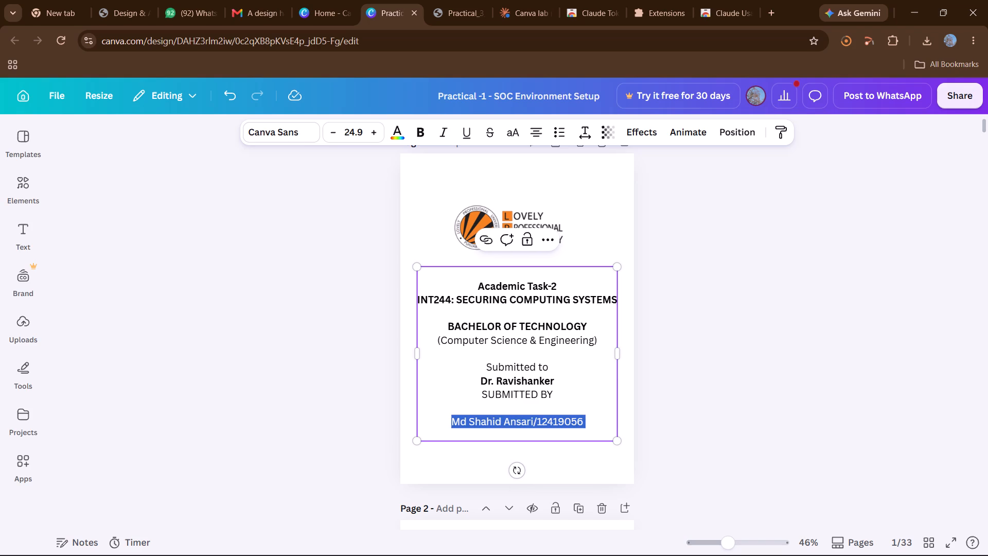
left_click(419, 132)
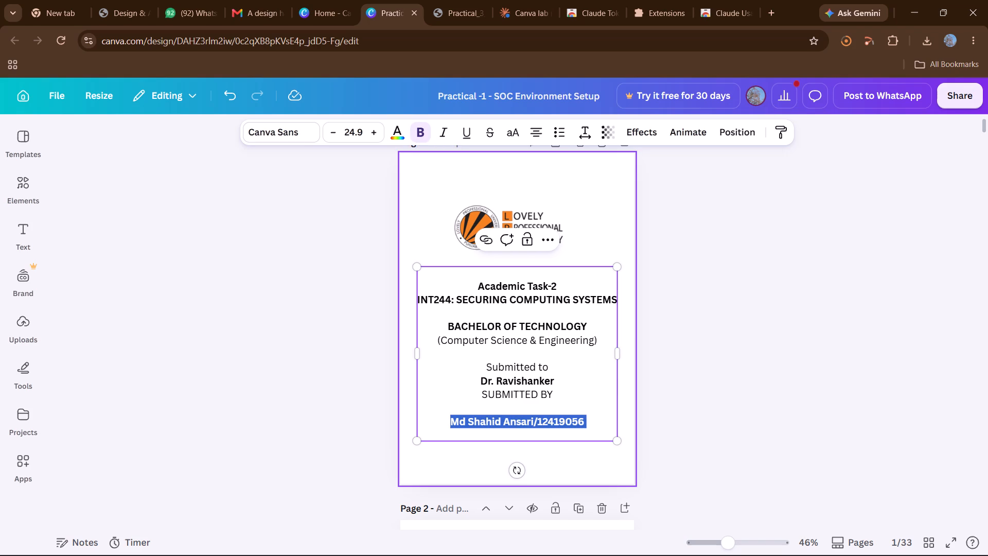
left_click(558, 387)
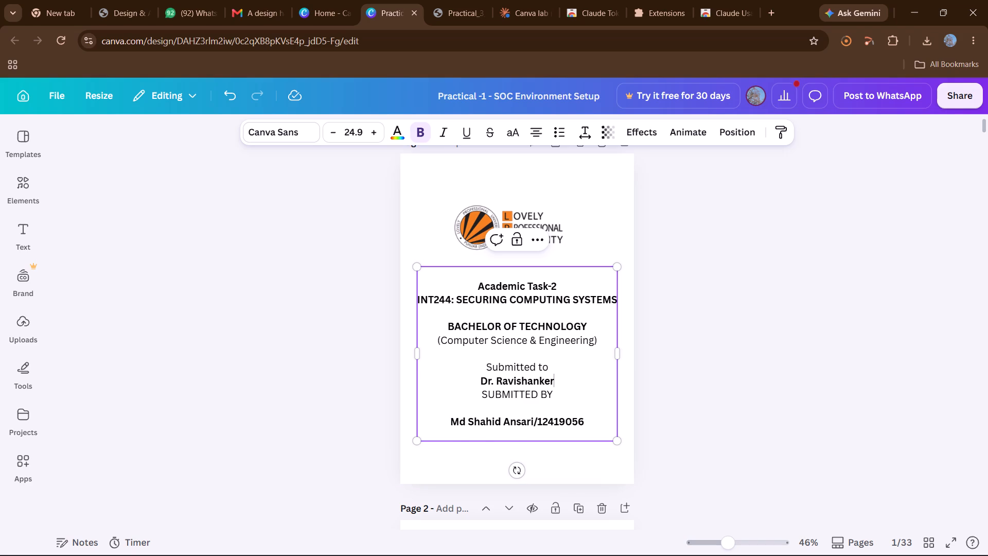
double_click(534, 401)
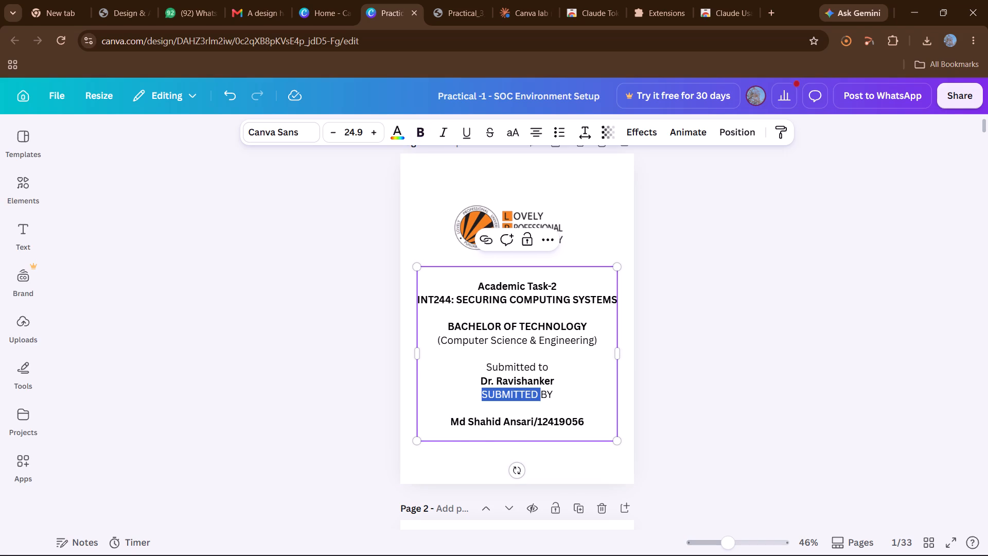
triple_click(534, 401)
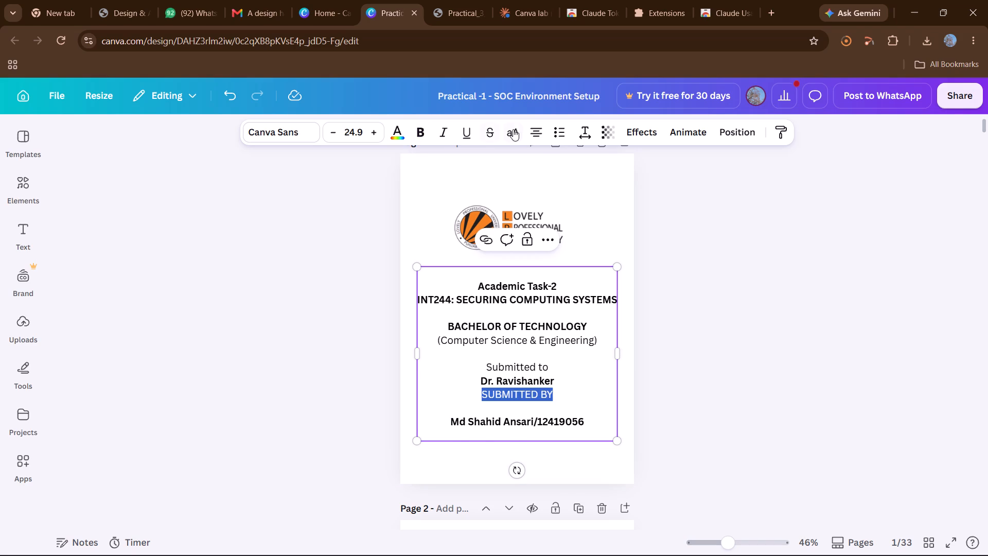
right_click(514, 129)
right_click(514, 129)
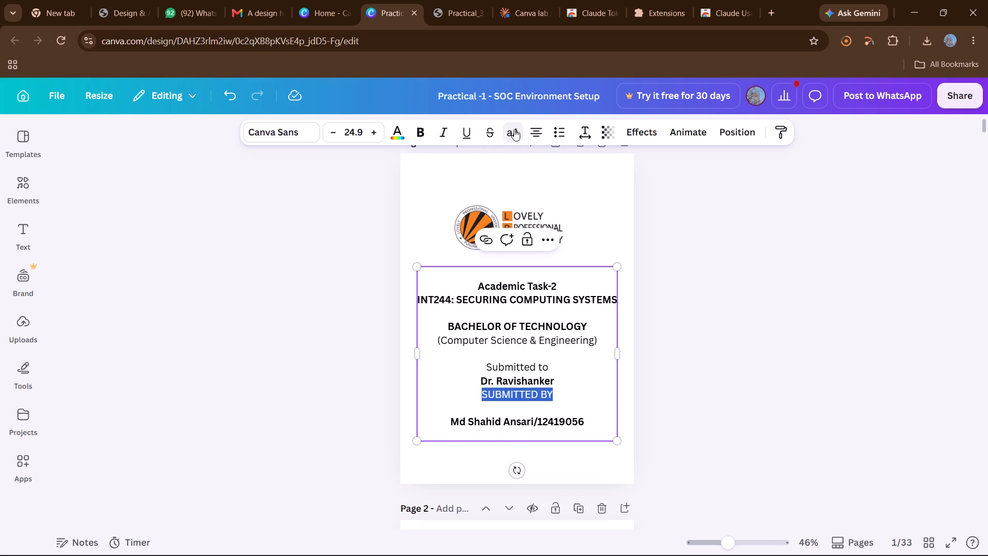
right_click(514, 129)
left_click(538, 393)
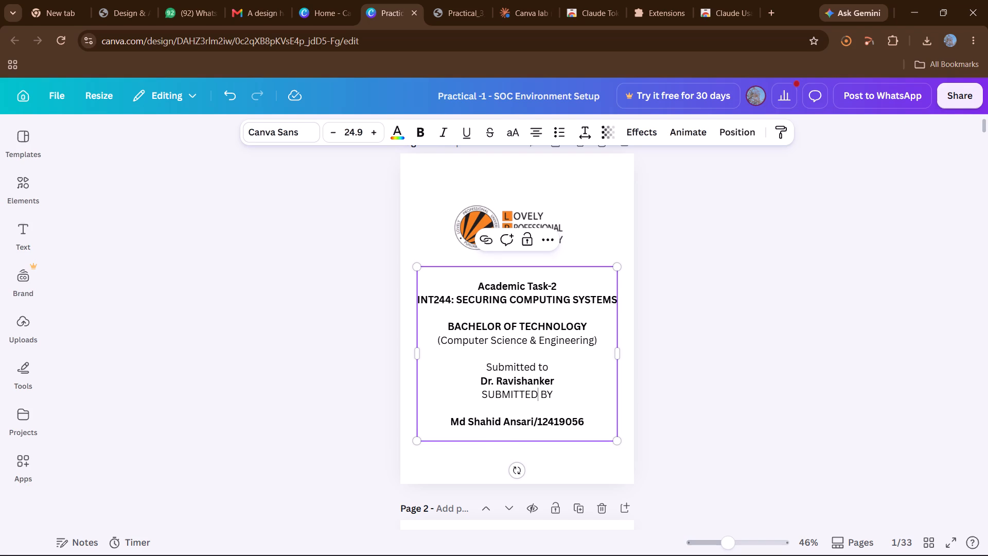
Rewrite the "SUBMITTED BY" line on the cover page in title case as "Submitted By".
left_click(554, 396)
key("BackSpace")
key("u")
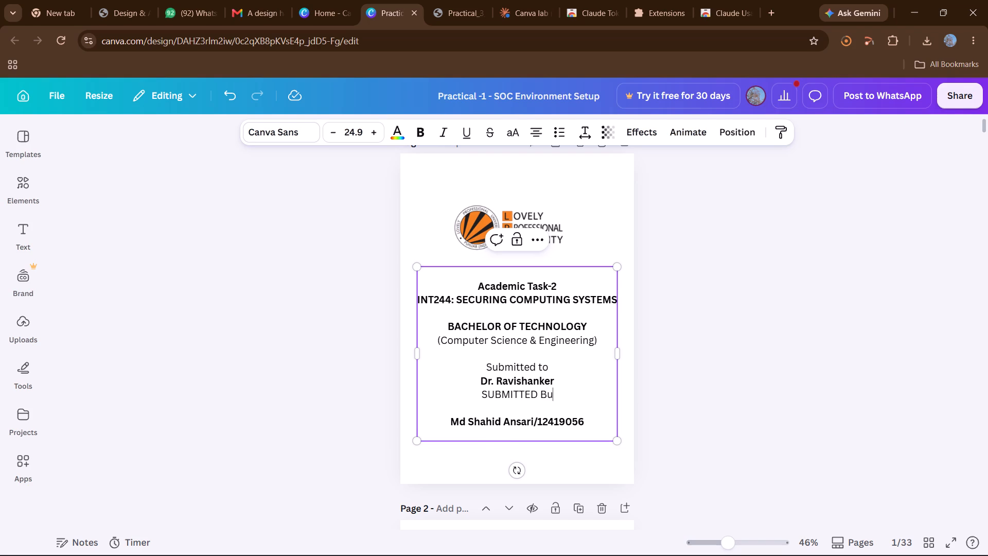
key("BackSpace")
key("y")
key("Left")
key("Left")
key("Left")
key("BackSpace")
key("BackSpace")
key("BackSpace")
key("BackSpace")
key("BackSpace")
key("BackSpace")
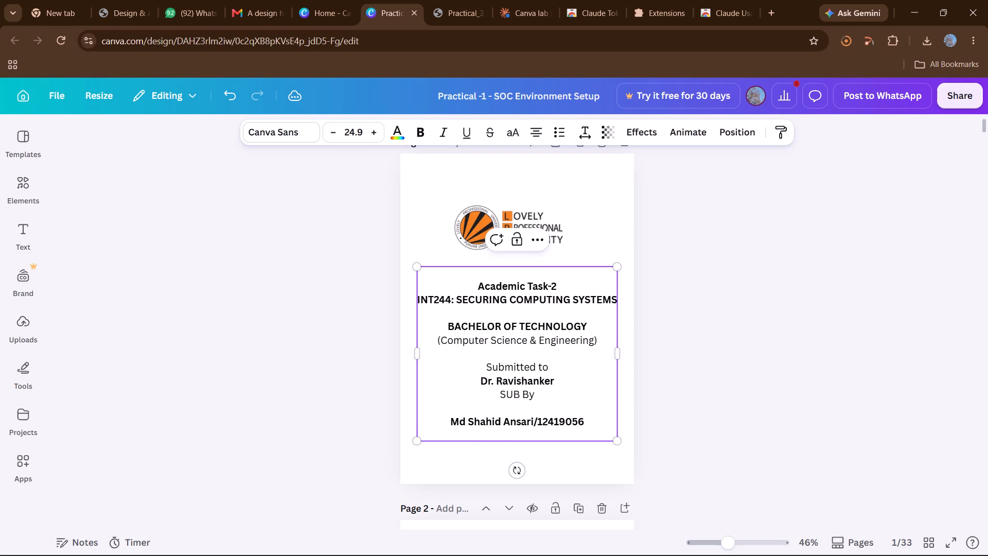
key("BackSpace")
key("BackSpace")
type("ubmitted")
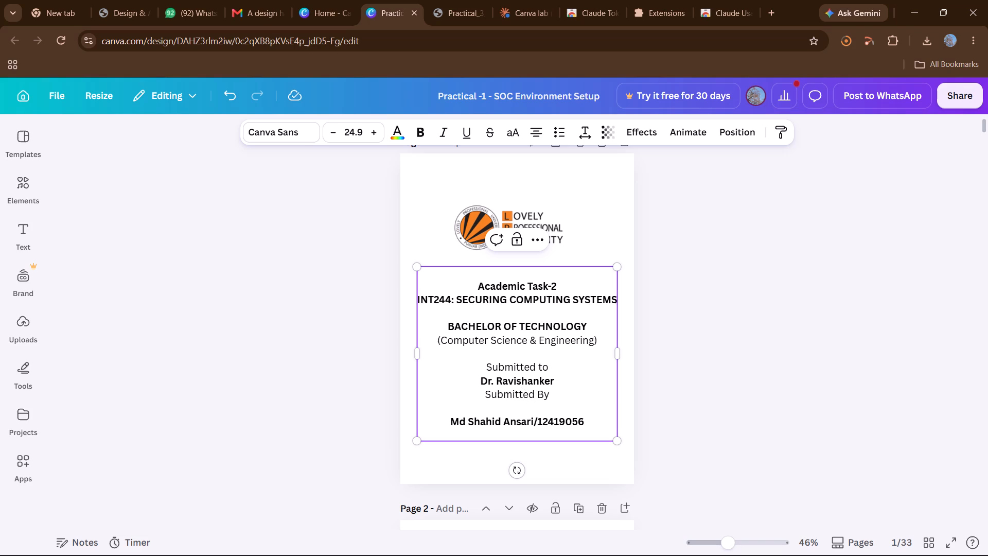
Add a blank line below the instructor's name and remove the one between "Submitted By" and the student line.
left_click(557, 381)
key("Return")
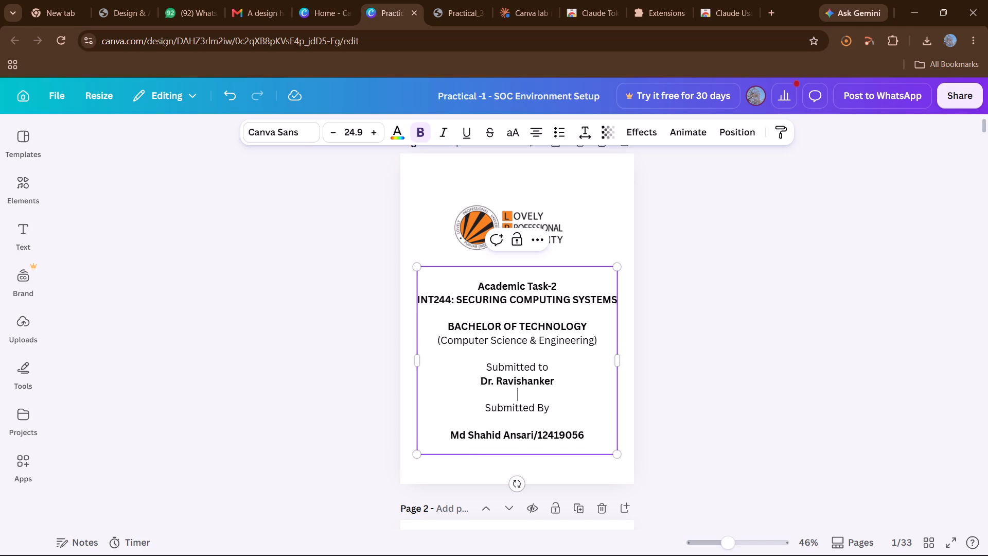
left_click(454, 439)
key("BackSpace")
left_click(645, 375)
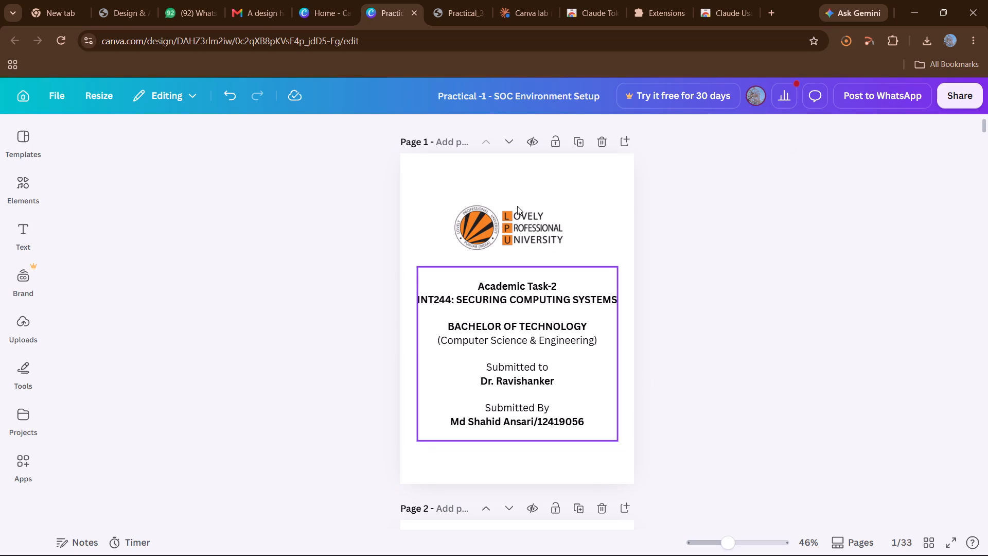
Enlarge the Lovely Professional University logo proportionally above the cover page's title text.
left_click(521, 223)
left_click_drag(589, 261, 602, 274)
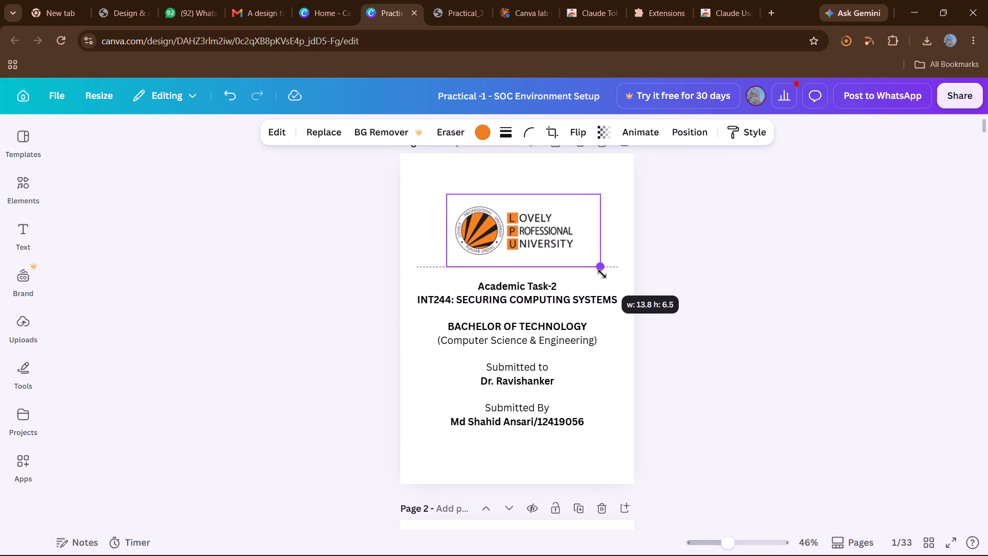
left_click_drag(602, 274, 608, 280)
left_click_drag(448, 272, 447, 273)
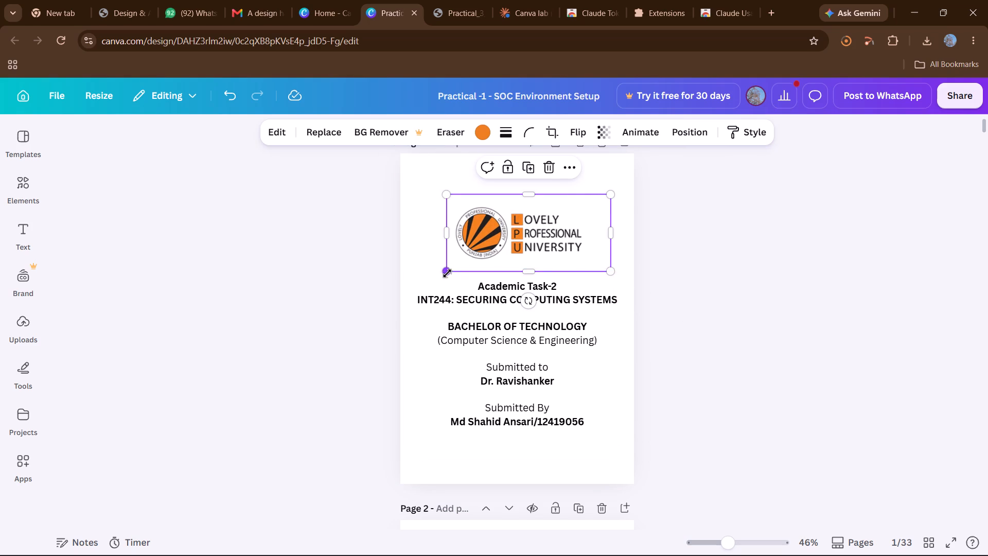
Enlarge the Lovely Professional University logo on the cover and move it up clear of the text block.
left_click_drag(447, 273, 430, 292)
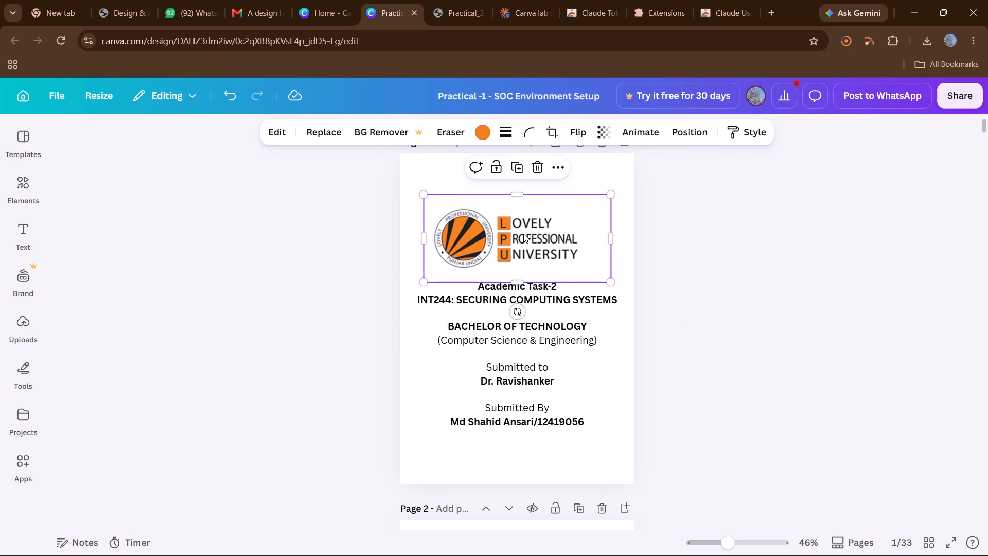
left_click_drag(523, 234, 525, 220)
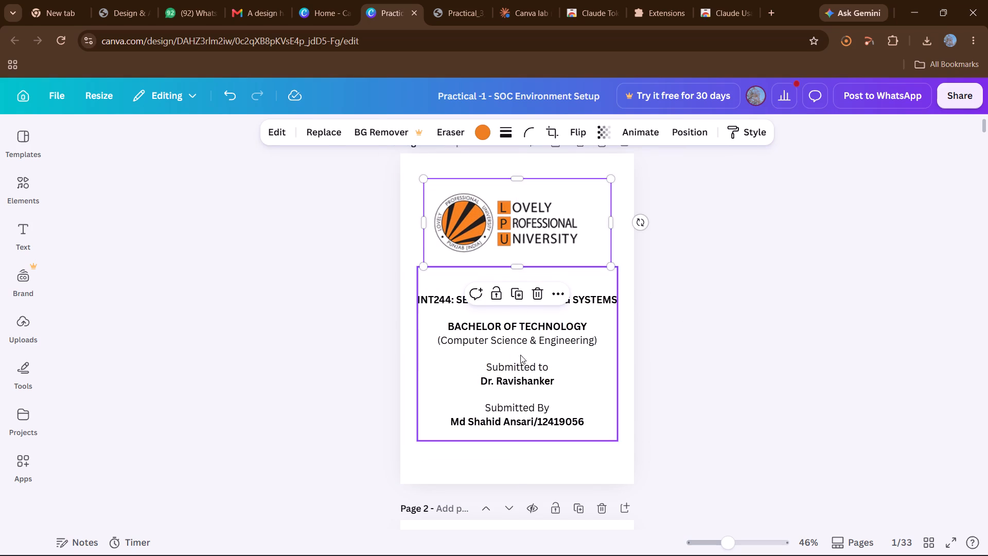
left_click(522, 359)
left_click(596, 453)
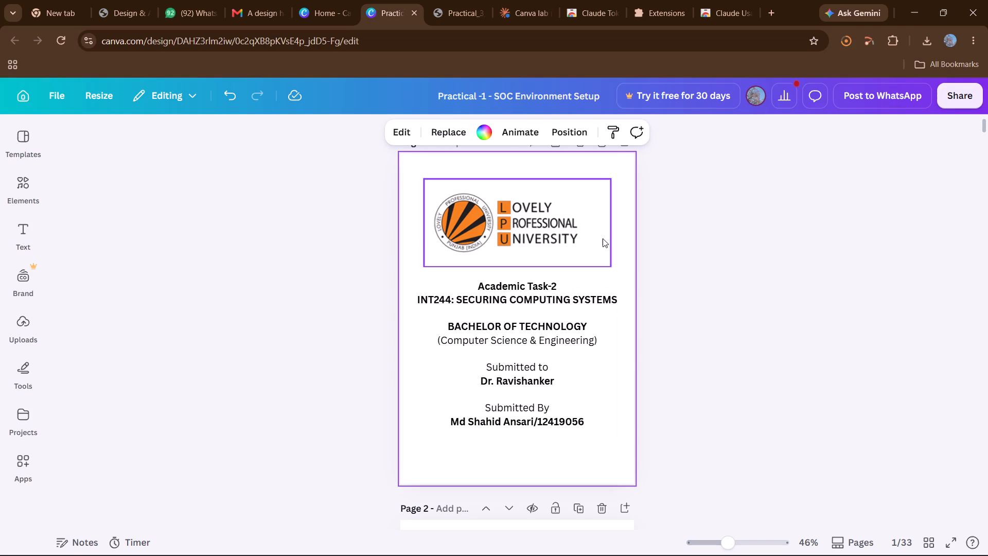
Review the report's pages from the cover through to the last page, checking each practical's text and screenshots.
scroll(588, 316, "down", 6)
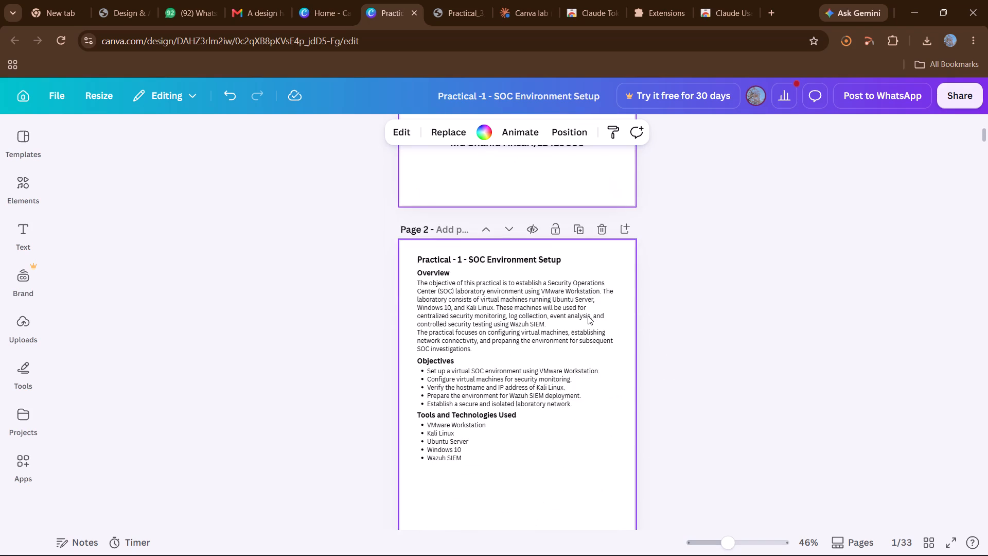
scroll(588, 316, "down", 9)
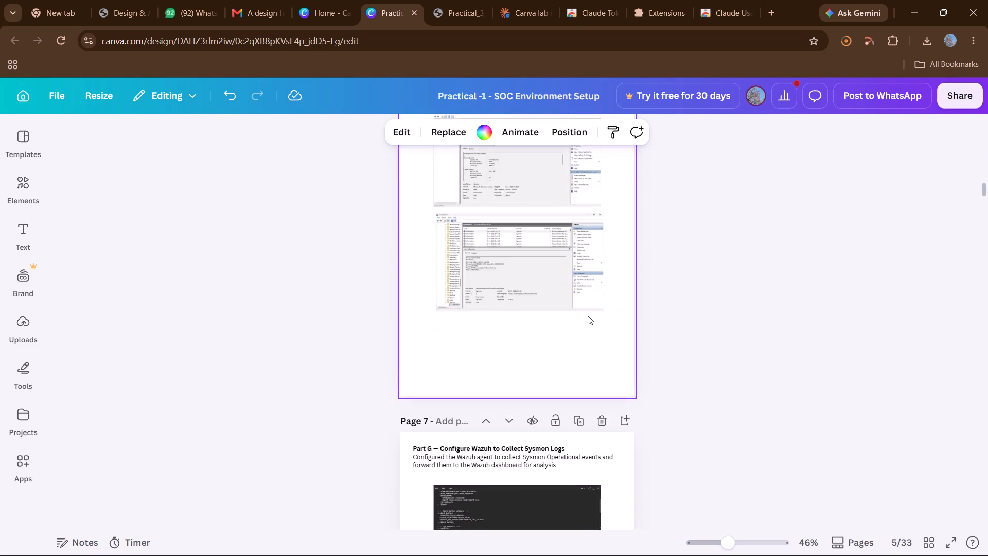
scroll(588, 316, "down", 9)
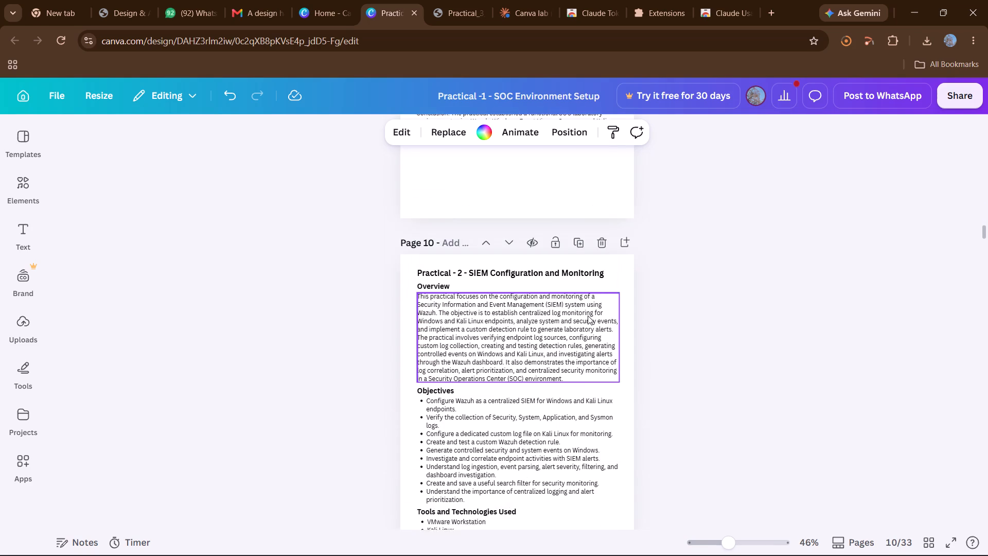
scroll(588, 316, "down", 9)
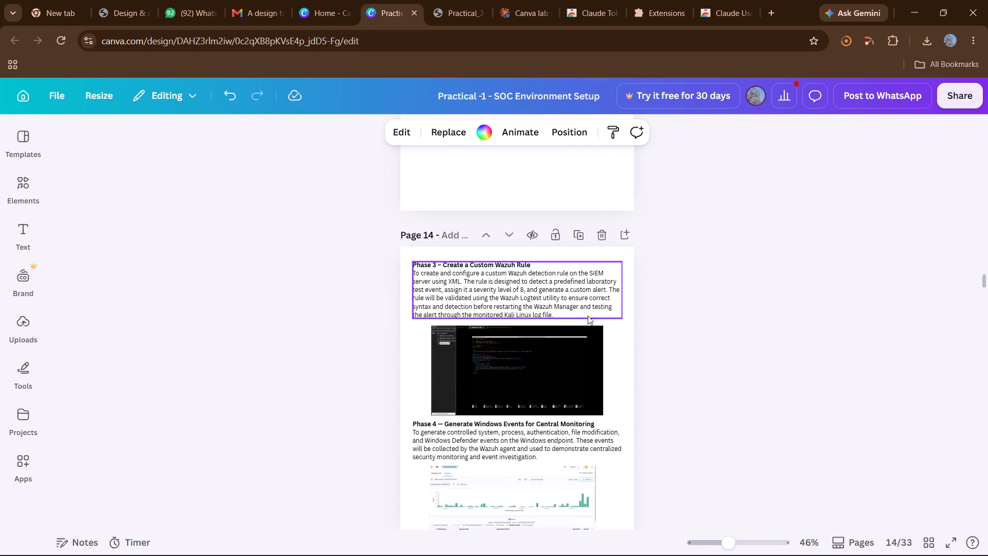
scroll(588, 316, "down", 9)
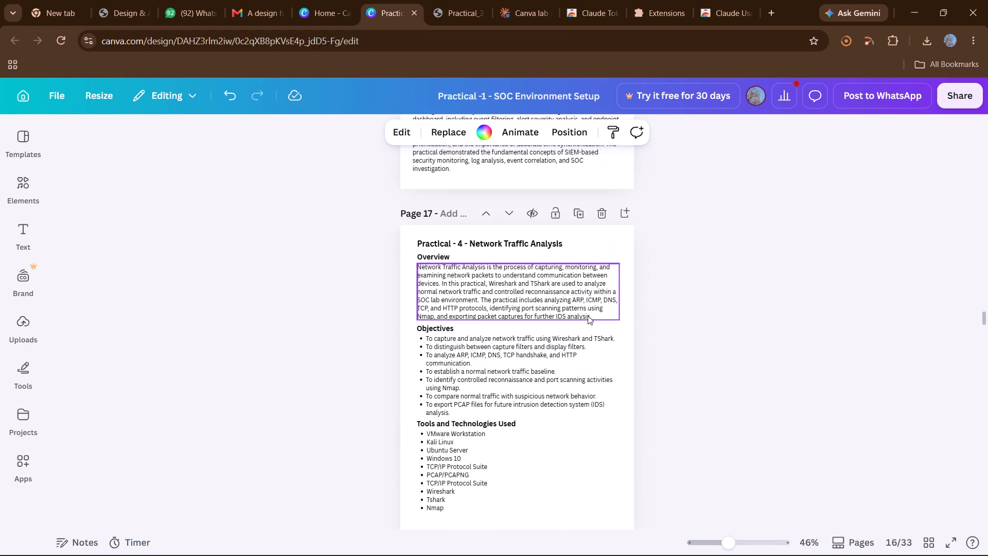
scroll(588, 316, "down", 7)
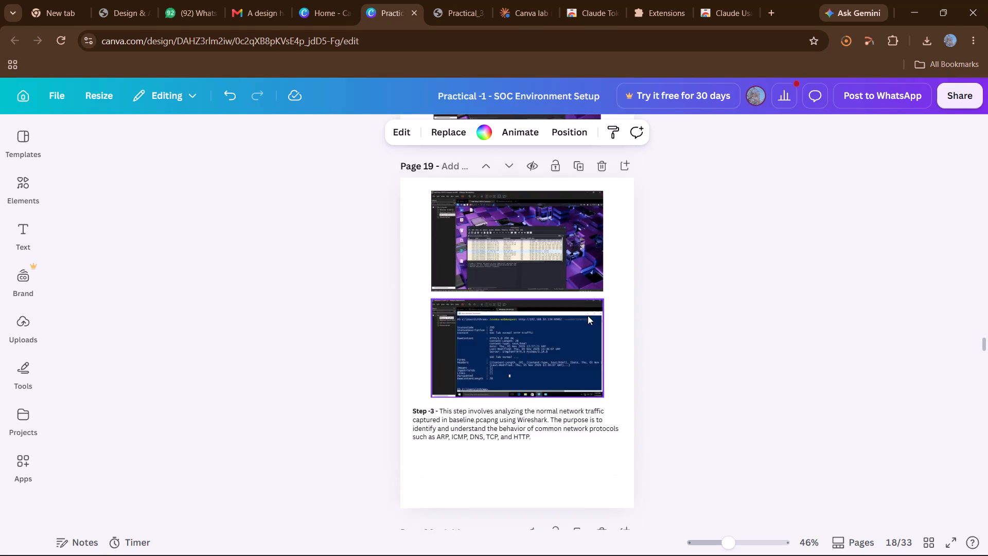
scroll(588, 316, "down", 7)
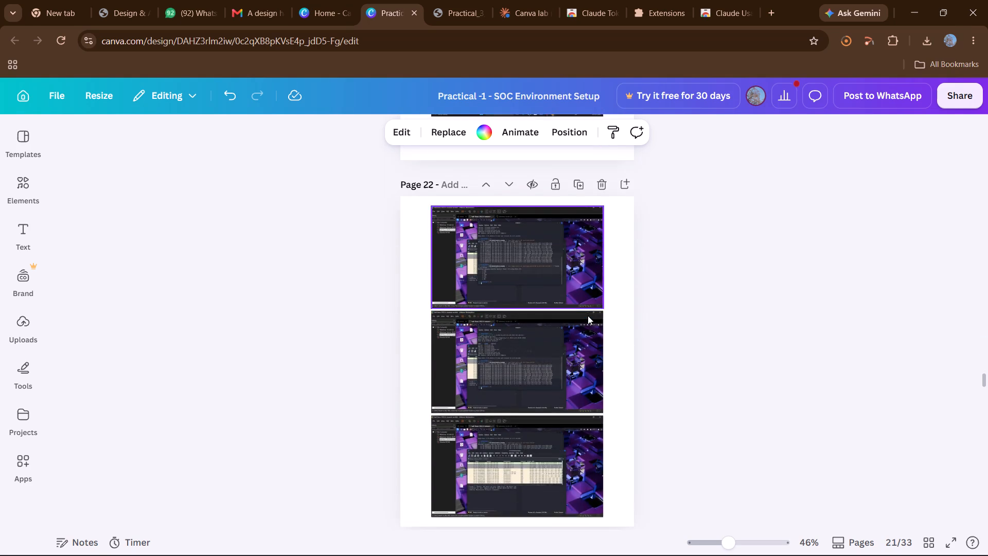
scroll(588, 316, "down", 7)
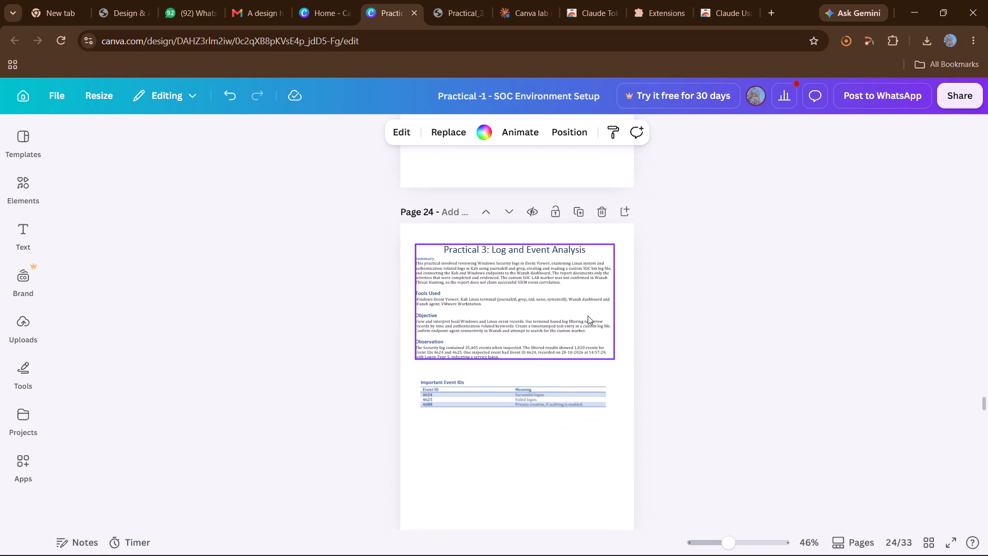
scroll(588, 316, "down", 2)
scroll(528, 381, "down", 5)
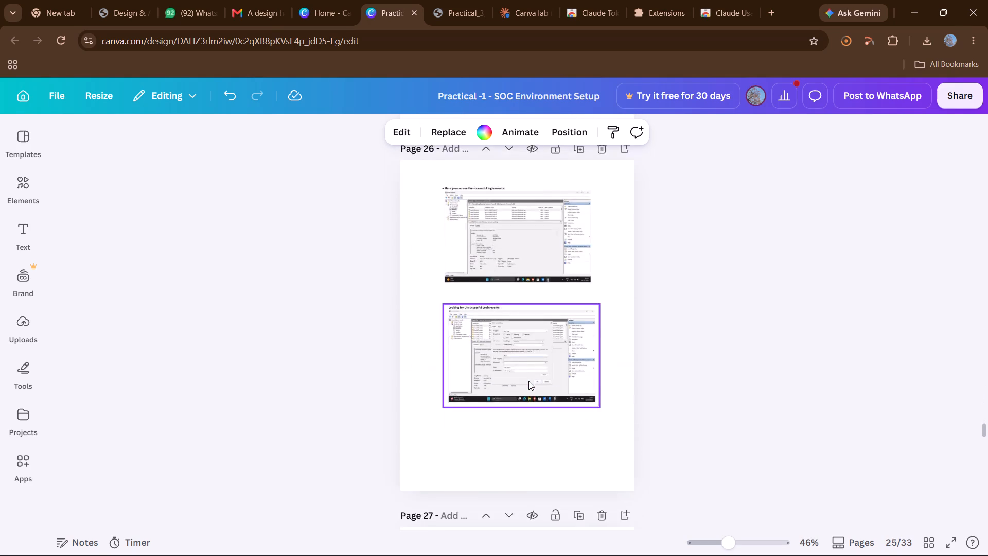
scroll(528, 381, "down", 3)
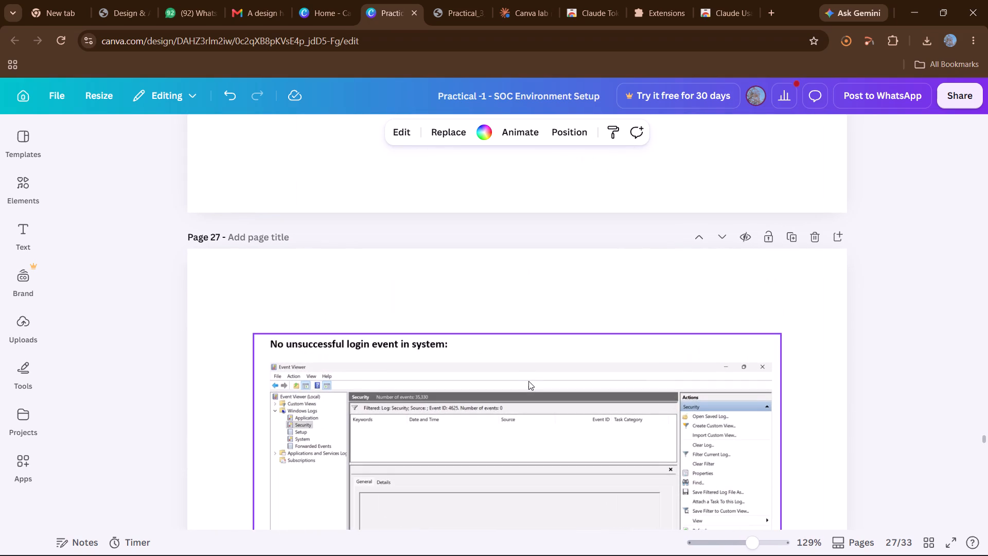
scroll(522, 405, "down", 6)
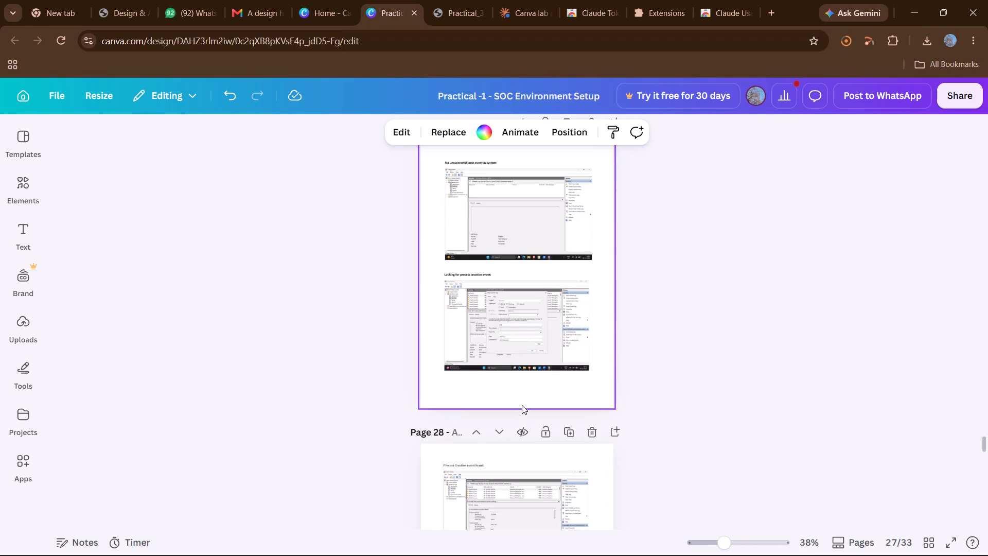